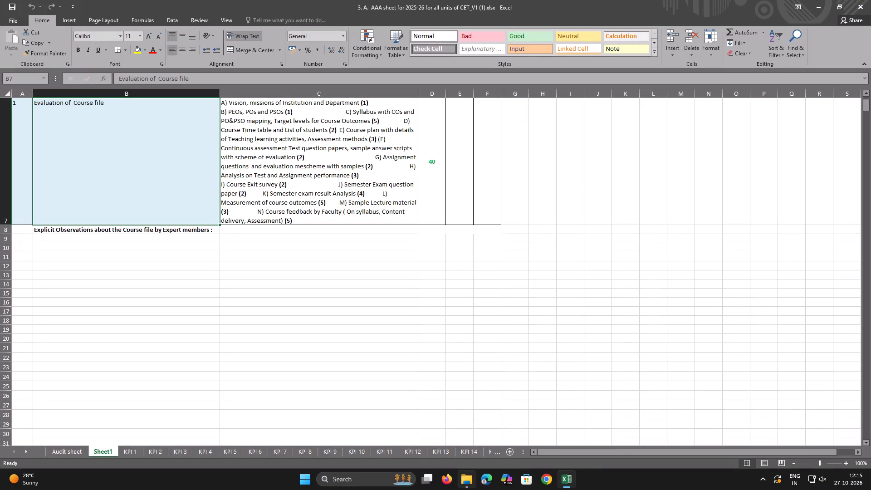
# Close the AAA sheet for 2025-26 workbook.
pyautogui.click(863, 7)
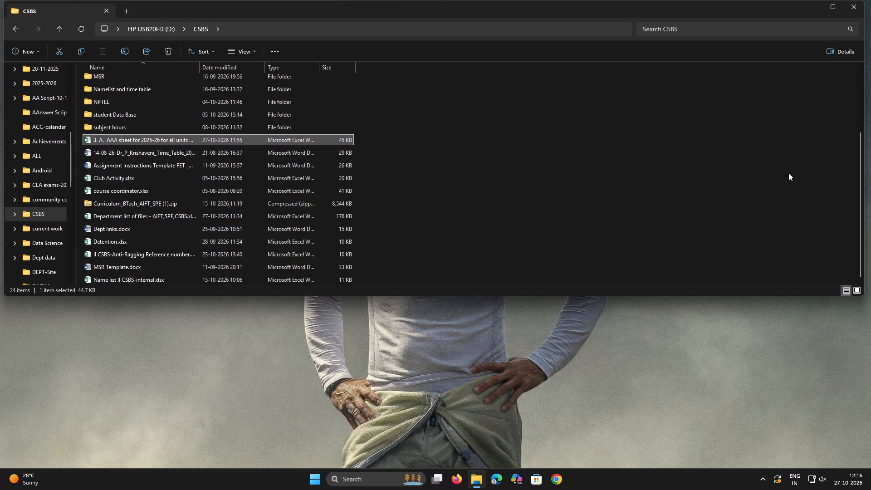
# Go to the CLAs and Remedial-class folder inside 2025-2026 on the HP USB20FD (D:) drive.
pyautogui.moveTo(862, 152); pyautogui.dragTo(860, 64)
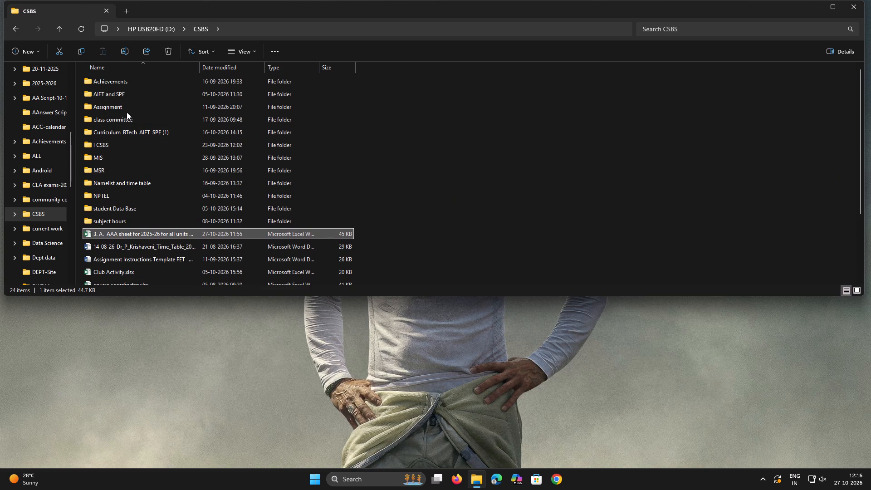
pyautogui.click(868, 88)
pyautogui.click(161, 28)
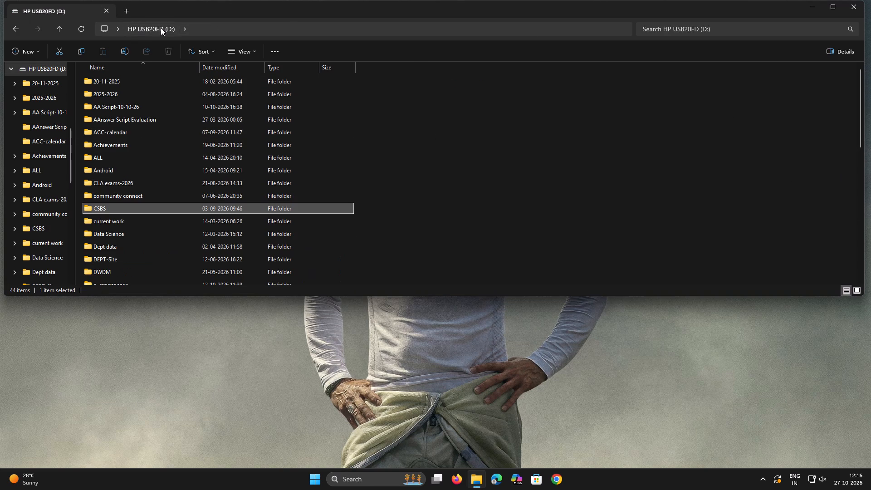
pyautogui.doubleClick(117, 96)
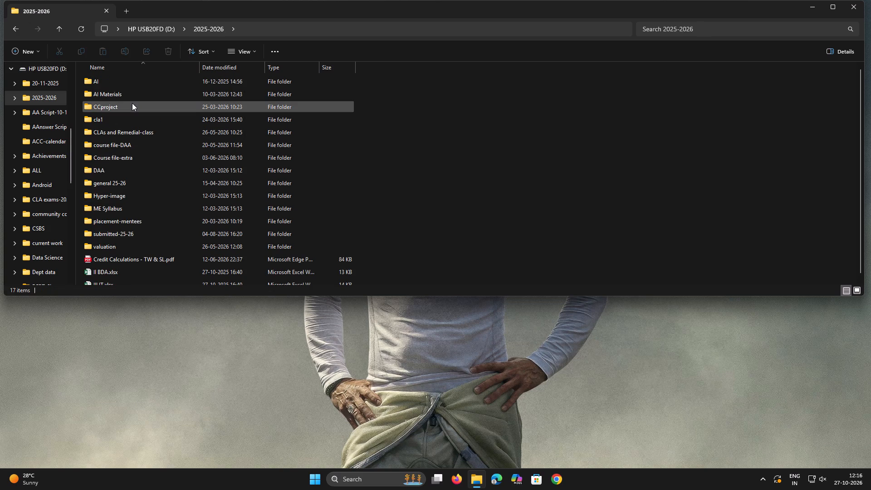
pyautogui.doubleClick(153, 132)
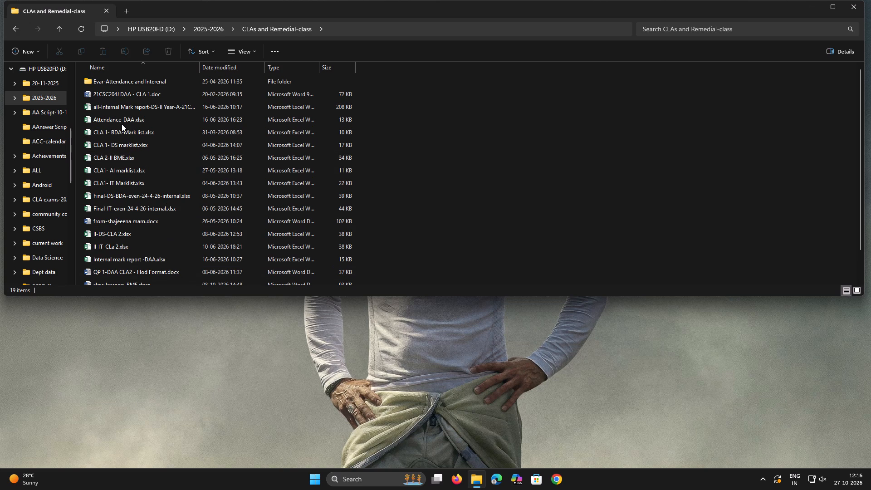
# Look into the Evar-Attendance and Interenal subfolder and return to CLAs and Remedial-class.
pyautogui.doubleClick(142, 81)
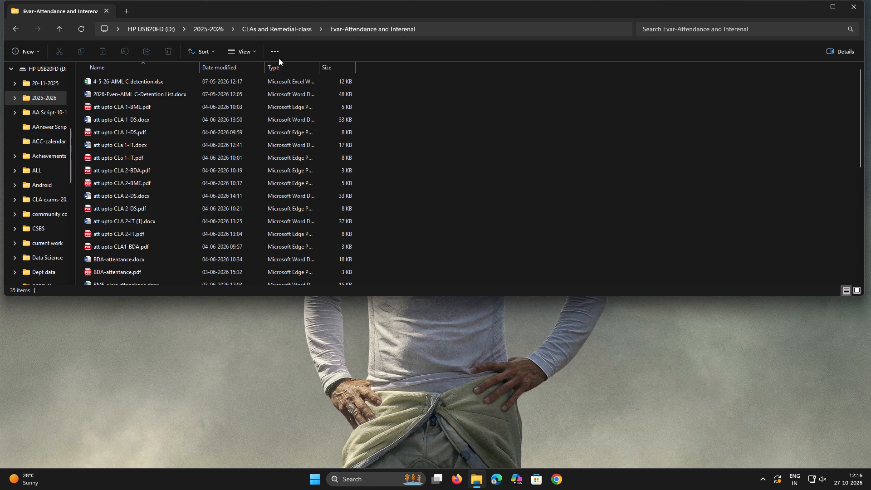
pyautogui.click(265, 30)
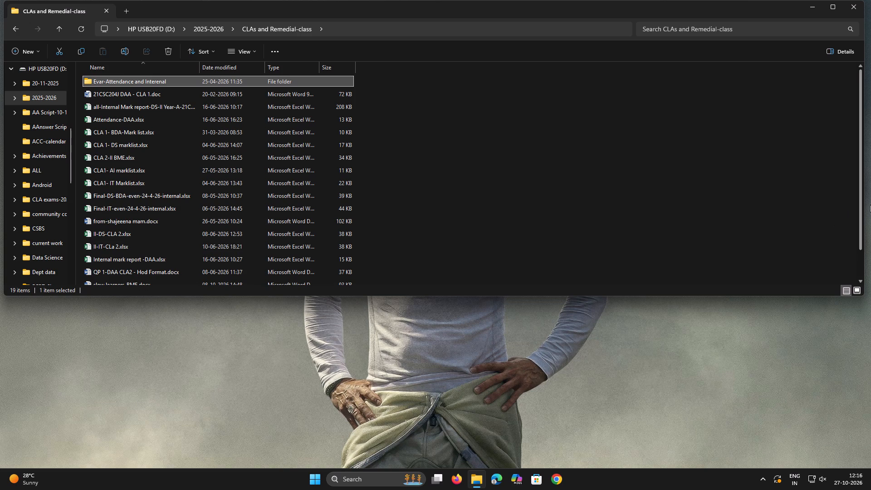
# Open slow learners-BME.docx from the CLAs and Remedial-class folder.
pyautogui.moveTo(863, 232); pyautogui.dragTo(870, 249)
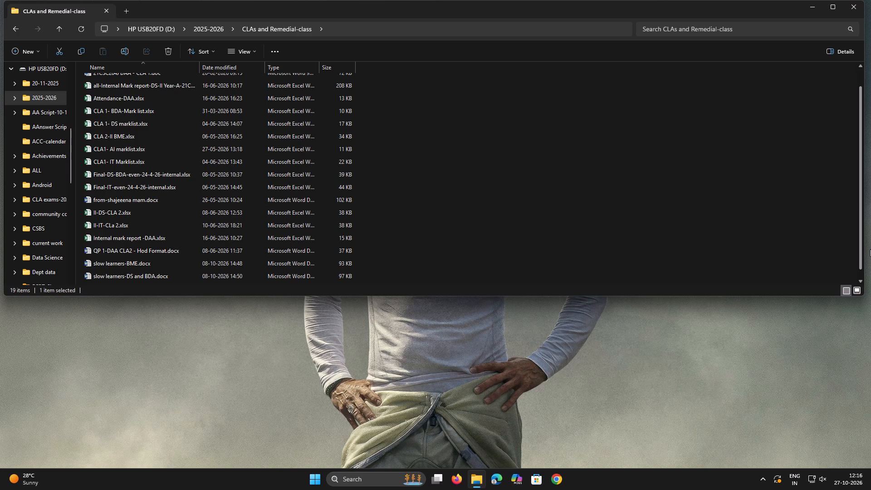
pyautogui.moveTo(870, 249); pyautogui.dragTo(870, 266)
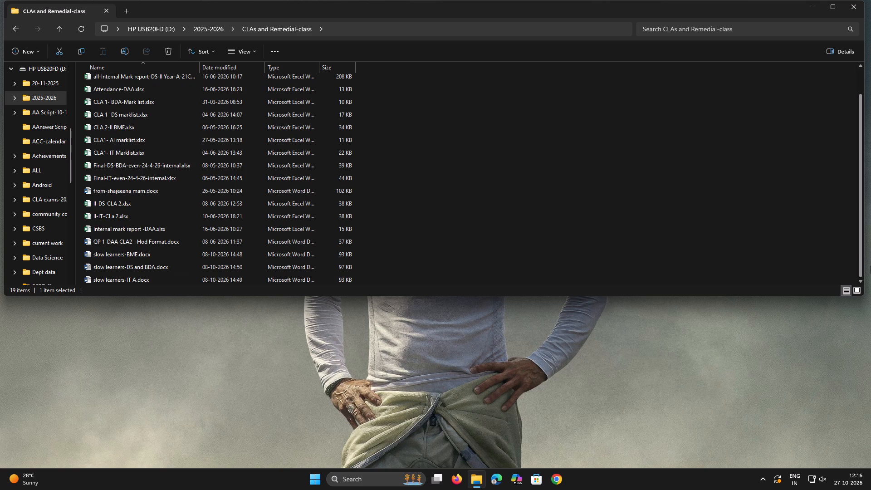
pyautogui.moveTo(870, 266); pyautogui.dragTo(870, 283)
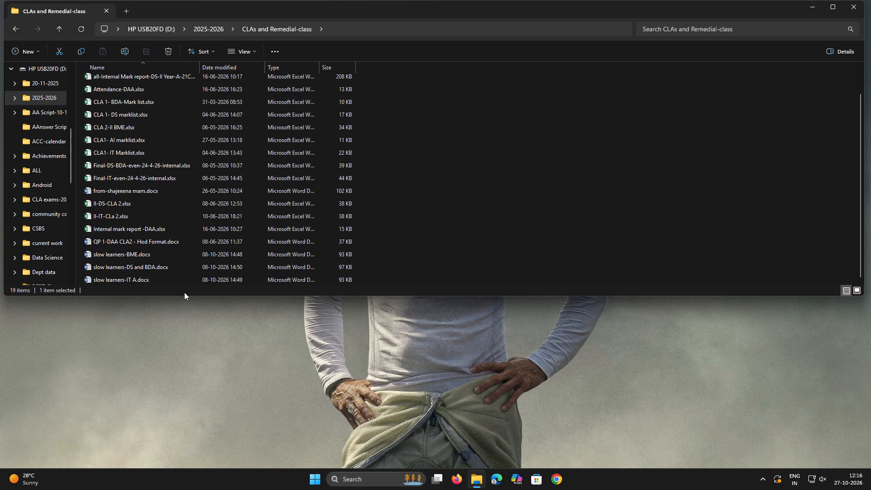
pyautogui.doubleClick(136, 253)
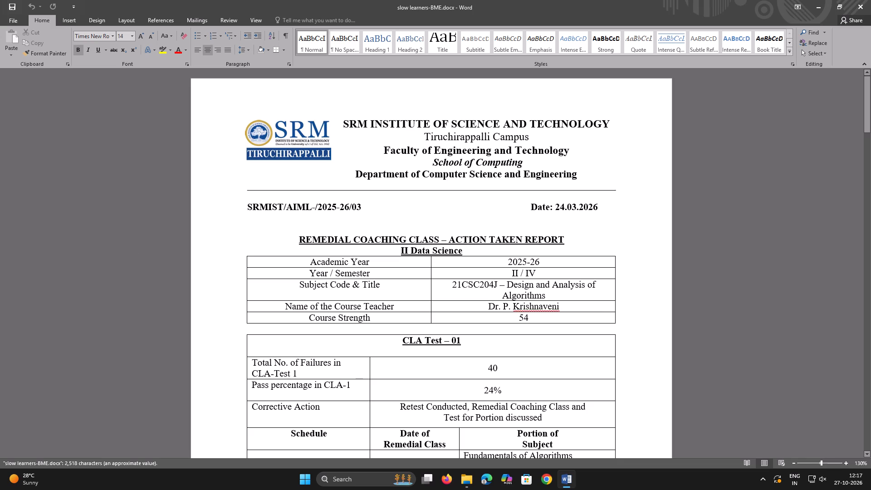
# Review the remedial coaching action taken report on the first page, including the course details, CLA Test – 01 table and signatories.
pyautogui.moveTo(869, 106); pyautogui.dragTo(869, 127)
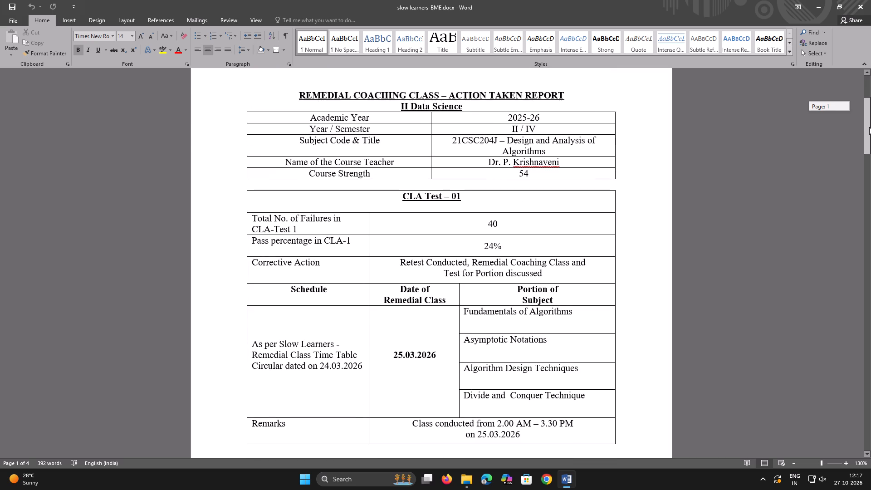
pyautogui.moveTo(869, 127); pyautogui.dragTo(870, 105)
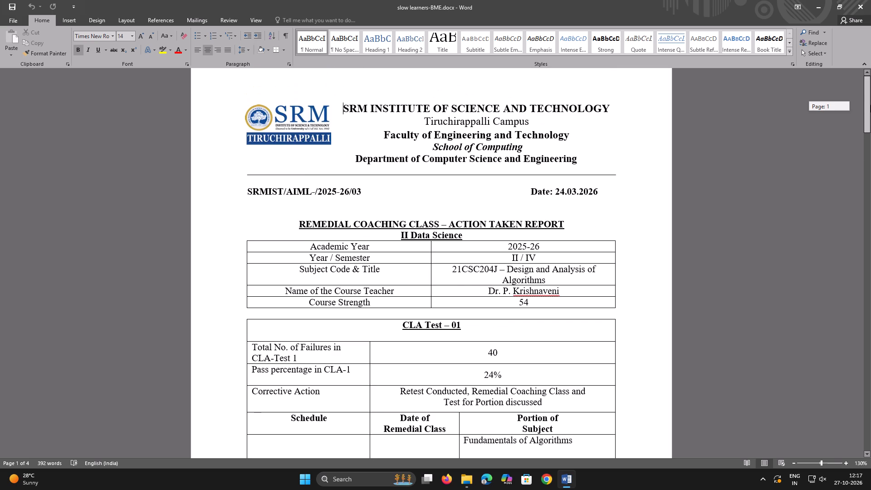
pyautogui.moveTo(870, 105); pyautogui.dragTo(870, 124)
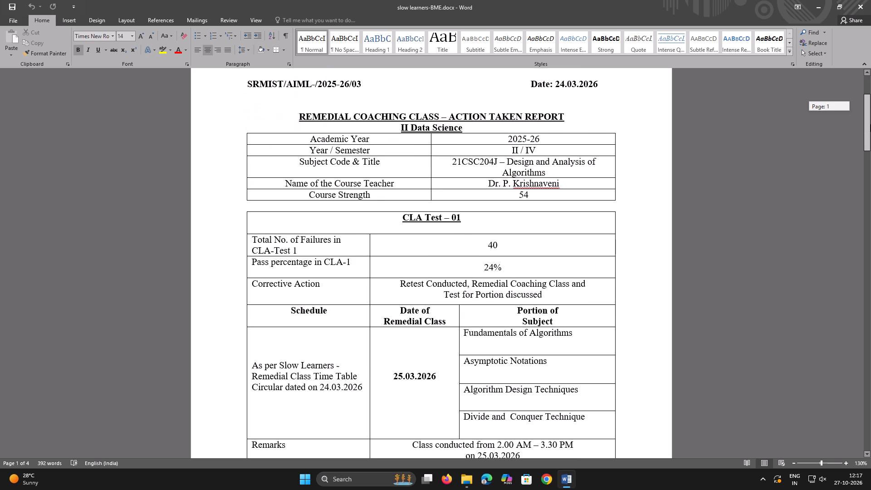
pyautogui.moveTo(870, 124); pyautogui.dragTo(870, 143)
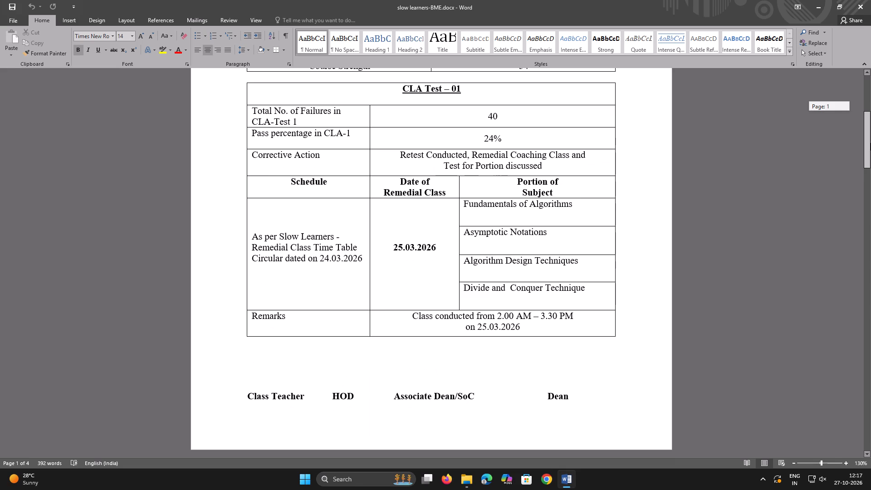
pyautogui.moveTo(870, 143); pyautogui.dragTo(870, 134)
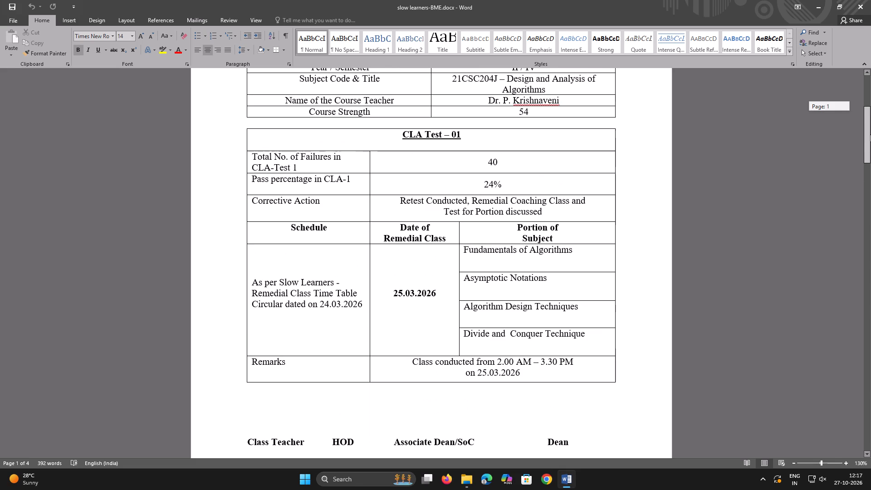
pyautogui.moveTo(870, 134); pyautogui.dragTo(870, 146)
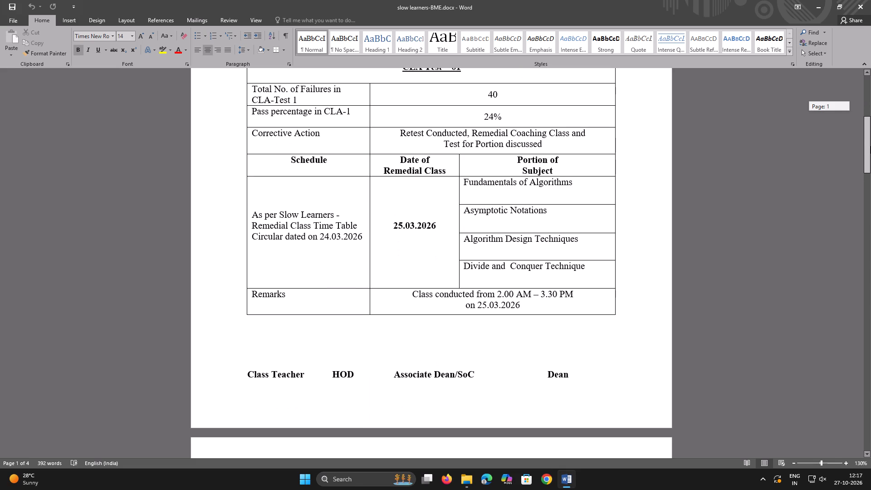
pyautogui.moveTo(870, 146); pyautogui.dragTo(870, 131)
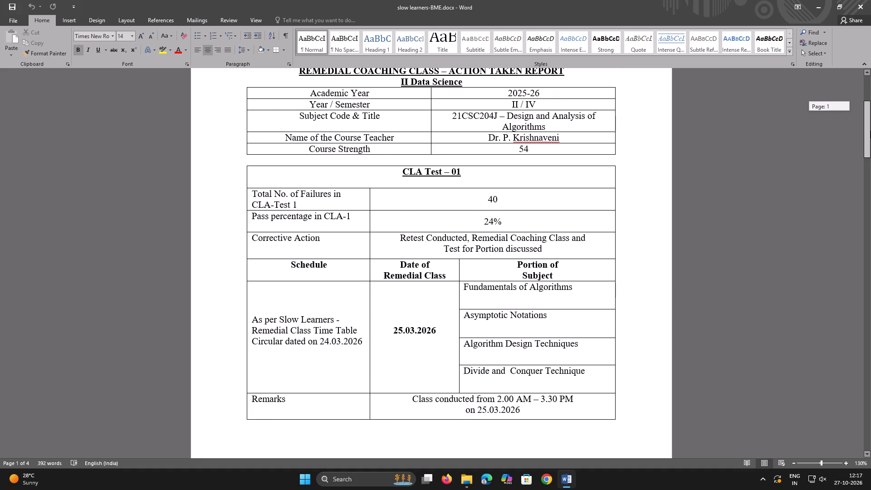
pyautogui.moveTo(870, 131); pyautogui.dragTo(870, 155)
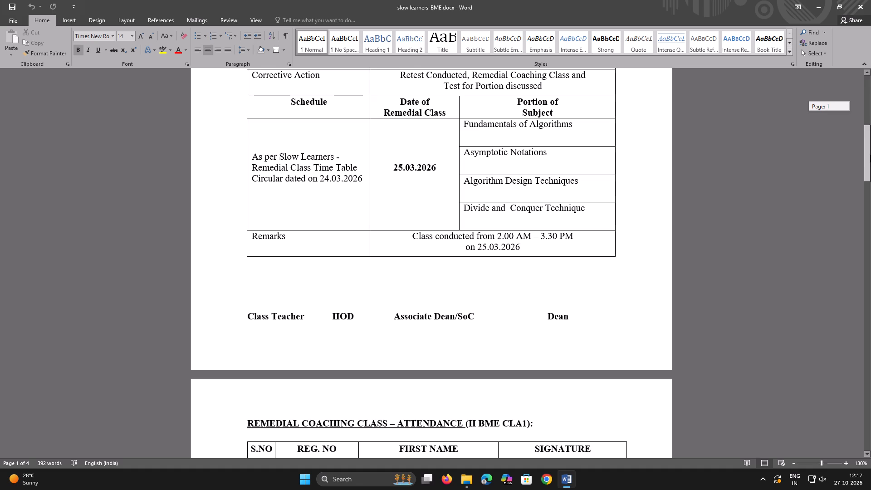
pyautogui.moveTo(870, 155); pyautogui.dragTo(868, 116)
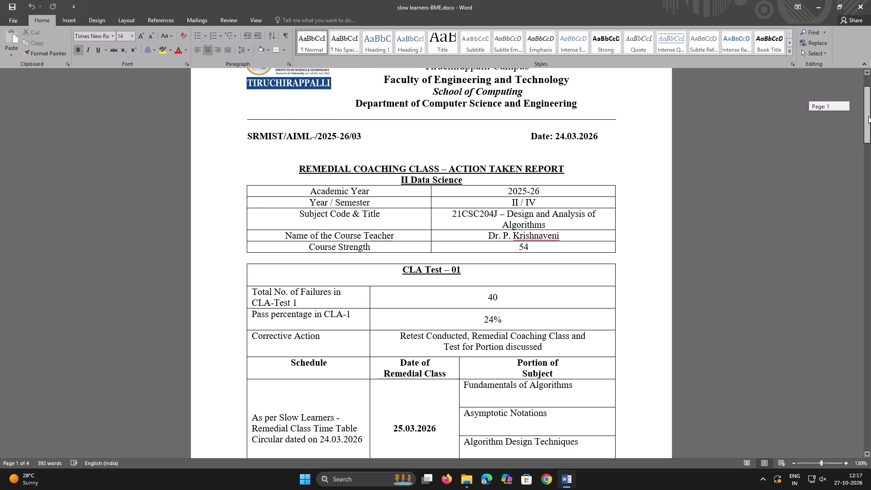
pyautogui.moveTo(868, 116); pyautogui.dragTo(868, 127)
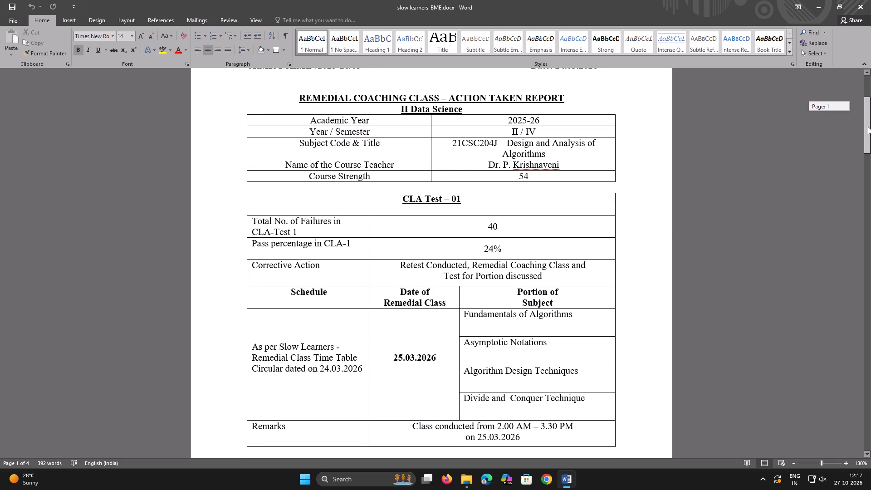
pyautogui.moveTo(868, 127); pyautogui.dragTo(868, 127)
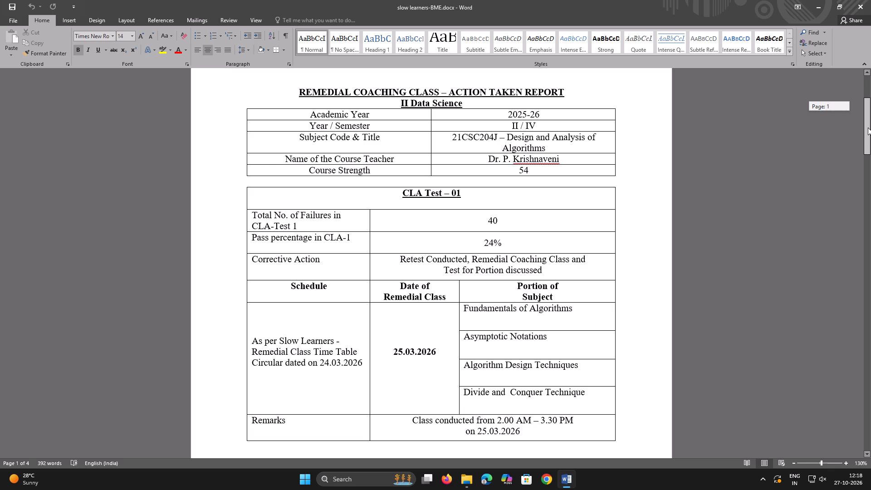
pyautogui.moveTo(868, 127); pyautogui.dragTo(867, 141)
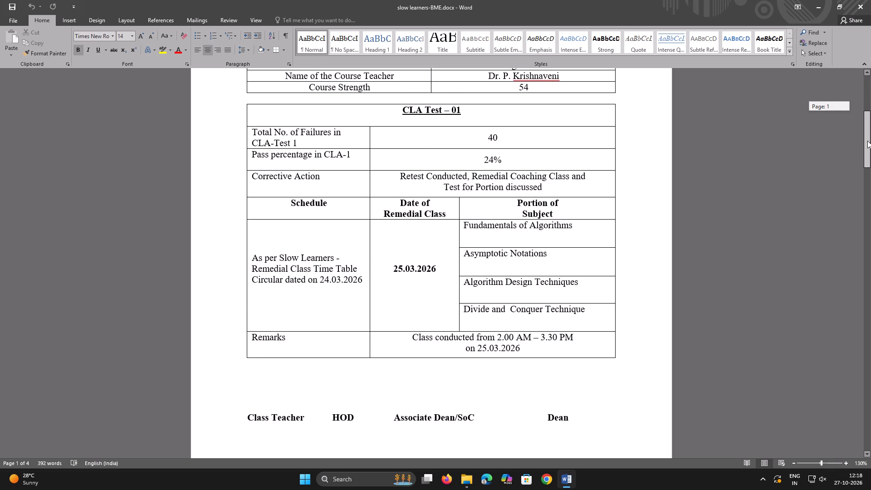
pyautogui.moveTo(867, 141); pyautogui.dragTo(867, 151)
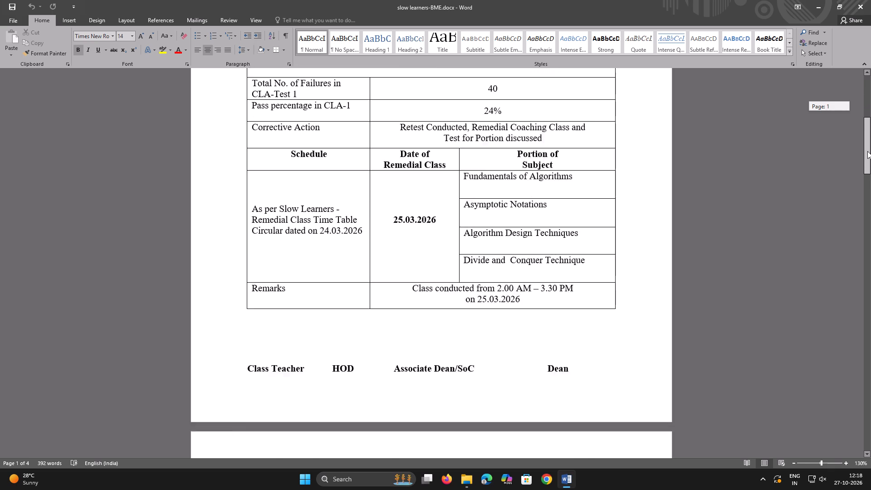
# Examine the II BME CLA1 and CLA2 remedial class attendance lists through the last page, and close the document.
pyautogui.moveTo(867, 151); pyautogui.dragTo(868, 178)
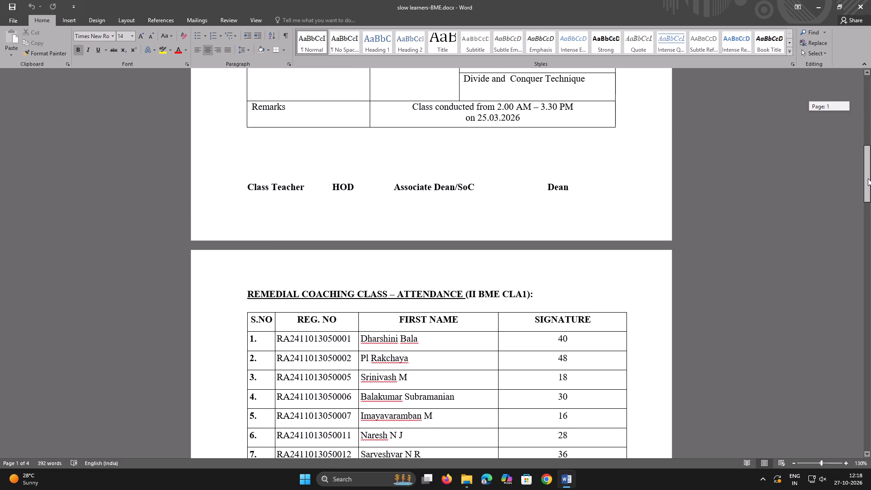
pyautogui.moveTo(868, 178); pyautogui.dragTo(868, 180)
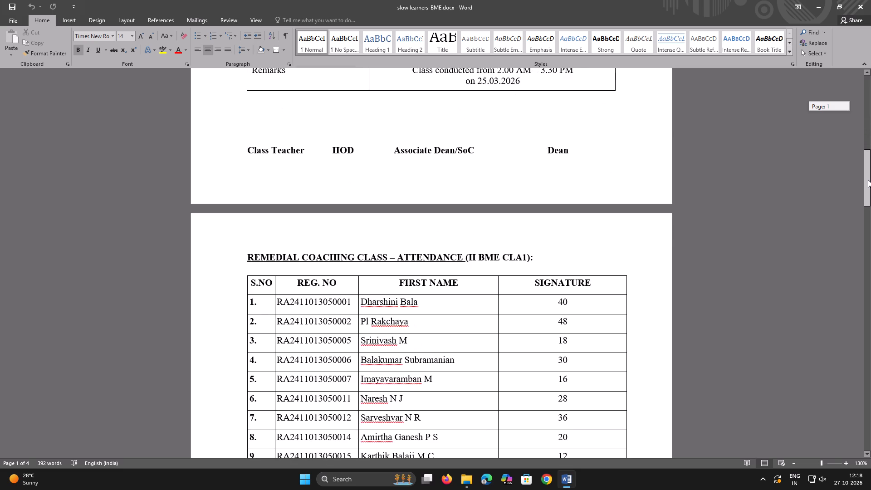
pyautogui.moveTo(868, 180); pyautogui.dragTo(870, 218)
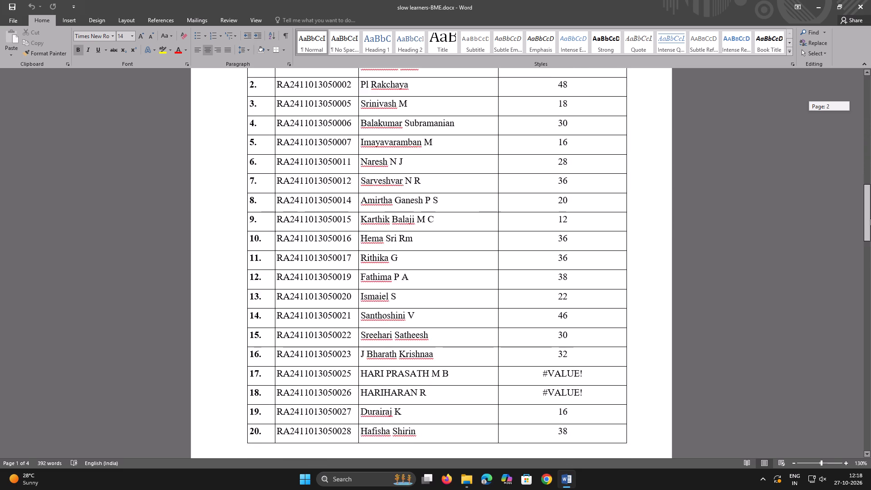
pyautogui.moveTo(870, 218); pyautogui.dragTo(870, 240)
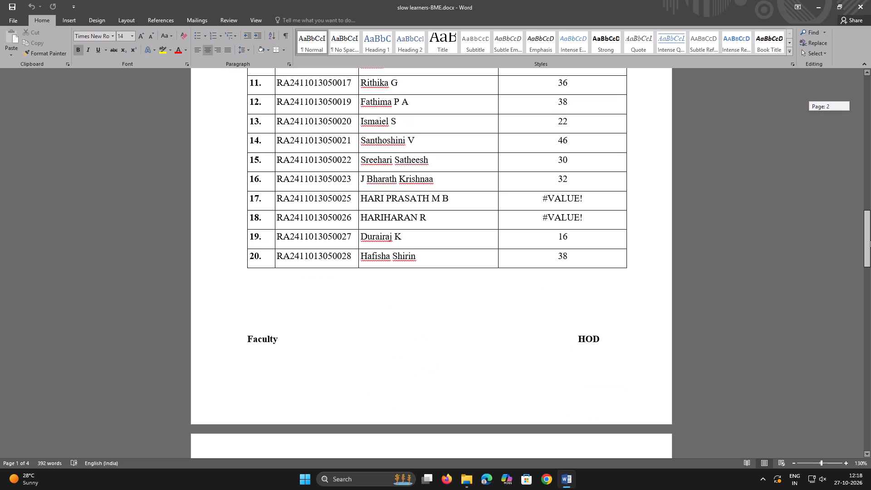
pyautogui.moveTo(870, 240); pyautogui.dragTo(870, 271)
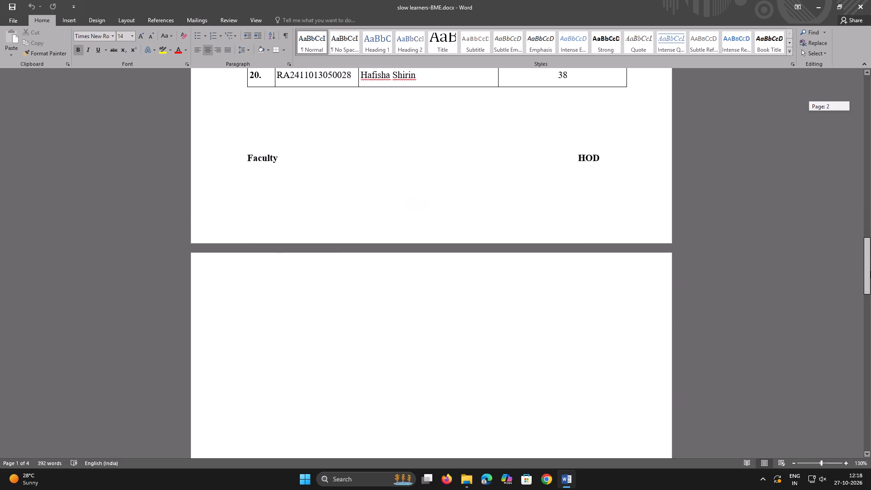
pyautogui.moveTo(870, 271); pyautogui.dragTo(870, 365)
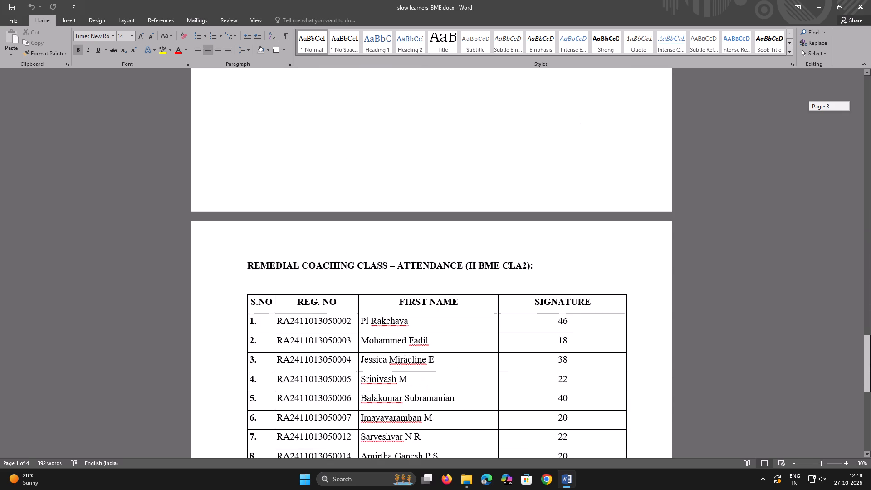
pyautogui.moveTo(870, 365); pyautogui.dragTo(870, 489)
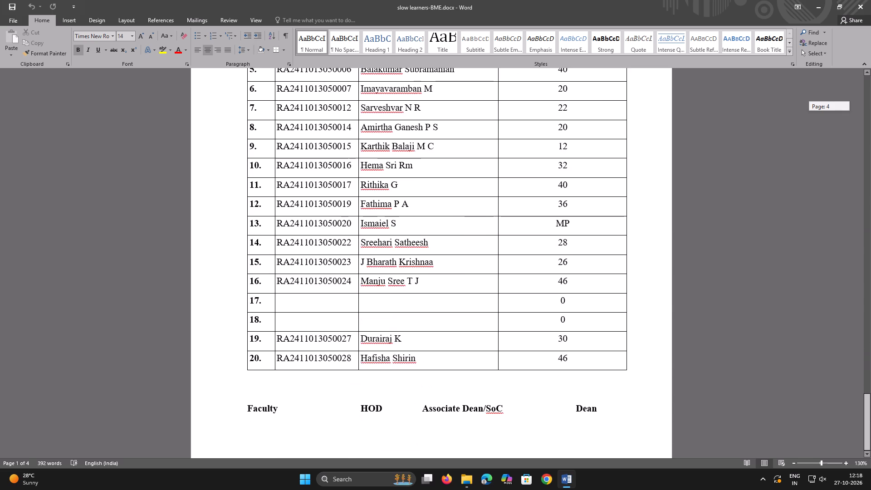
pyautogui.moveTo(870, 489); pyautogui.dragTo(833, 0)
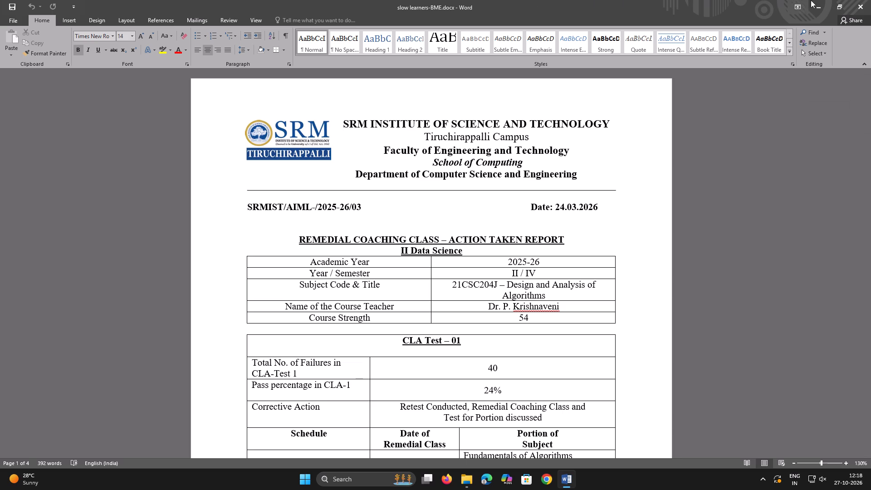
pyautogui.click(859, 6)
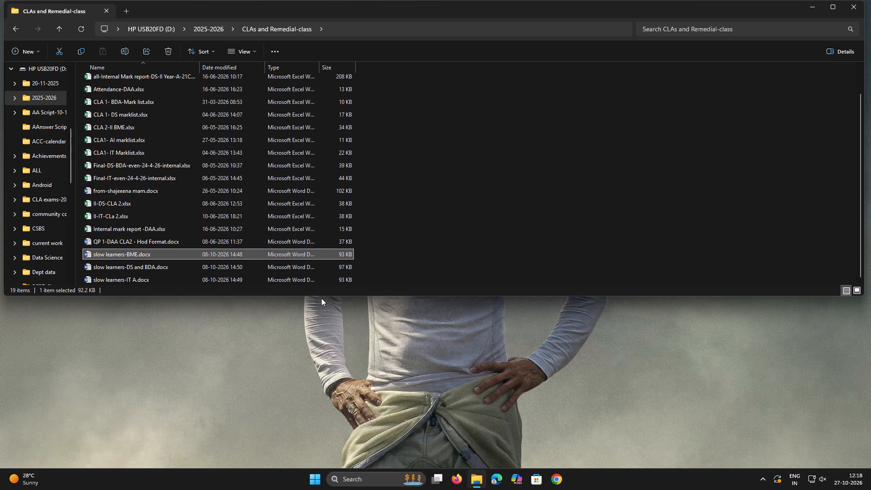
# Open slow learners-DS and BDA.docx from the CLAs and Remedial-class folder.
pyautogui.doubleClick(142, 269)
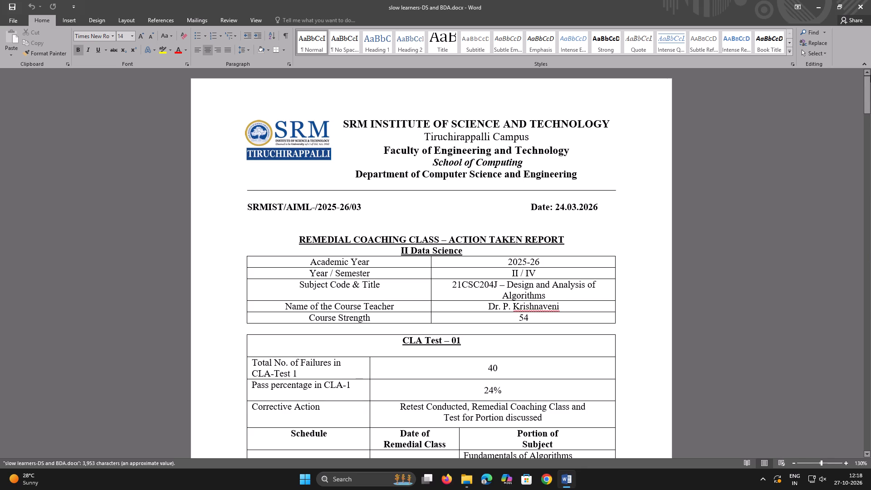
# Examine the II Data Science action taken report and the II CSE - DS CLA1 and CLA2 remedial class attendance lists.
pyautogui.moveTo(870, 75); pyautogui.dragTo(870, 81)
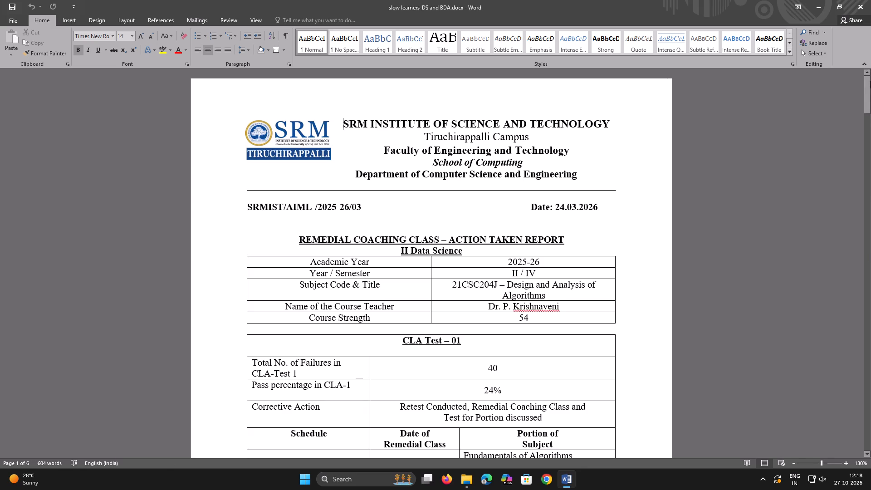
pyautogui.moveTo(870, 81); pyautogui.dragTo(870, 95)
pyautogui.moveTo(867, 99); pyautogui.dragTo(859, 147)
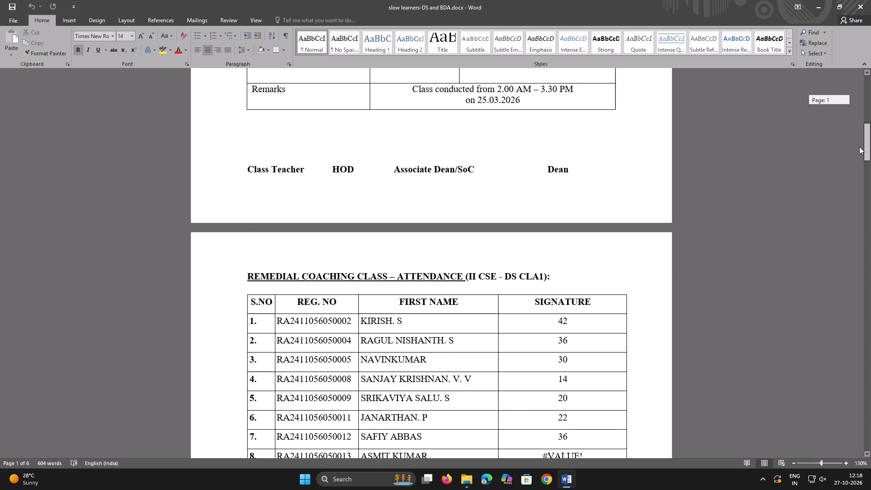
pyautogui.moveTo(859, 147); pyautogui.dragTo(857, 151)
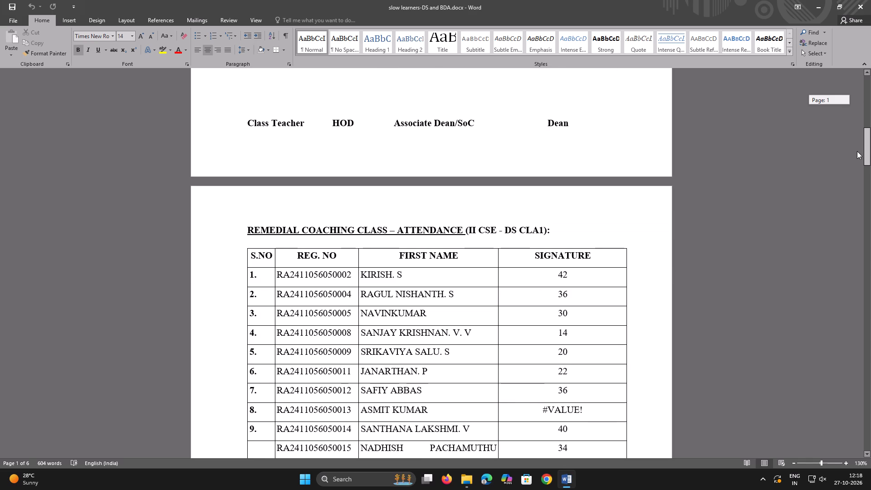
pyautogui.moveTo(857, 151); pyautogui.dragTo(856, 186)
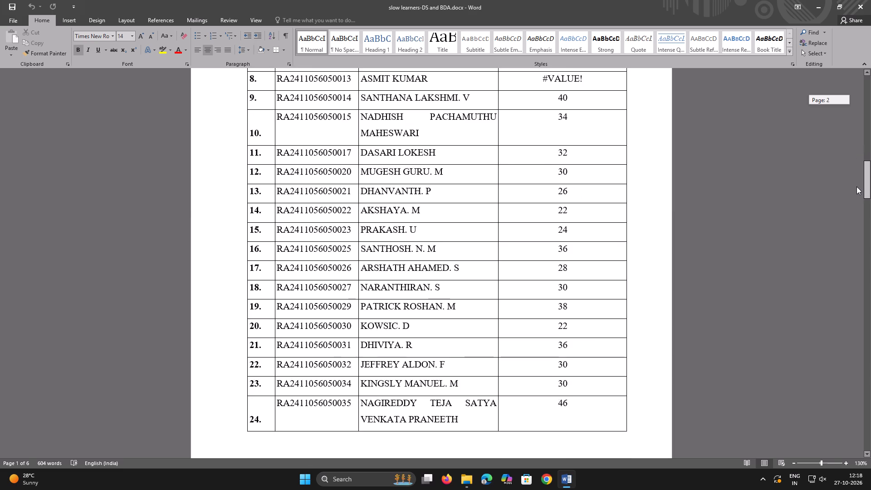
pyautogui.moveTo(856, 186); pyautogui.dragTo(856, 187)
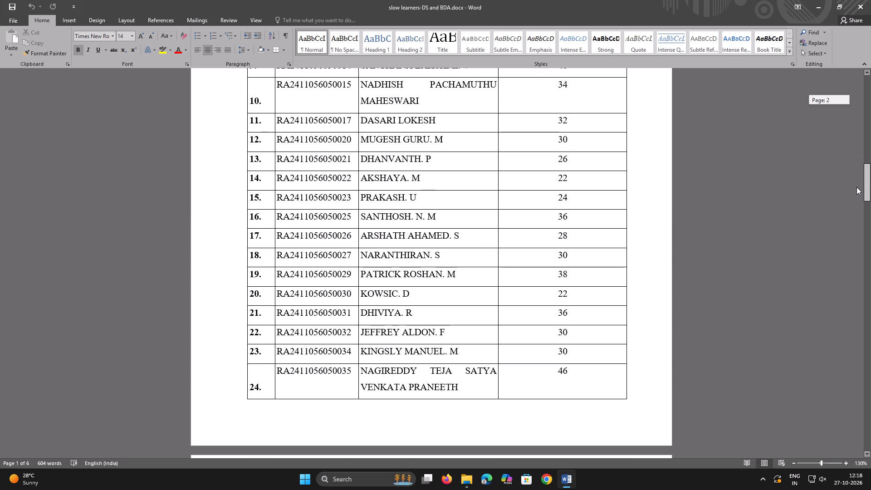
pyautogui.moveTo(856, 187); pyautogui.dragTo(856, 224)
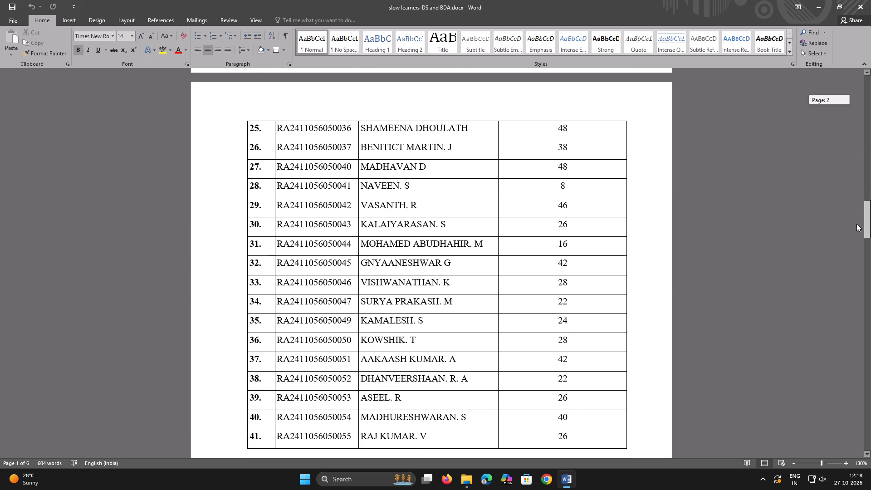
pyautogui.moveTo(856, 224); pyautogui.dragTo(856, 246)
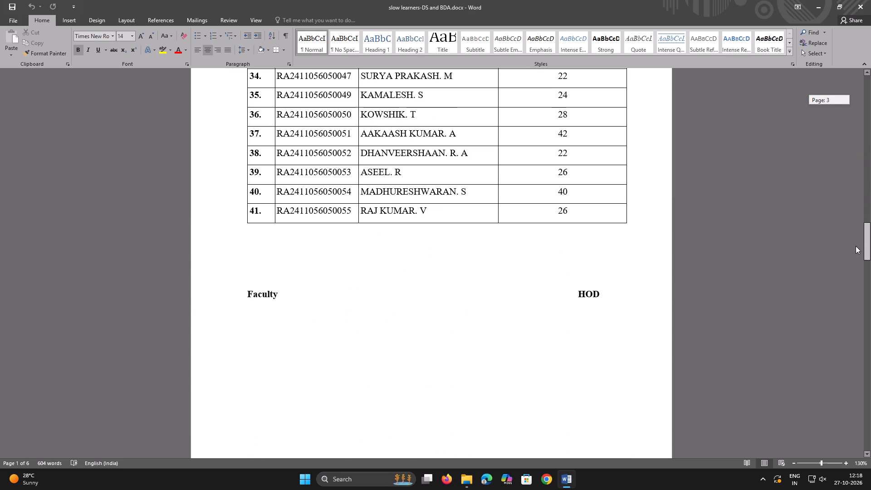
pyautogui.moveTo(856, 246); pyautogui.dragTo(855, 279)
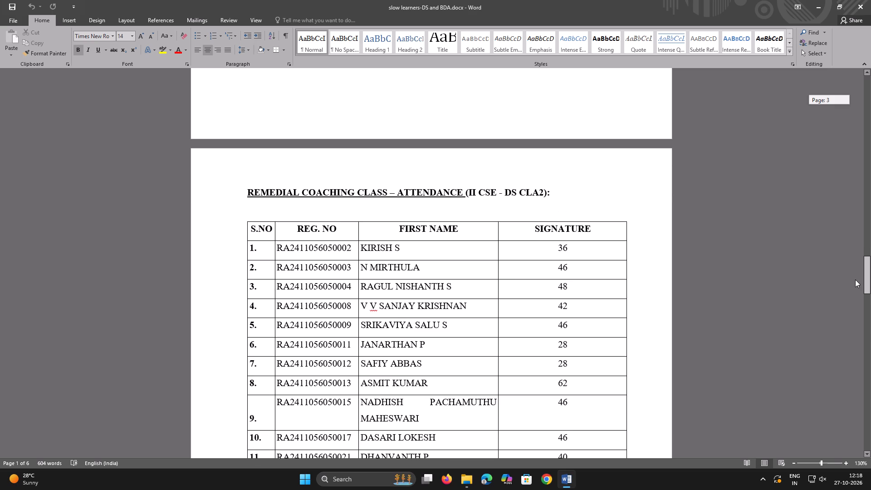
pyautogui.moveTo(855, 279); pyautogui.dragTo(859, 337)
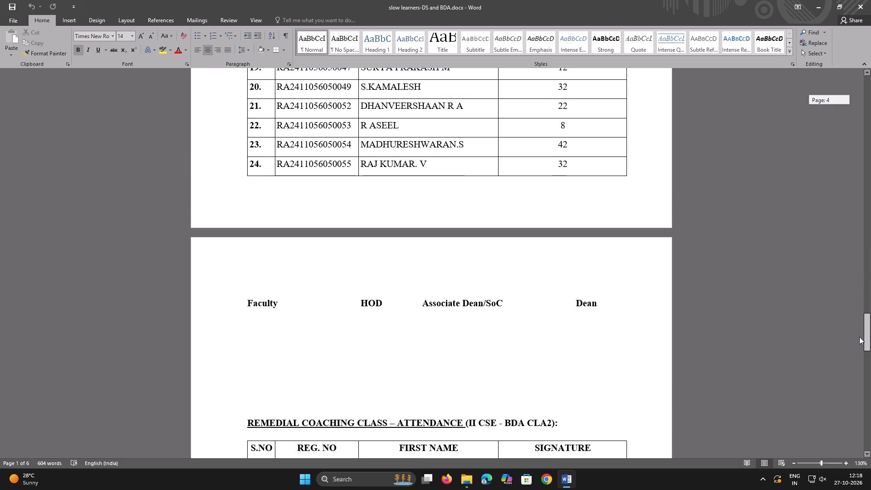
pyautogui.moveTo(859, 337); pyautogui.dragTo(860, 342)
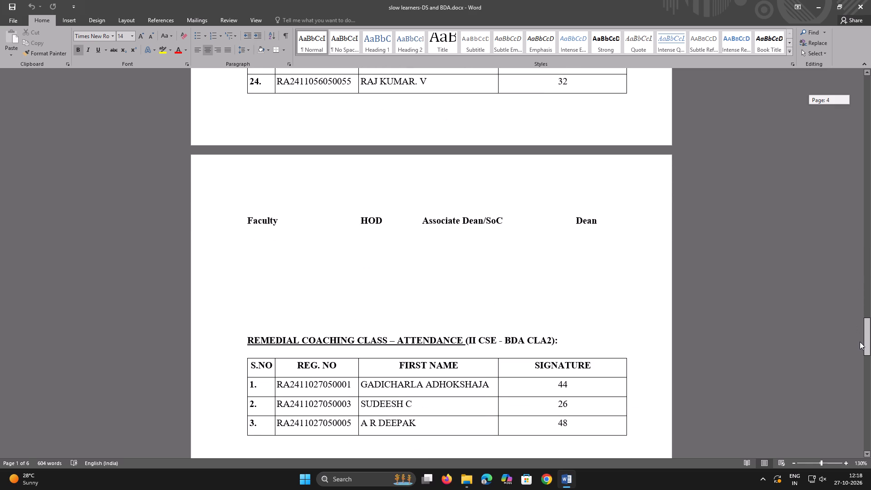
pyautogui.moveTo(860, 342); pyautogui.dragTo(863, 318)
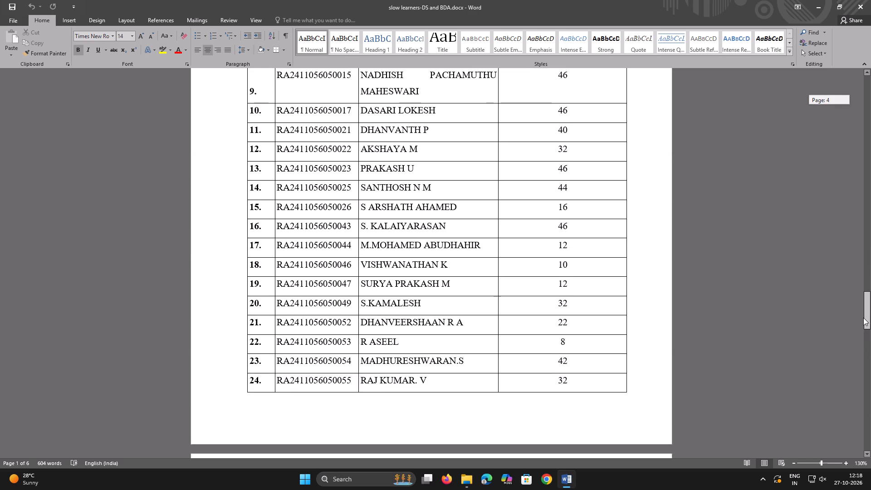
# Examine the II CSE - BDA CLA2 and CLA1 remedial class attendance lists and their signature lines on the last two pages.
pyautogui.moveTo(863, 318); pyautogui.dragTo(868, 352)
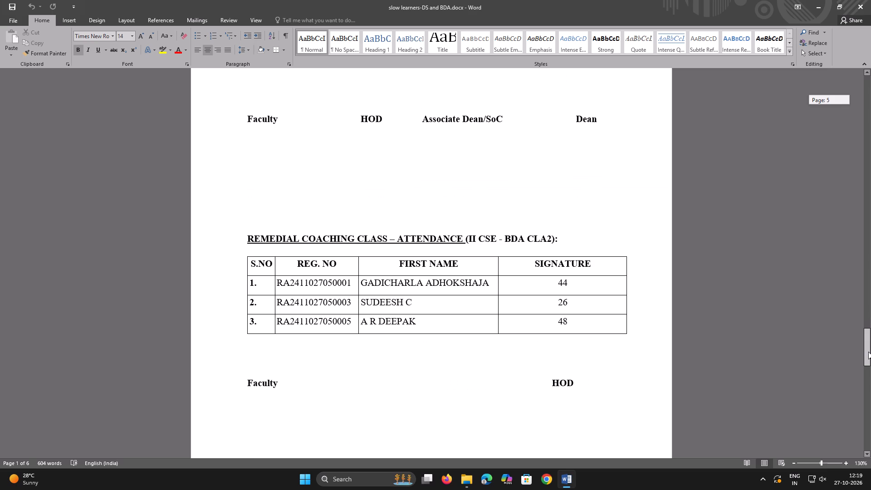
pyautogui.moveTo(868, 352); pyautogui.dragTo(870, 389)
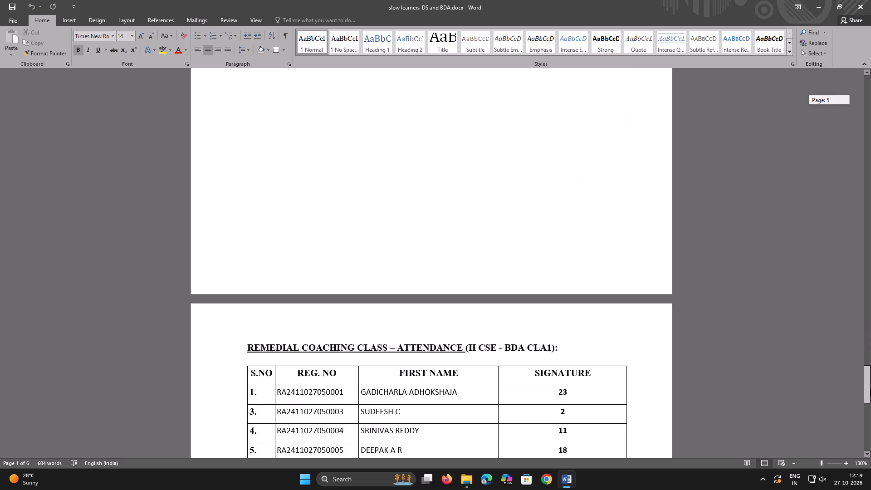
pyautogui.moveTo(870, 389); pyautogui.dragTo(870, 351)
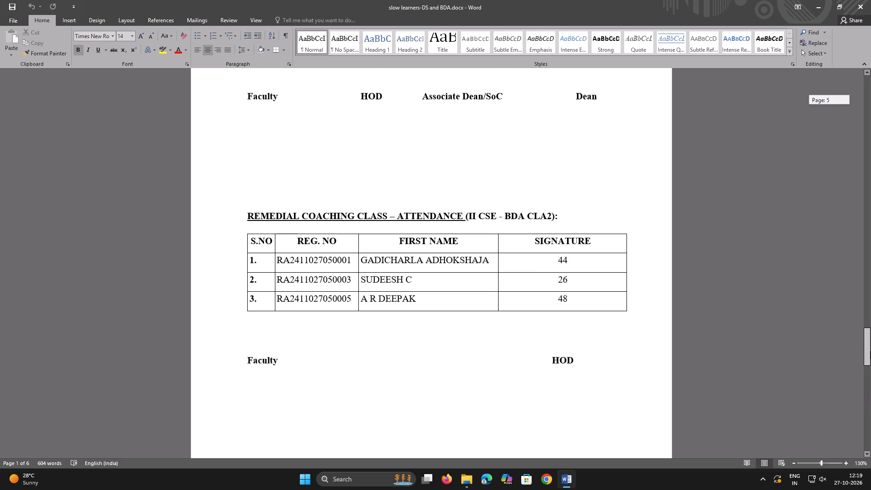
pyautogui.moveTo(870, 351); pyautogui.dragTo(870, 354)
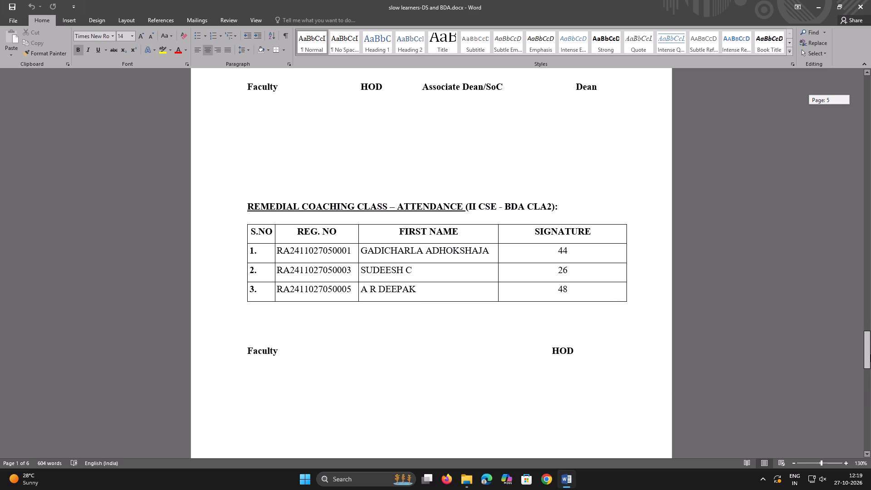
pyautogui.moveTo(870, 354); pyautogui.dragTo(870, 394)
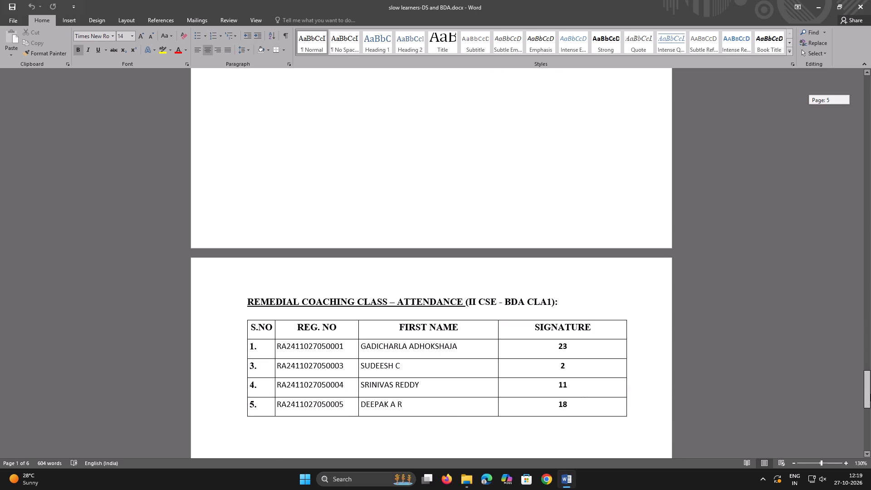
pyautogui.moveTo(870, 394); pyautogui.dragTo(870, 342)
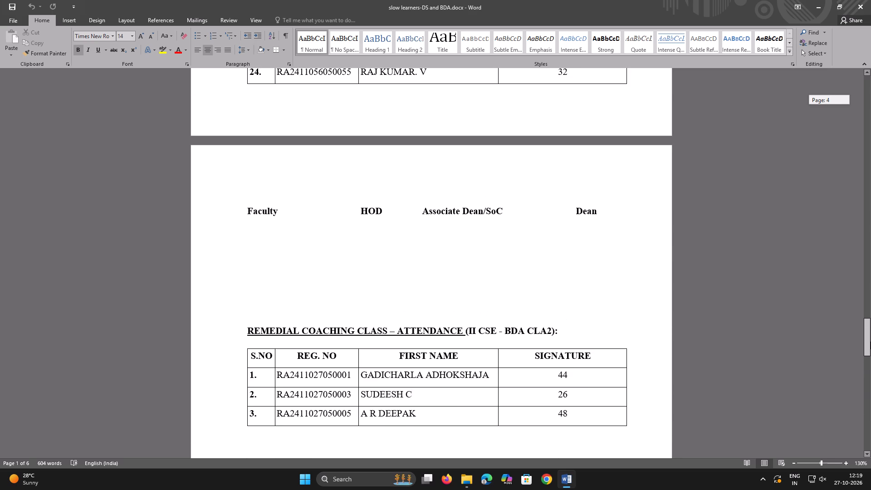
pyautogui.moveTo(870, 342); pyautogui.dragTo(870, 359)
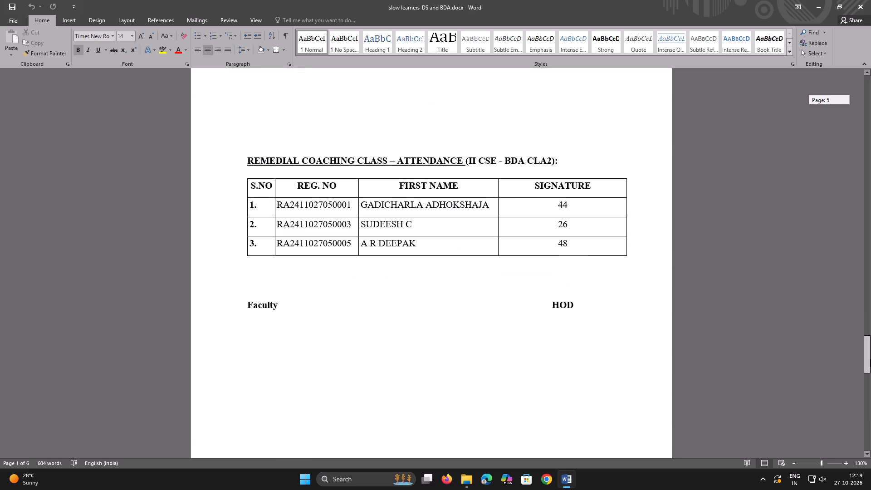
pyautogui.moveTo(870, 359); pyautogui.dragTo(870, 402)
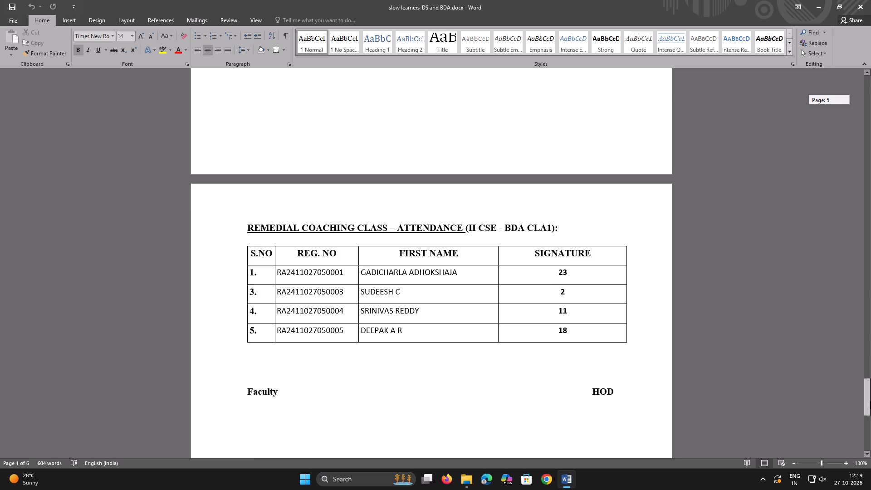
pyautogui.moveTo(870, 402); pyautogui.dragTo(866, 333)
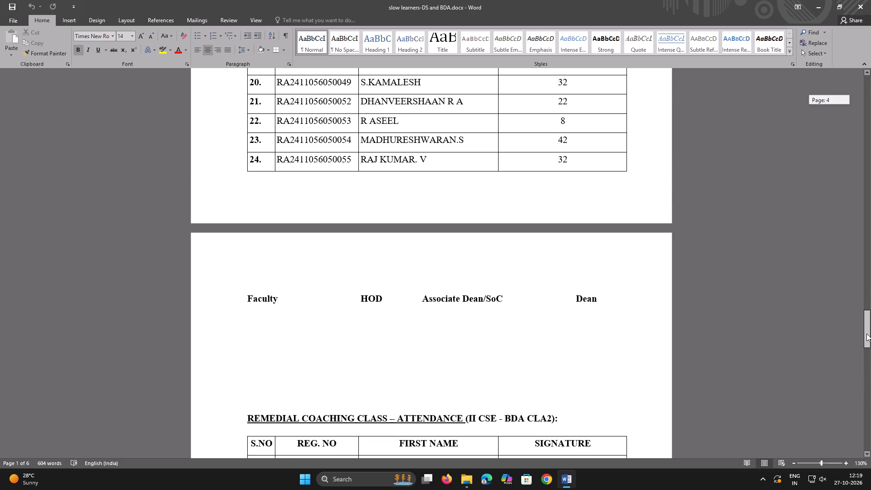
# Remove the blank line between the II CSE - DS CLA2 attendance heading and its table.
pyautogui.moveTo(866, 333); pyautogui.dragTo(870, 264)
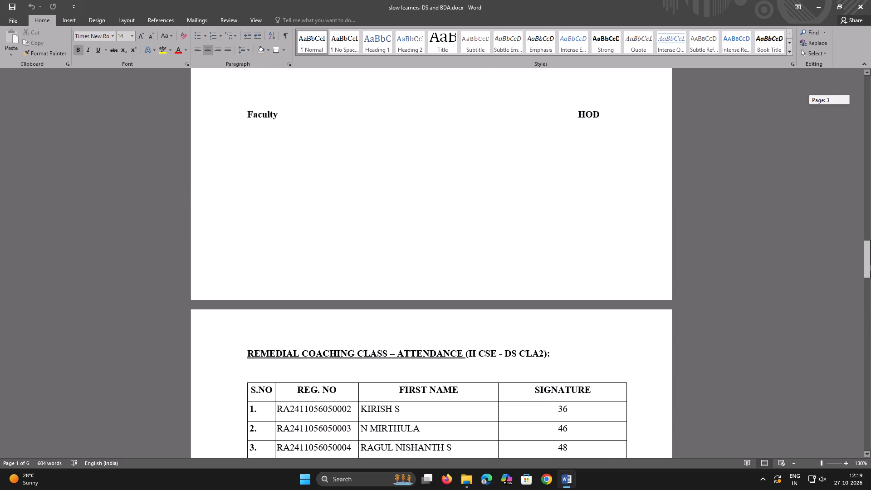
pyautogui.moveTo(870, 264); pyautogui.dragTo(870, 287)
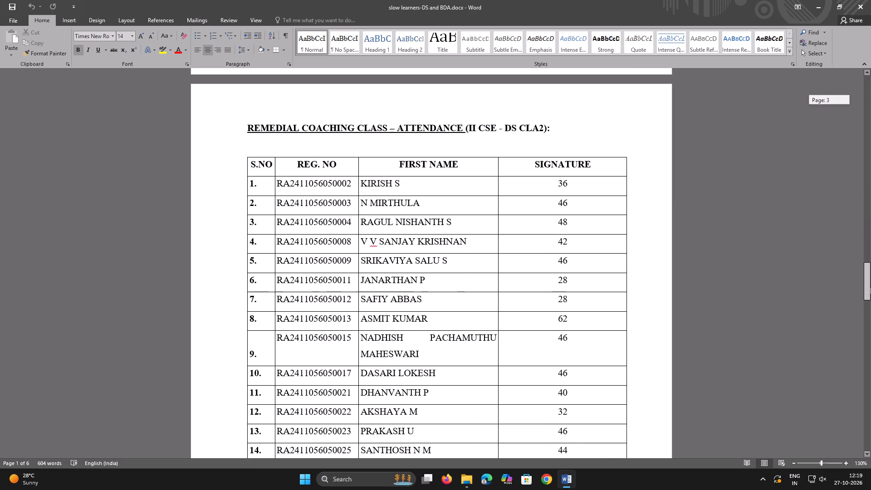
pyautogui.moveTo(870, 287); pyautogui.dragTo(870, 282)
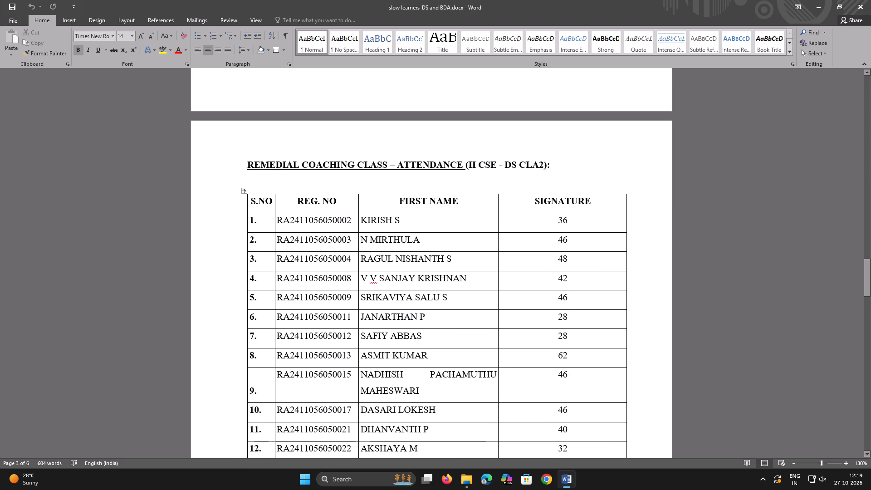
pyautogui.click(261, 146)
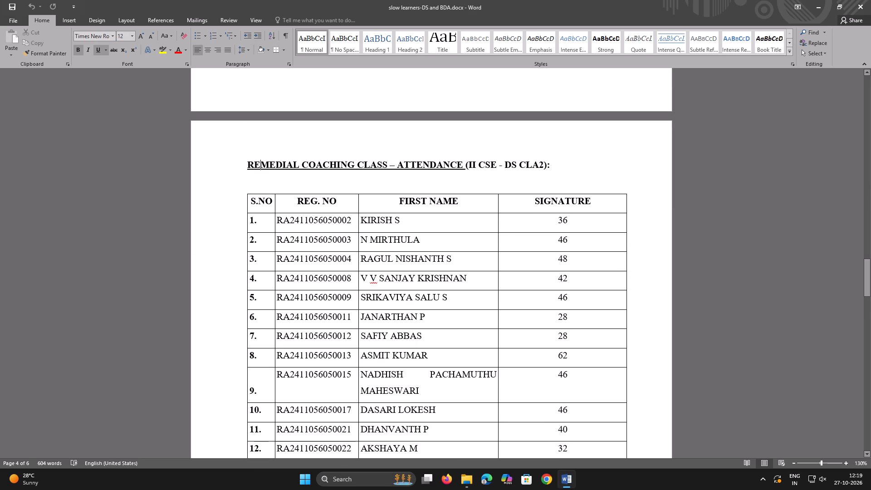
pyautogui.click(324, 83)
pyautogui.click(279, 179)
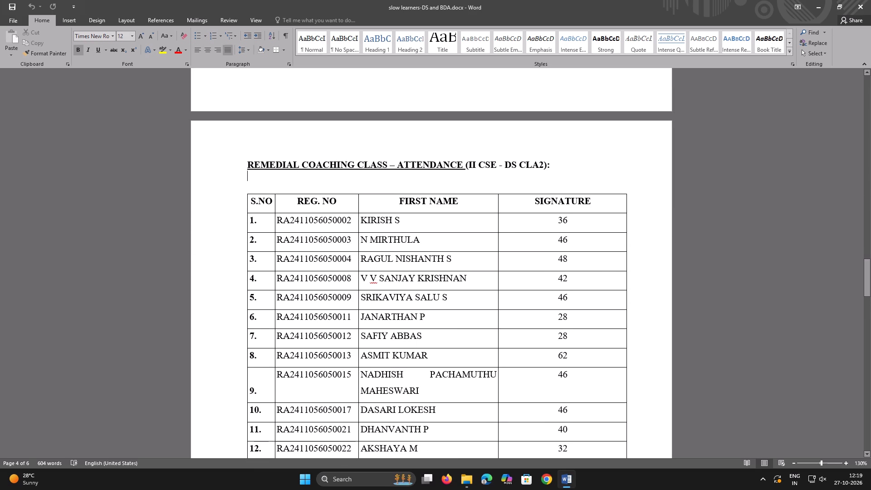
pyautogui.press('Delete')
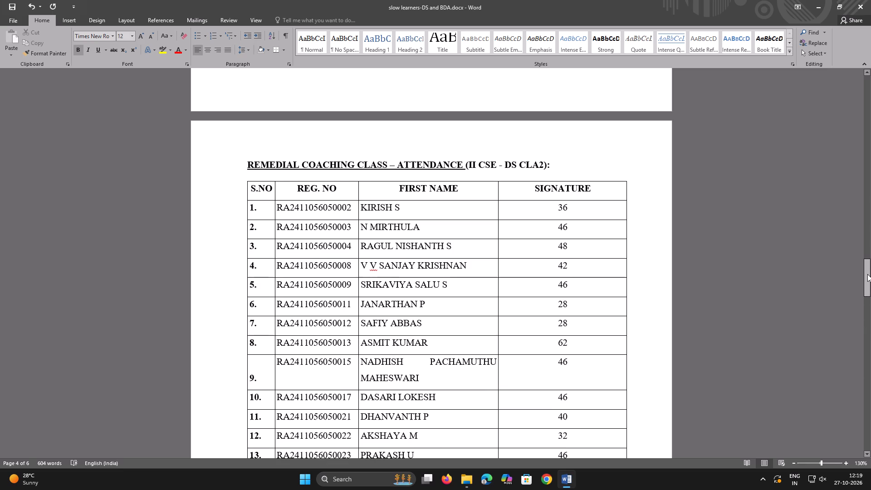
# Remove the blank lines after the II CSE - DS CLA2 table to bring its signature line directly below the table.
pyautogui.moveTo(867, 274); pyautogui.dragTo(864, 324)
pyautogui.click(264, 188)
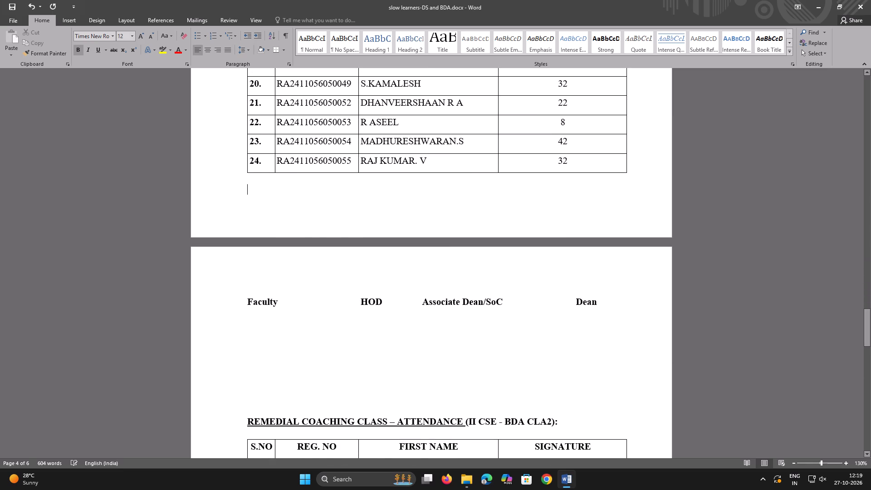
pyautogui.press('Delete')
pyautogui.press('Delete')
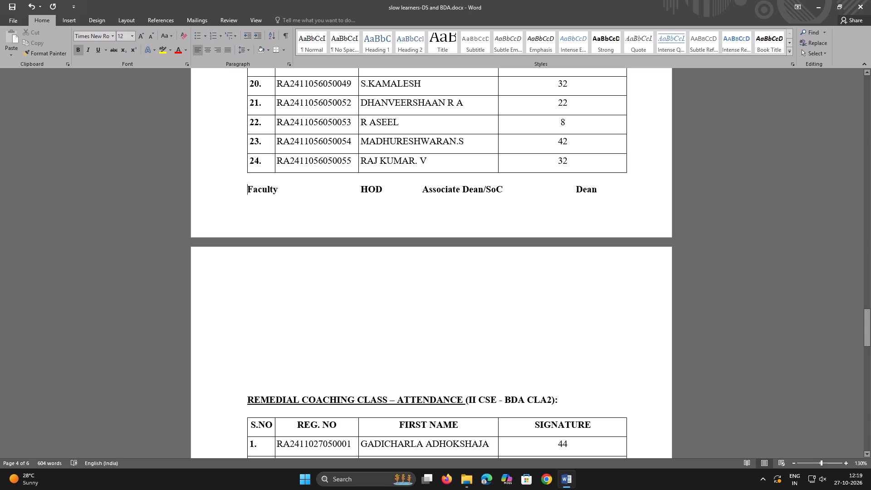
# Widen the gap between Faculty and HOD in the signature line below the II CSE - DS CLA2 table.
pyautogui.click(358, 188)
pyautogui.press('space')
pyautogui.press('space')
pyautogui.press('space')
pyautogui.press('space')
pyautogui.press('space')
pyautogui.press('space')
pyautogui.press('space')
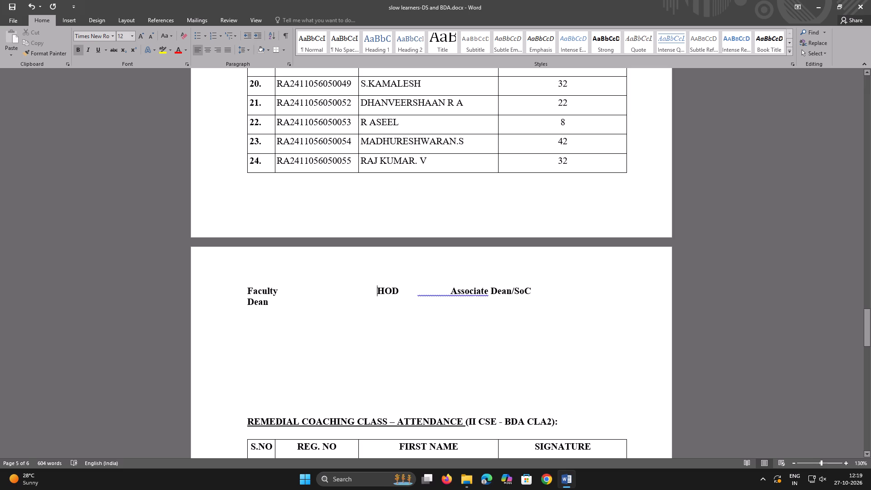
# Delete Associate Dean/SoC and Dean, with the blank lines beneath them, from the II CSE - DS CLA2 signature line.
pyautogui.moveTo(450, 293); pyautogui.dragTo(486, 331)
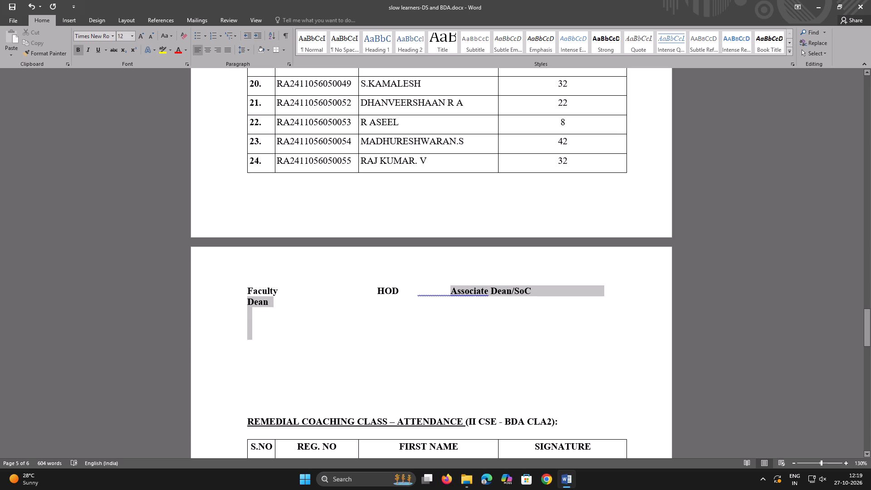
pyautogui.moveTo(486, 331); pyautogui.dragTo(487, 331)
pyautogui.press('Delete')
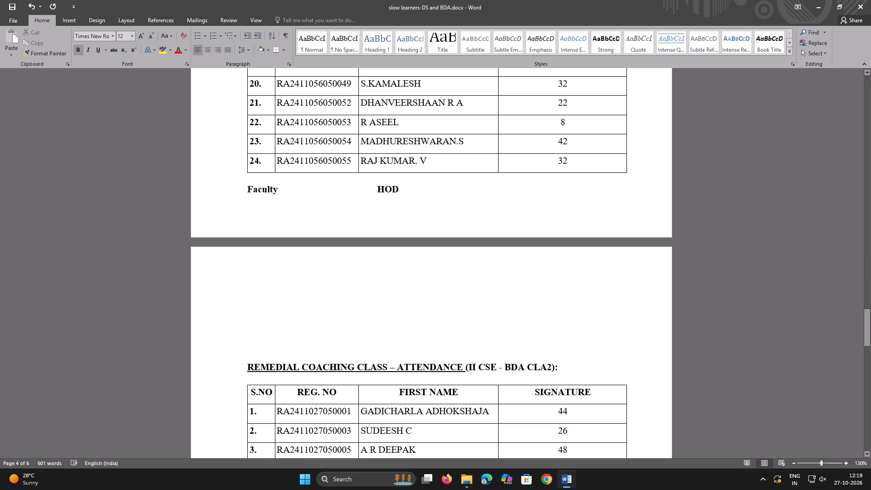
# Shift HOD in the II CSE - DS CLA2 signature line across the page until it sits beneath the SIGNATURE column.
pyautogui.click(373, 191)
pyautogui.press('space')
pyautogui.press('space')
pyautogui.press('space')
pyautogui.press('space')
pyautogui.press('space')
pyautogui.press('space')
pyautogui.press('space')
pyautogui.press('space')
pyautogui.press('space')
pyautogui.press('space')
pyautogui.press('space')
pyautogui.press('space')
pyautogui.press('space')
pyautogui.press('space')
pyautogui.press('space')
pyautogui.press('space')
pyautogui.press('space')
pyautogui.press('space')
pyautogui.press('space')
pyautogui.press('space')
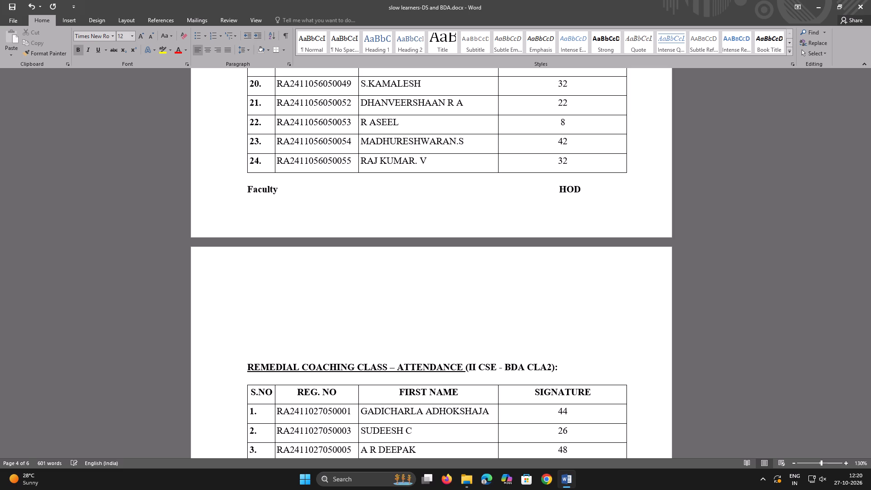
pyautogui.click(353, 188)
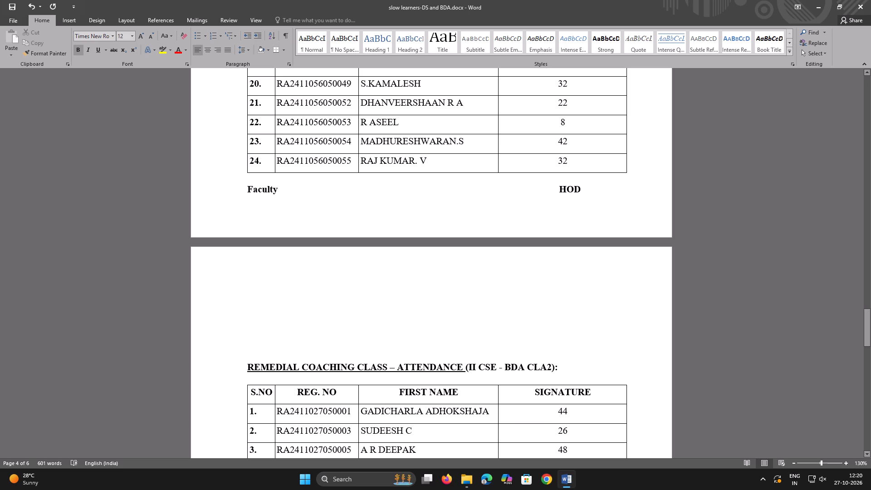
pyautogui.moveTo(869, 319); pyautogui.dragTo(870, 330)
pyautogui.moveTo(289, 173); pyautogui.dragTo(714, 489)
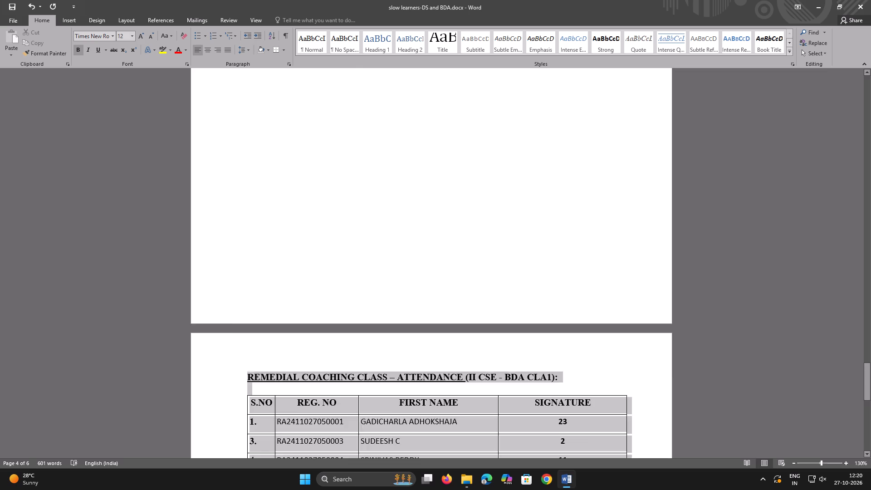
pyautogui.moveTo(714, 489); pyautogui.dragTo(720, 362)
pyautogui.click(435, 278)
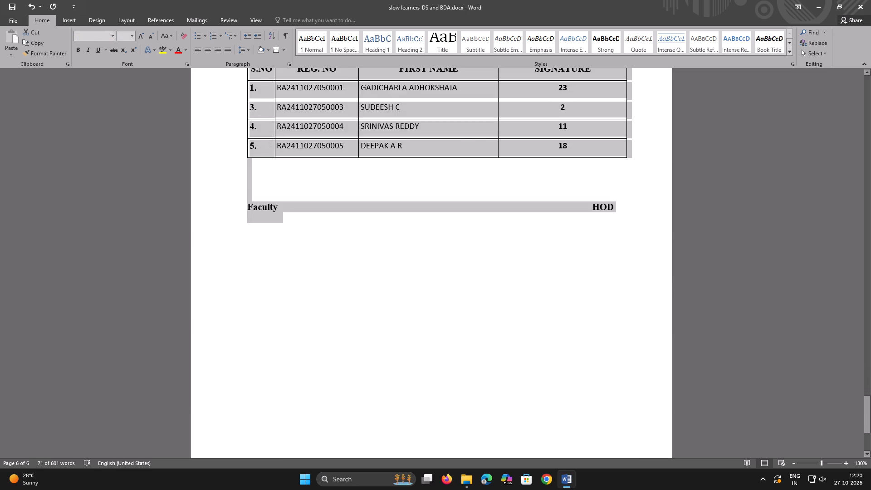
# Examine the attendance tables and signature lines of the II CSE - DS and II CSE - BDA CLA1 and CLA2 sections throughout the report.
pyautogui.moveTo(868, 419); pyautogui.dragTo(866, 368)
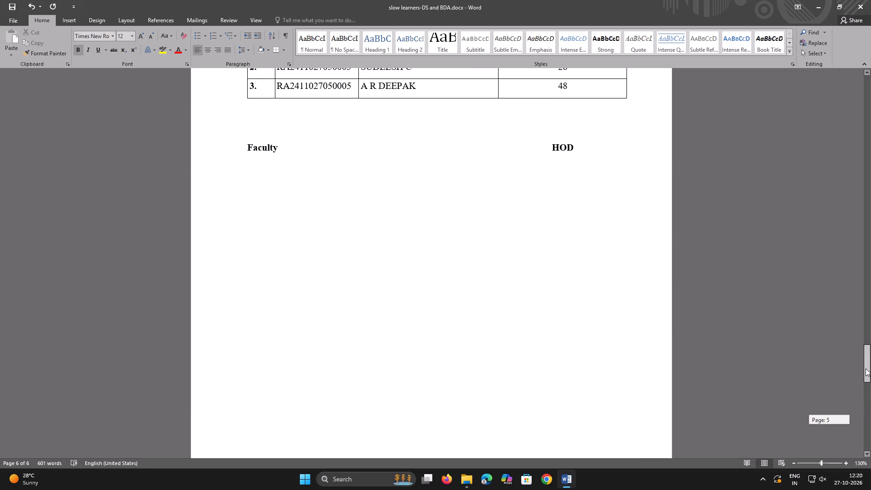
pyautogui.moveTo(866, 368); pyautogui.dragTo(869, 319)
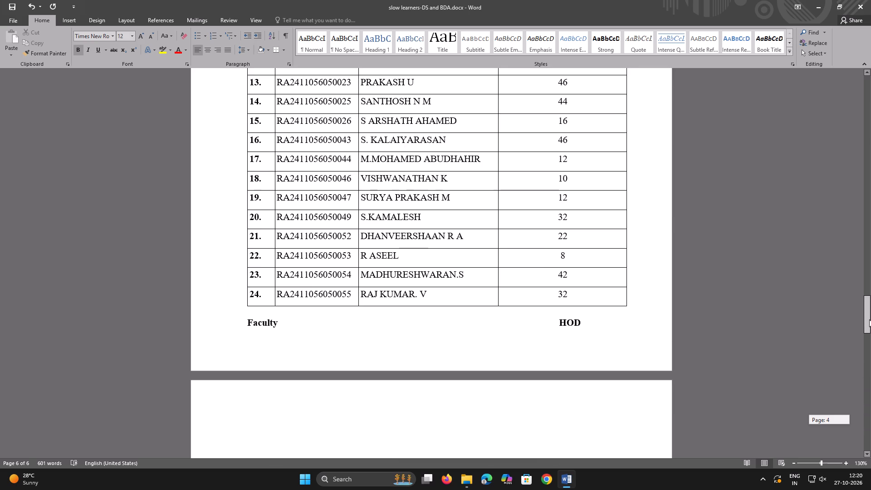
pyautogui.moveTo(869, 319); pyautogui.dragTo(864, 362)
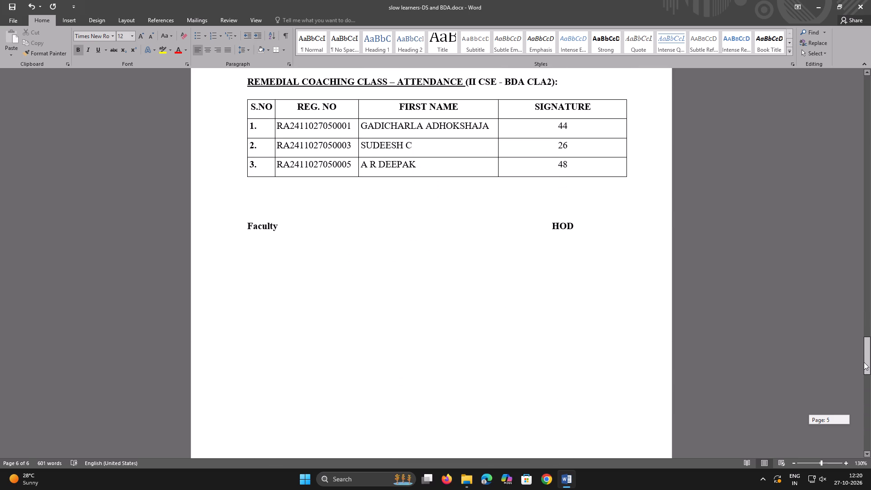
pyautogui.moveTo(864, 362); pyautogui.dragTo(865, 354)
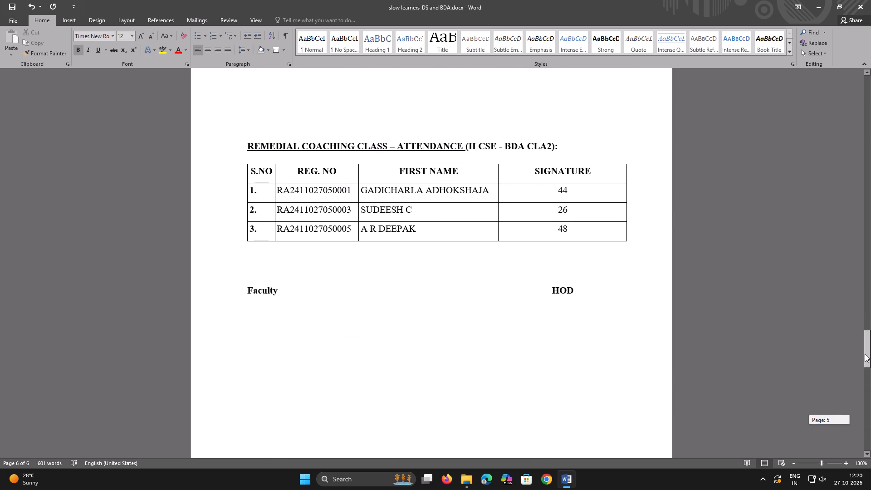
pyautogui.moveTo(865, 354); pyautogui.dragTo(861, 395)
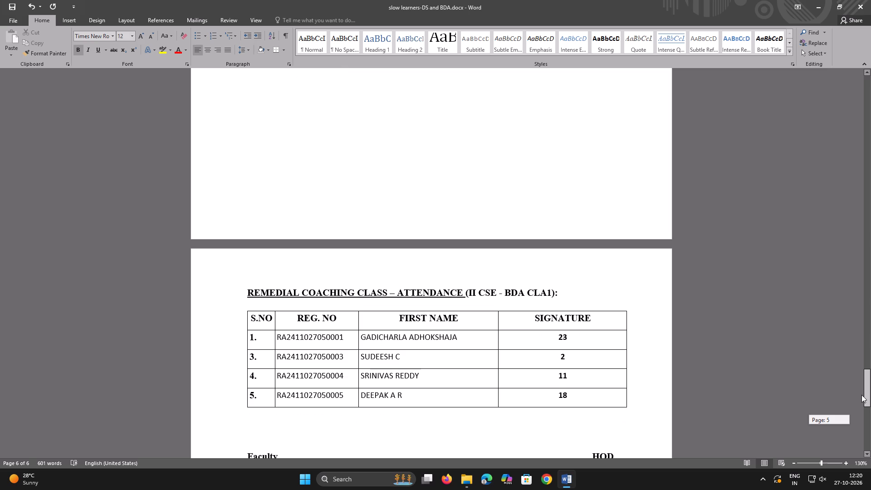
pyautogui.moveTo(861, 395); pyautogui.dragTo(867, 226)
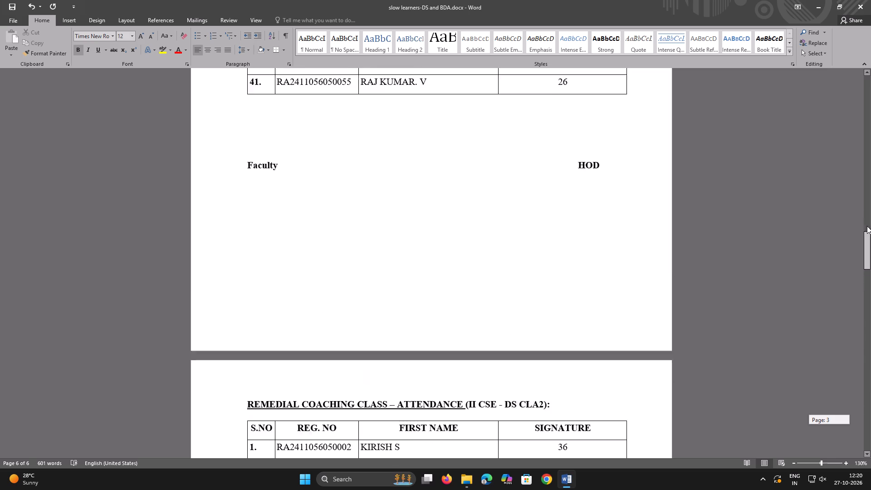
pyautogui.moveTo(867, 226); pyautogui.dragTo(867, 108)
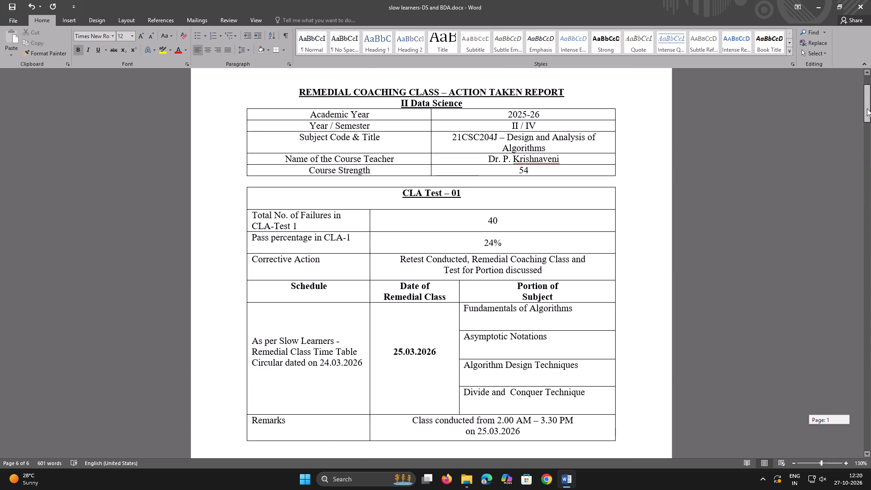
pyautogui.moveTo(867, 108); pyautogui.dragTo(856, 153)
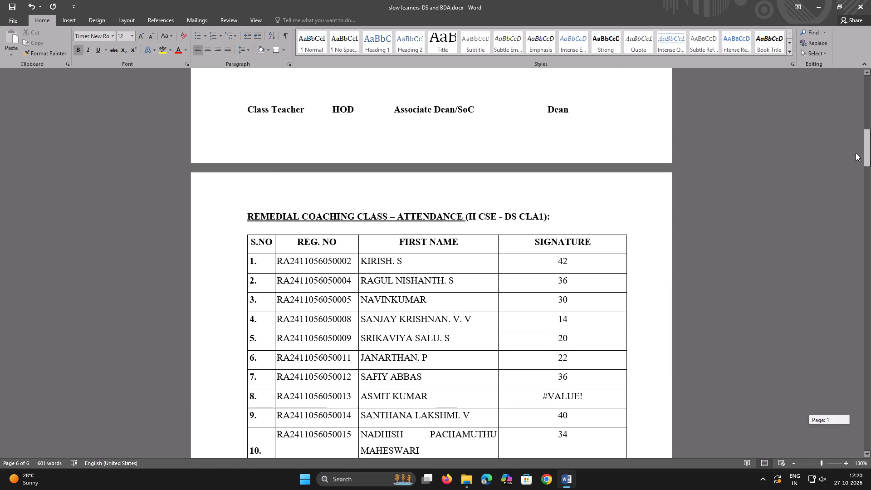
pyautogui.moveTo(856, 153); pyautogui.dragTo(838, 240)
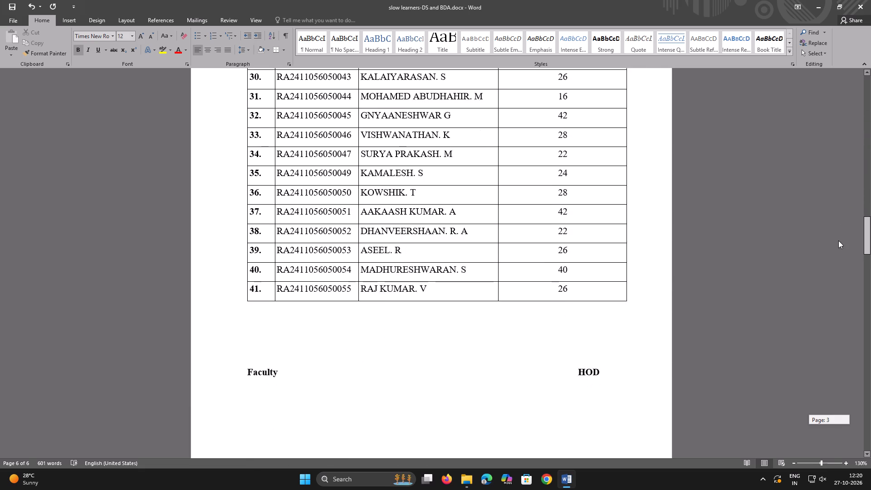
pyautogui.moveTo(838, 240); pyautogui.dragTo(851, 172)
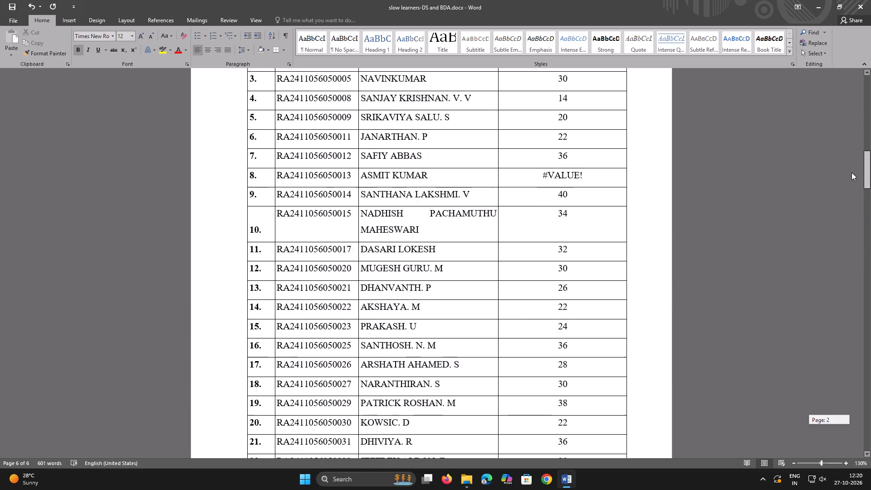
pyautogui.moveTo(851, 172); pyautogui.dragTo(852, 158)
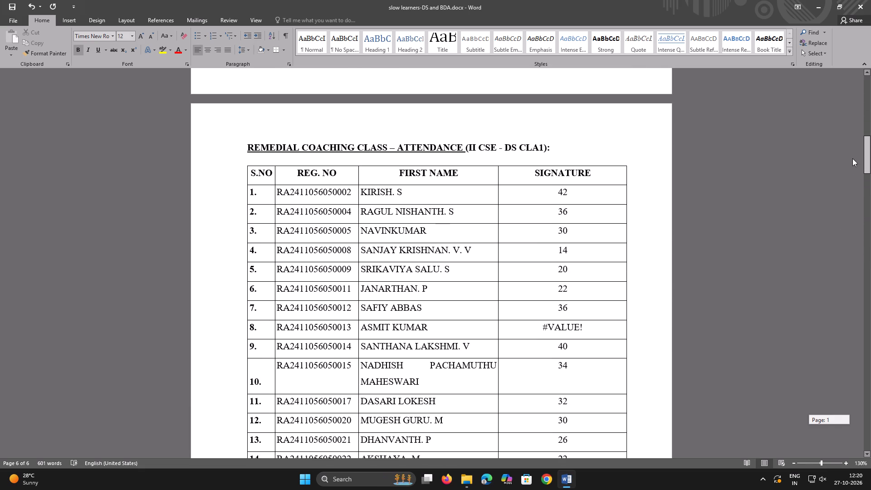
pyautogui.moveTo(852, 158); pyautogui.dragTo(852, 251)
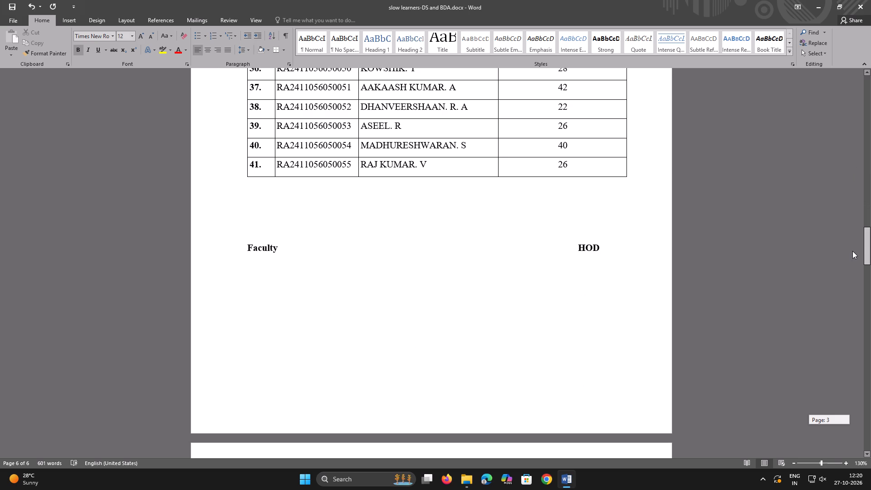
pyautogui.moveTo(852, 251); pyautogui.dragTo(852, 318)
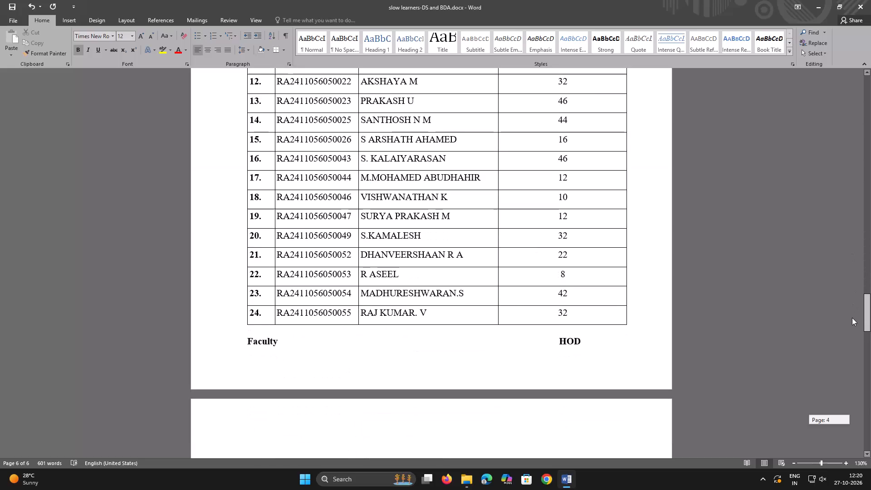
pyautogui.moveTo(852, 318); pyautogui.dragTo(851, 347)
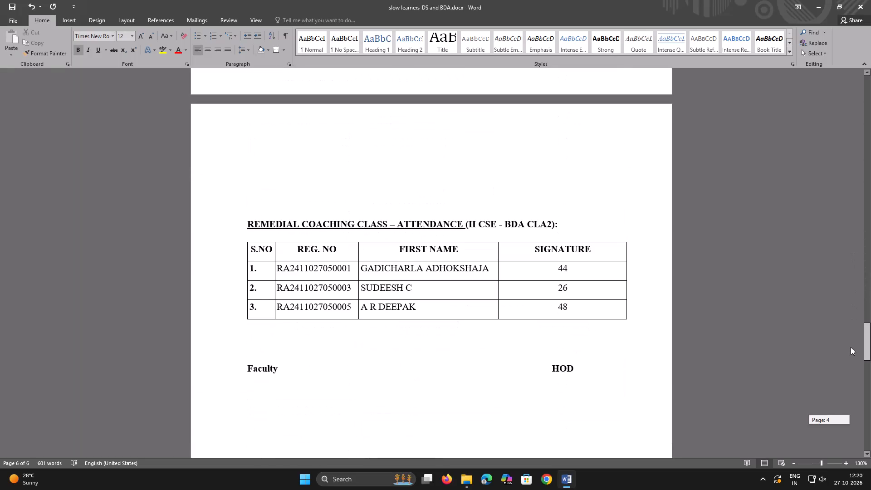
pyautogui.moveTo(851, 347); pyautogui.dragTo(851, 337)
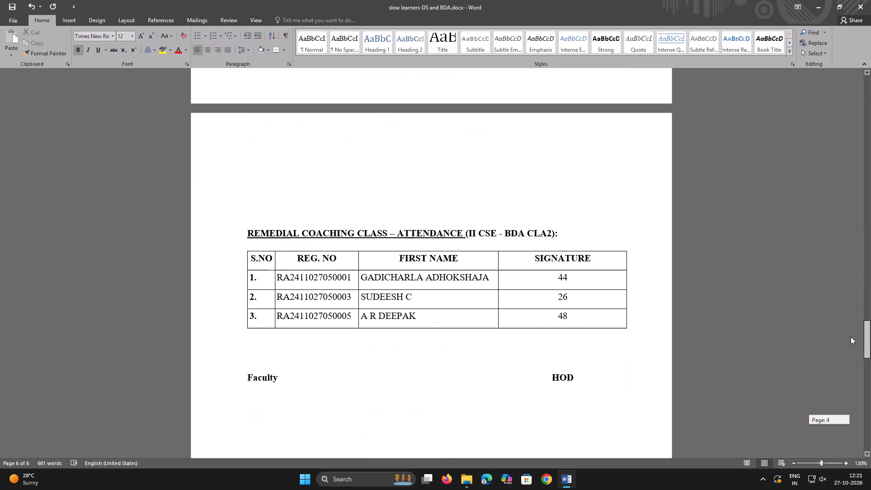
pyautogui.moveTo(851, 337); pyautogui.dragTo(870, 221)
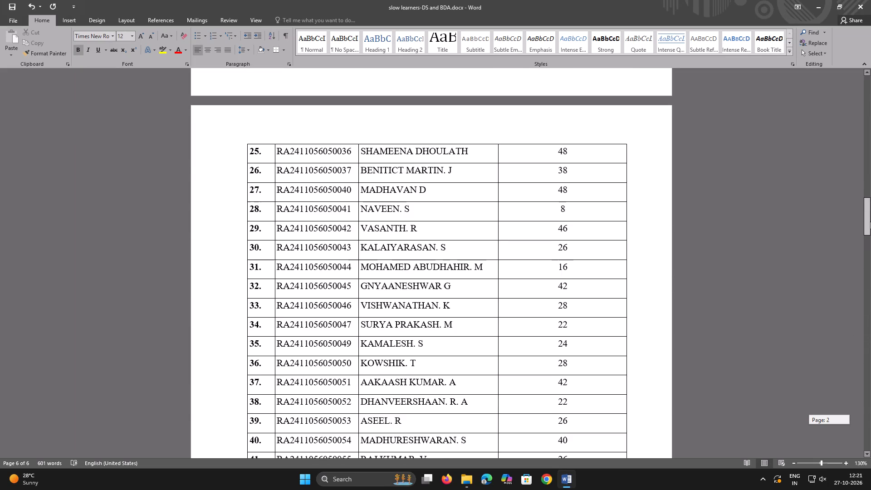
# Add three blank rows at the end of the II CSE - DS CLA1 attendance table, below row 41.
pyautogui.moveTo(870, 221); pyautogui.dragTo(866, 255)
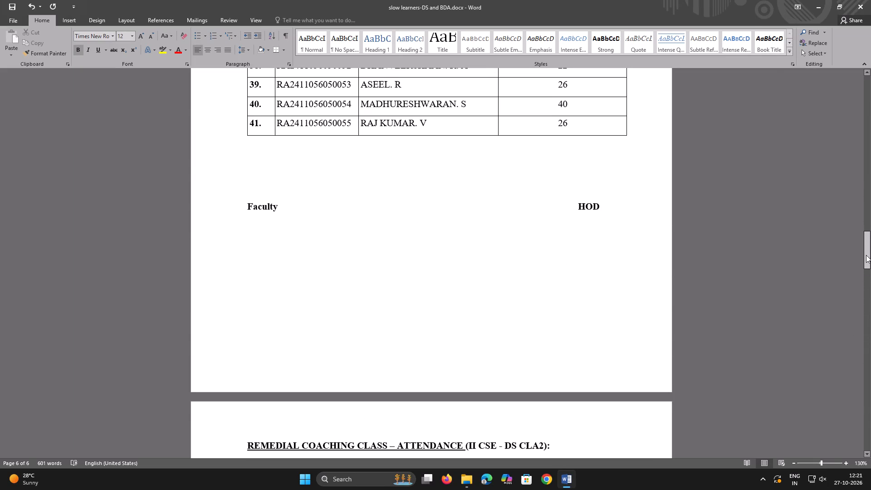
pyautogui.click(631, 131)
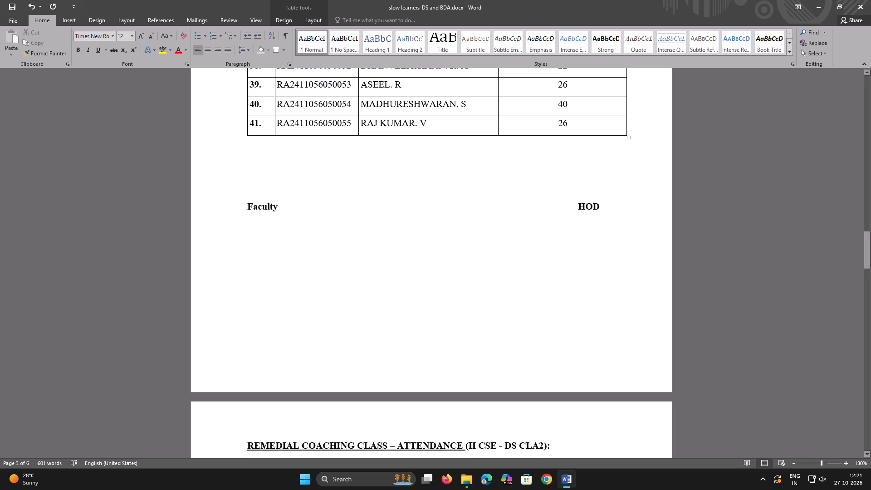
pyautogui.press('Return')
pyautogui.click(630, 148)
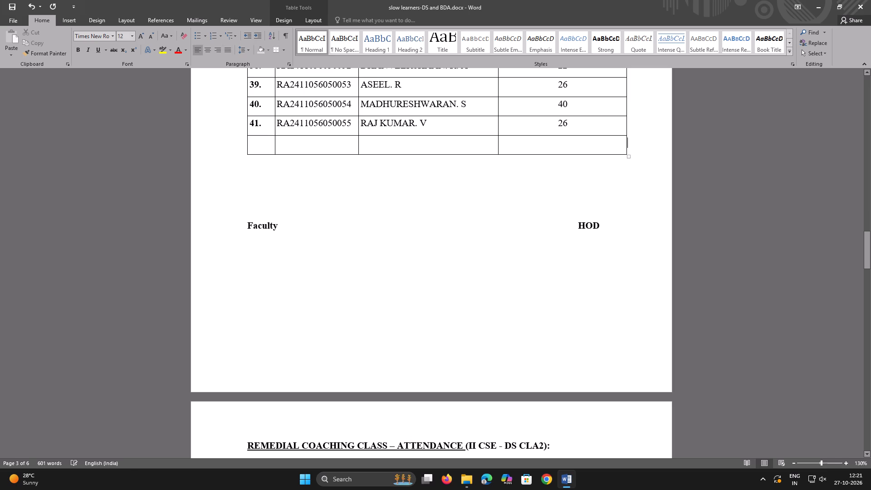
pyautogui.press('Return')
pyautogui.click(632, 169)
pyautogui.press('Return')
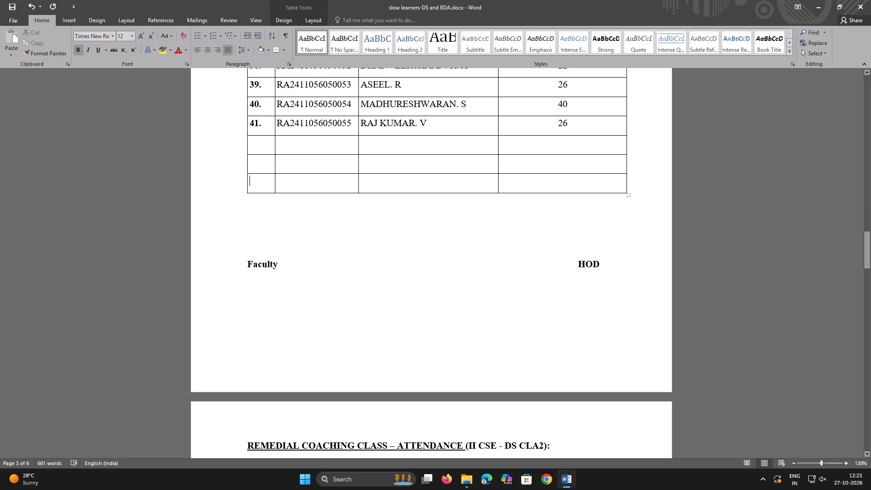
# Copy the three students' registration numbers, names and marks from the II CSE - BDA CLA2 table into the blank rows of the DS CLA1 table.
pyautogui.moveTo(869, 248); pyautogui.dragTo(868, 274)
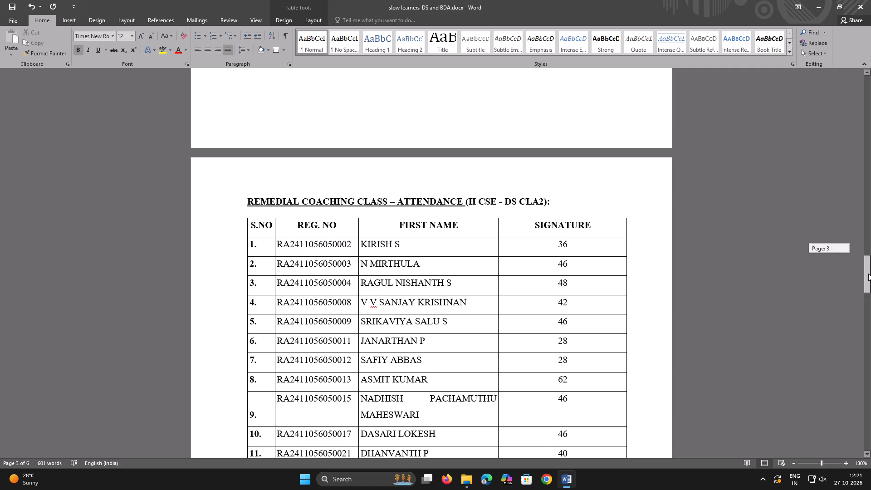
pyautogui.moveTo(868, 274); pyautogui.dragTo(870, 342)
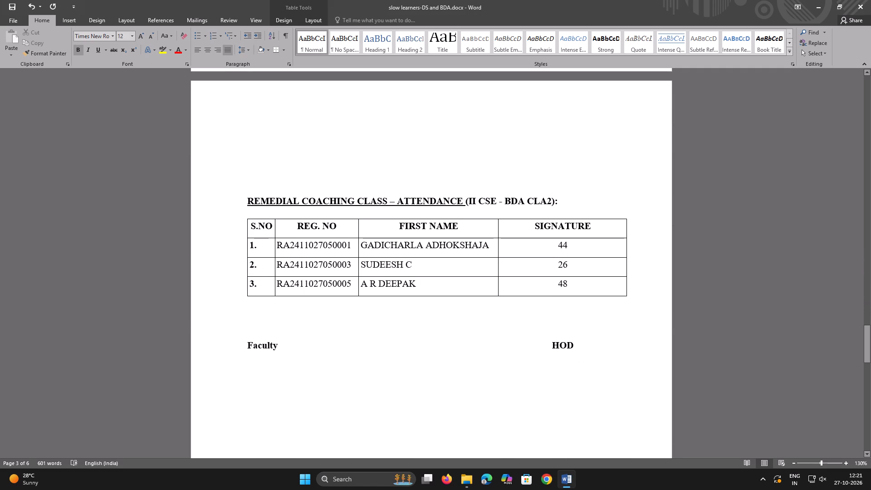
pyautogui.moveTo(294, 247); pyautogui.dragTo(560, 285)
pyautogui.hotkey('ctrl', 'c')
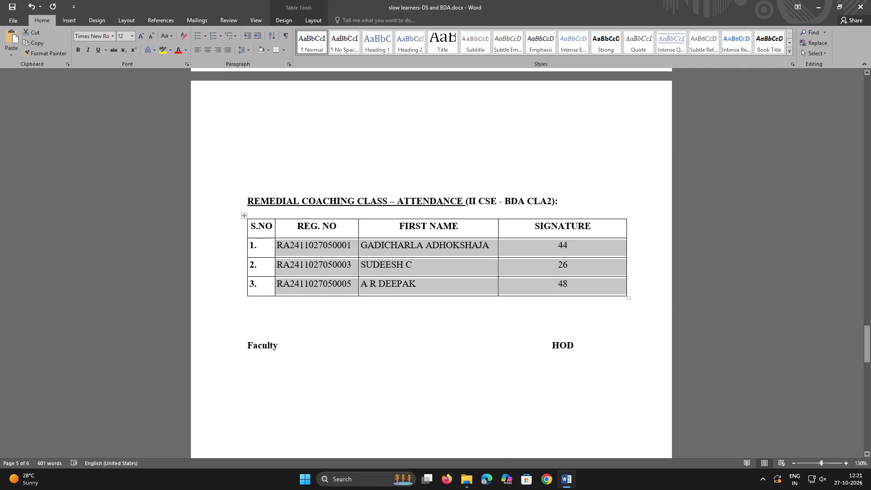
pyautogui.moveTo(870, 343); pyautogui.dragTo(870, 278)
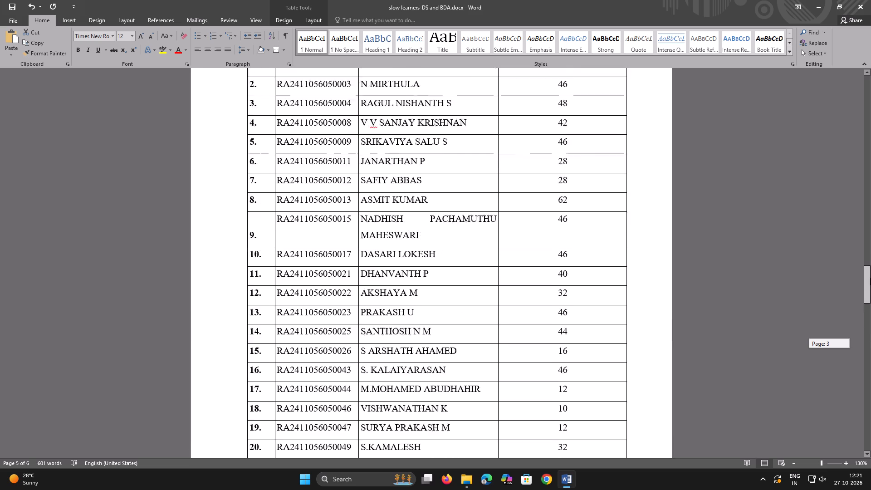
pyautogui.moveTo(870, 278); pyautogui.dragTo(870, 230)
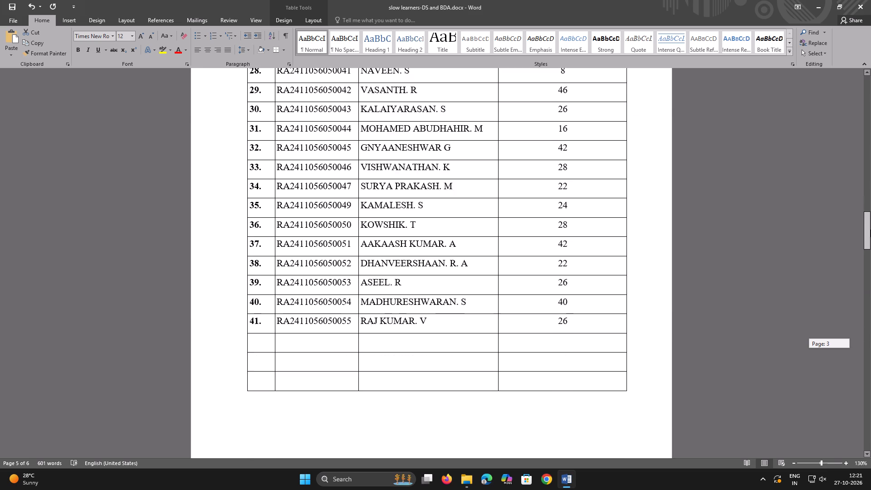
pyautogui.moveTo(870, 230); pyautogui.dragTo(870, 254)
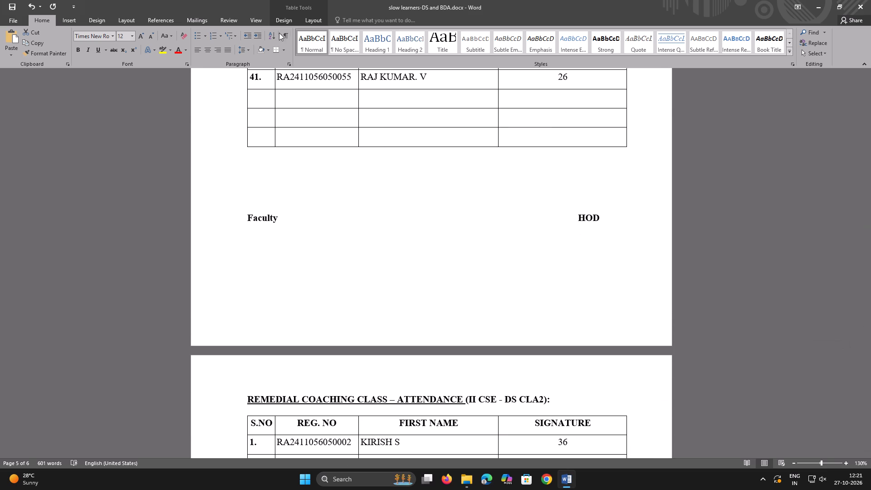
pyautogui.click(291, 98)
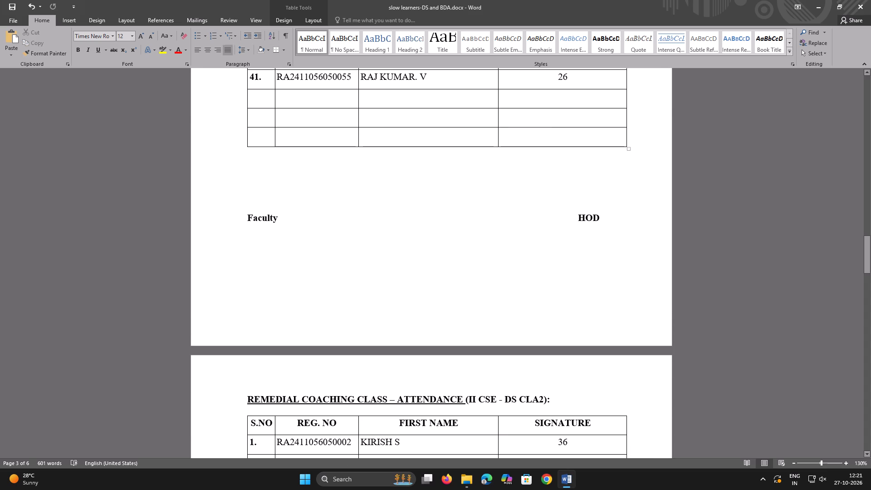
pyautogui.hotkey('ctrl', 'v')
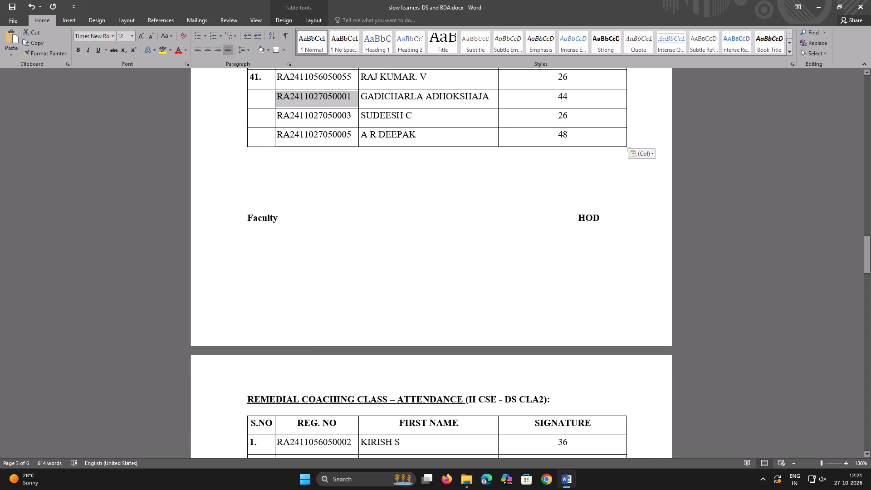
# Number the three added rows of the II CSE - DS CLA1 table 42, 43 and 44 in the S.NO column.
pyautogui.click(259, 100)
pyautogui.press('4')
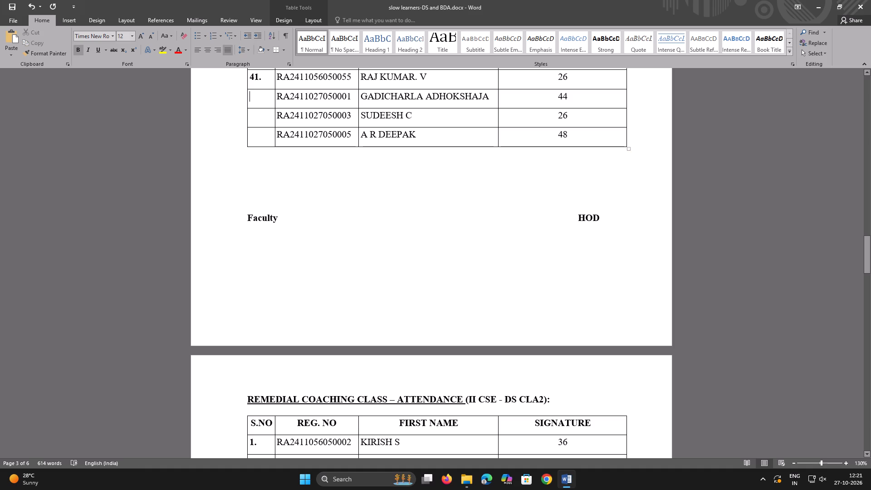
pyautogui.press('2')
pyautogui.click(259, 120)
pyautogui.write('43')
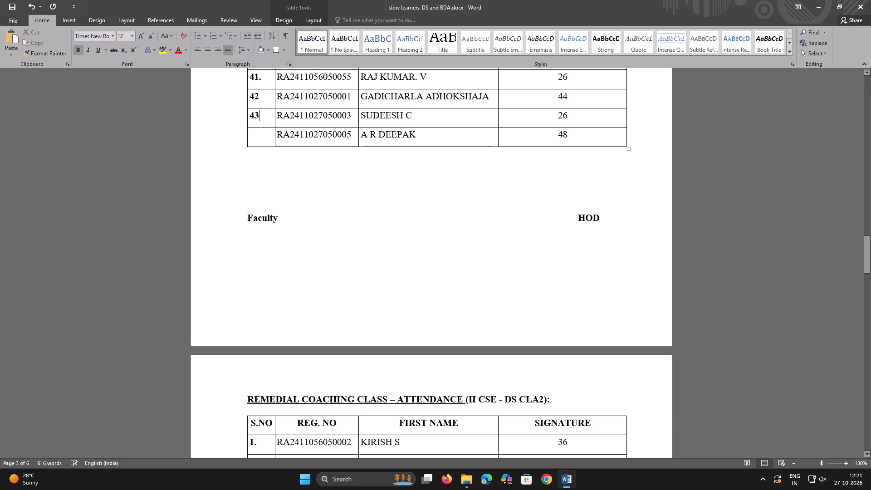
pyautogui.click(254, 137)
pyautogui.write('44')
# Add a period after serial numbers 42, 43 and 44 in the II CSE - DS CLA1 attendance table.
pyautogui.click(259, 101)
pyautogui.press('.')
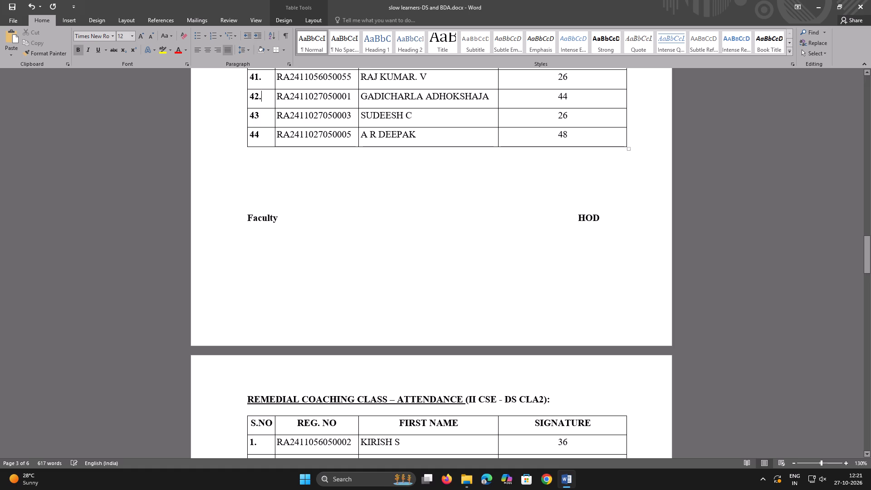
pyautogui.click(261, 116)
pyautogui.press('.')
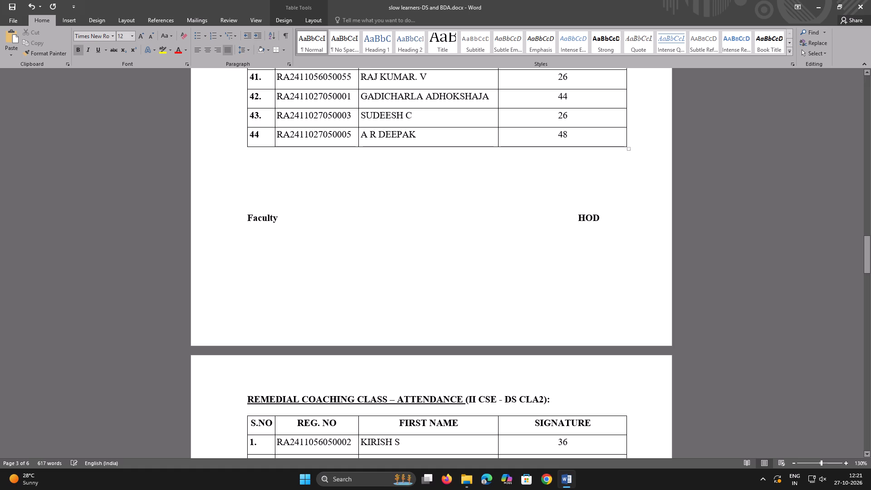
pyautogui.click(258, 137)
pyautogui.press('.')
# Examine the II Data Science action taken report on the first page, including its CLA Test – 01 figures and signature line.
pyautogui.moveTo(866, 255); pyautogui.dragTo(869, 203)
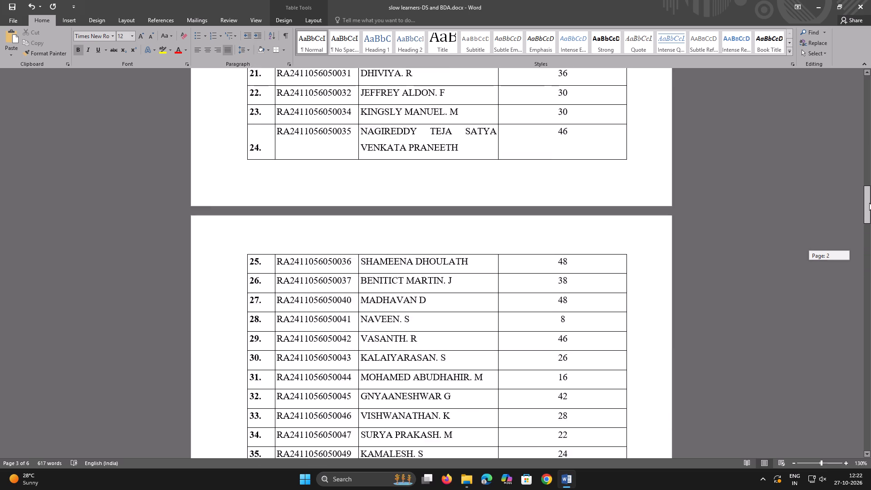
pyautogui.moveTo(869, 203); pyautogui.dragTo(870, 150)
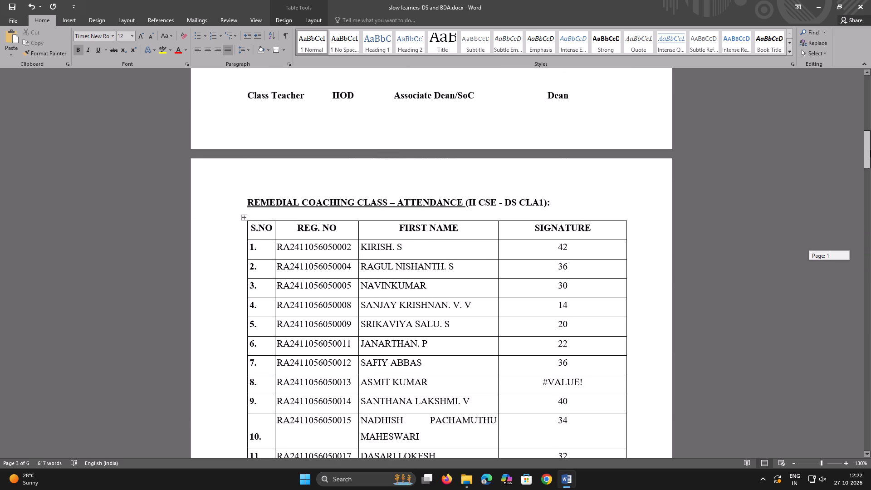
pyautogui.moveTo(870, 150); pyautogui.dragTo(870, 124)
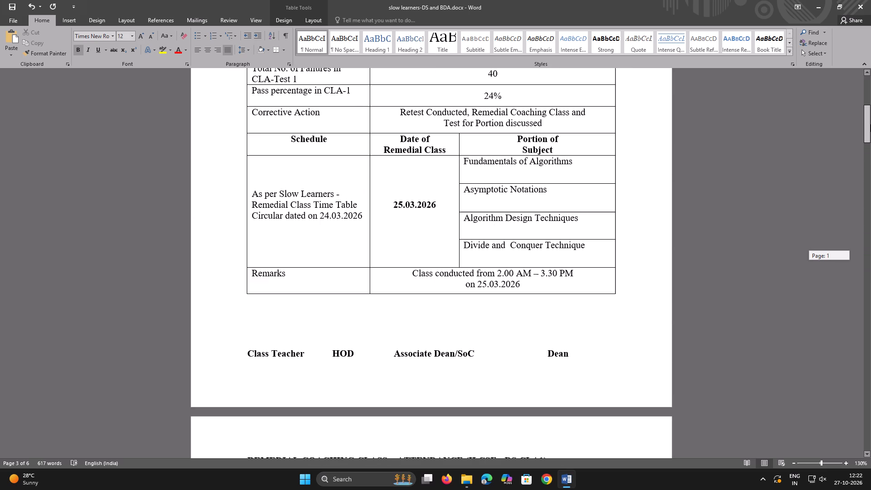
pyautogui.moveTo(870, 124); pyautogui.dragTo(870, 97)
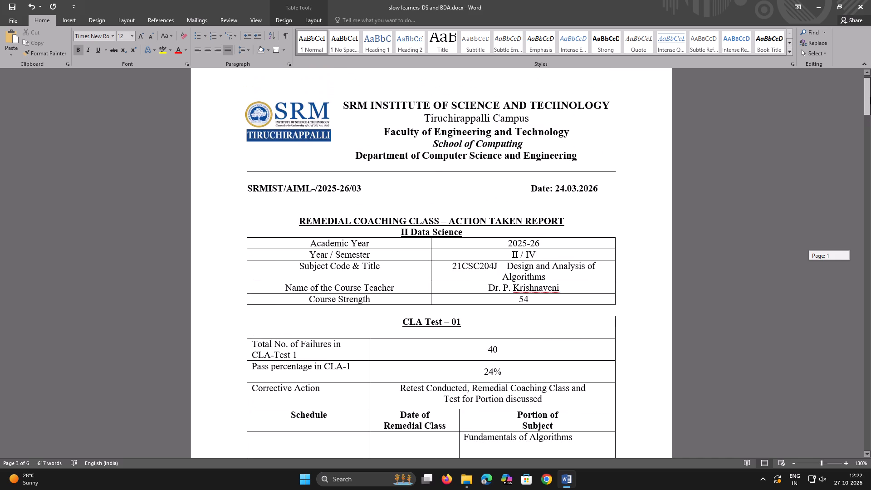
pyautogui.moveTo(870, 97); pyautogui.dragTo(869, 110)
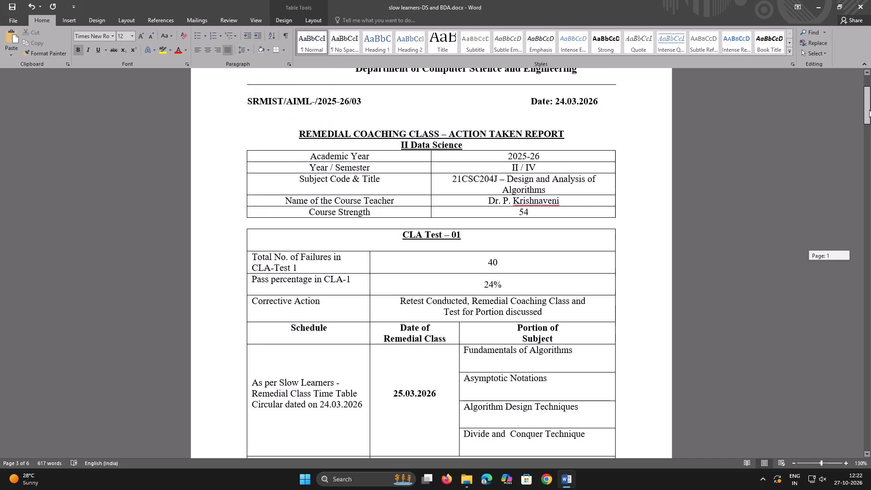
pyautogui.moveTo(869, 110); pyautogui.dragTo(869, 110)
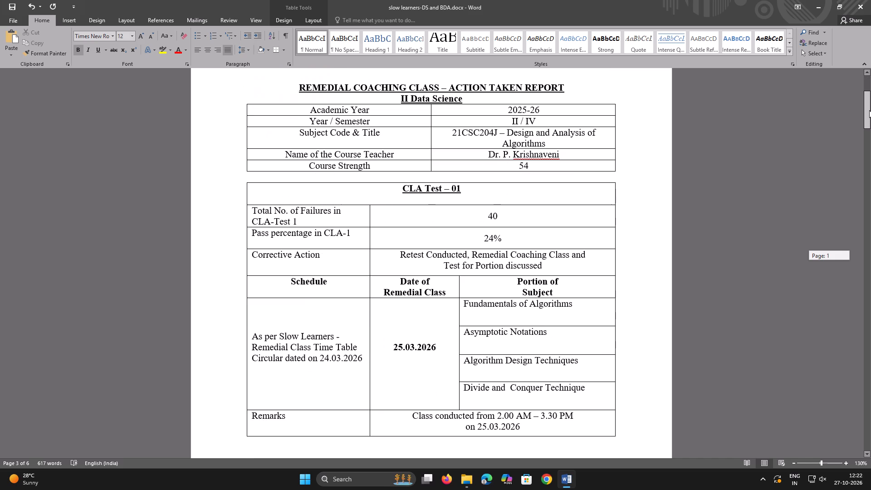
pyautogui.moveTo(869, 110); pyautogui.dragTo(868, 116)
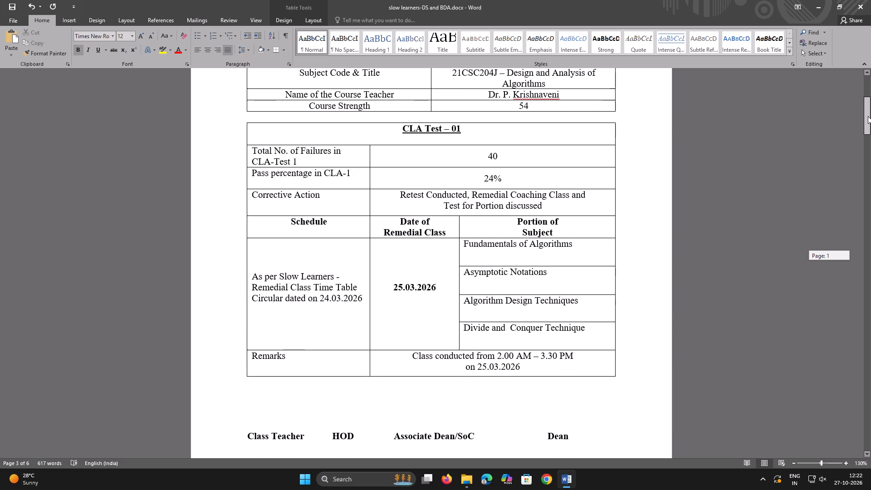
# Delete the entire rows 41 to 44 from the end of the II CSE - DS CLA1 attendance table.
pyautogui.moveTo(868, 116); pyautogui.dragTo(855, 221)
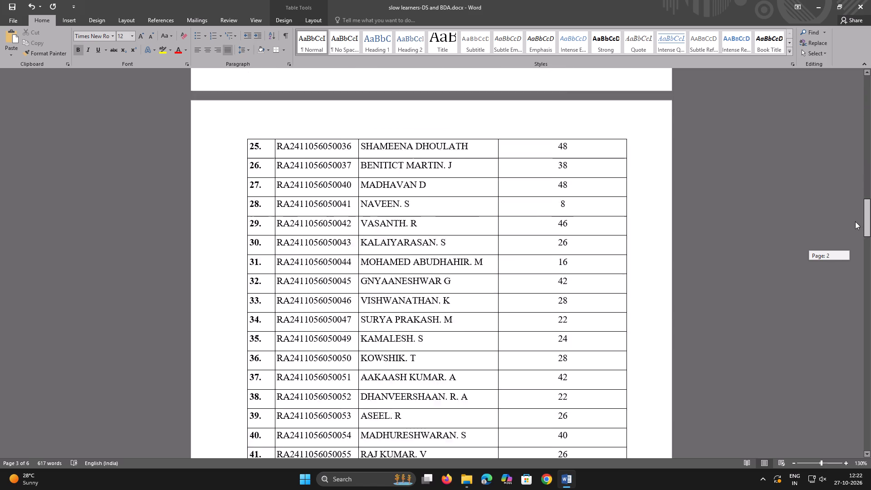
pyautogui.moveTo(855, 221); pyautogui.dragTo(852, 248)
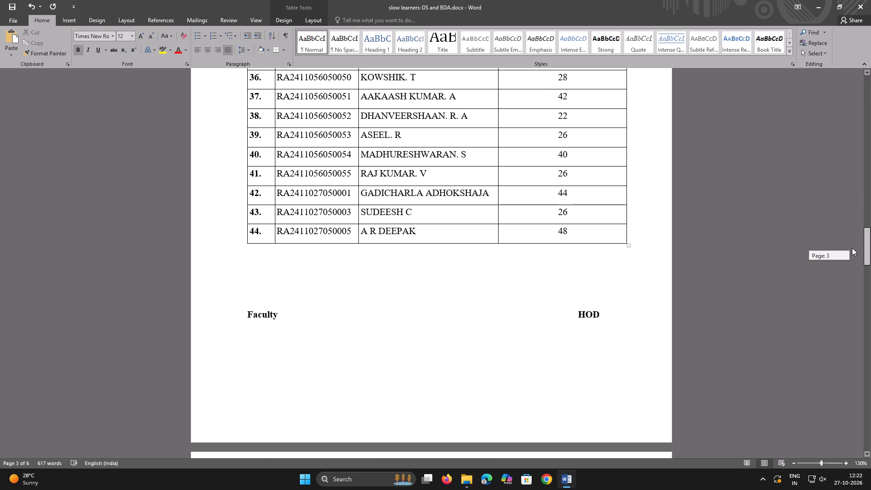
pyautogui.moveTo(852, 248); pyautogui.dragTo(852, 238)
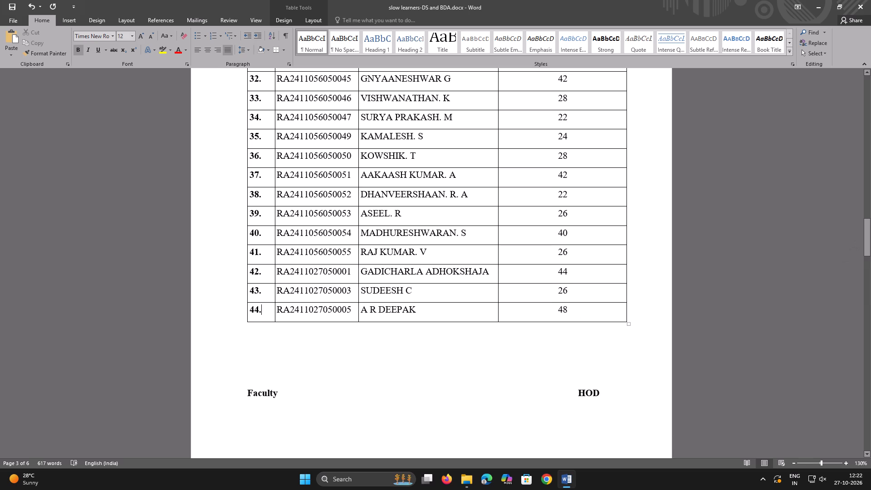
pyautogui.moveTo(263, 252); pyautogui.dragTo(540, 311)
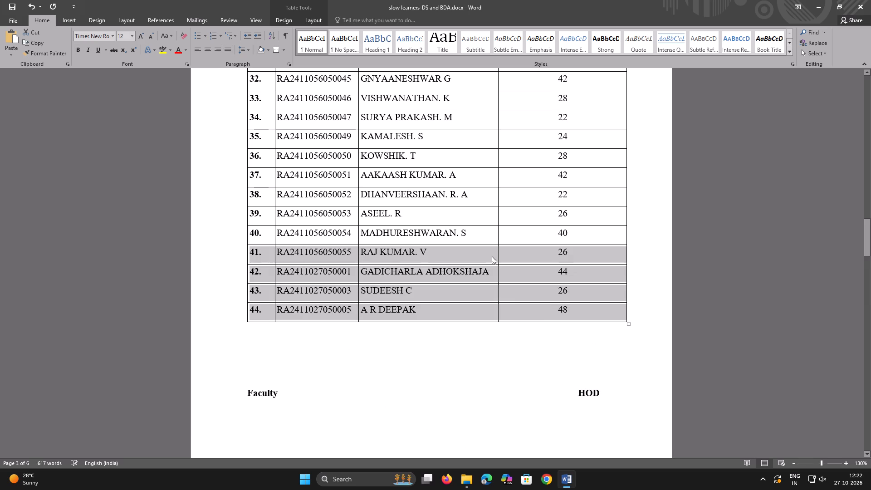
pyautogui.rightClick(469, 251)
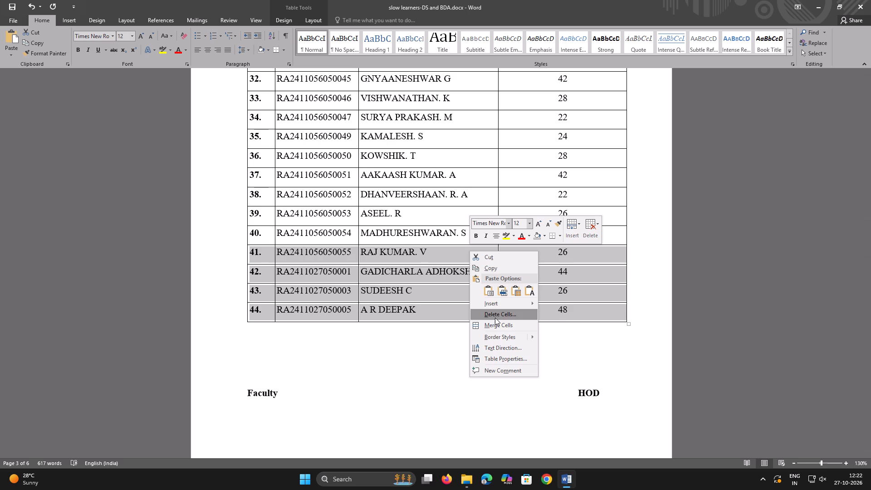
pyautogui.click(497, 318)
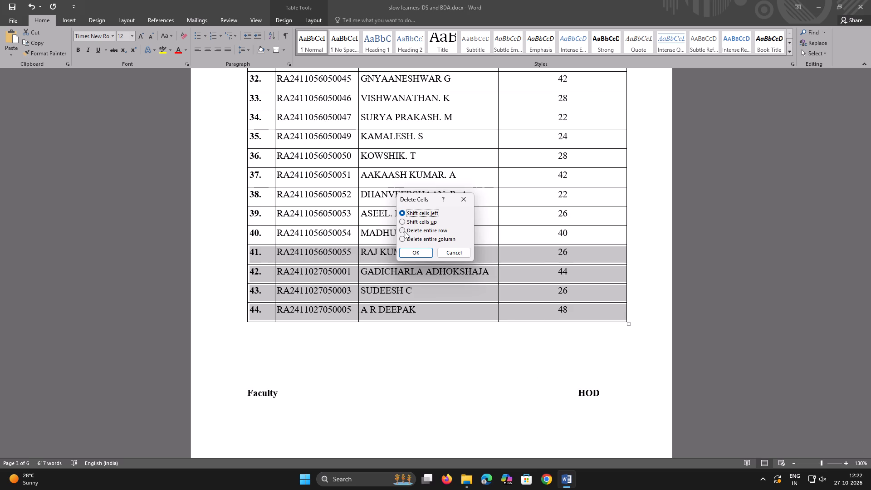
pyautogui.click(403, 231)
pyautogui.click(416, 253)
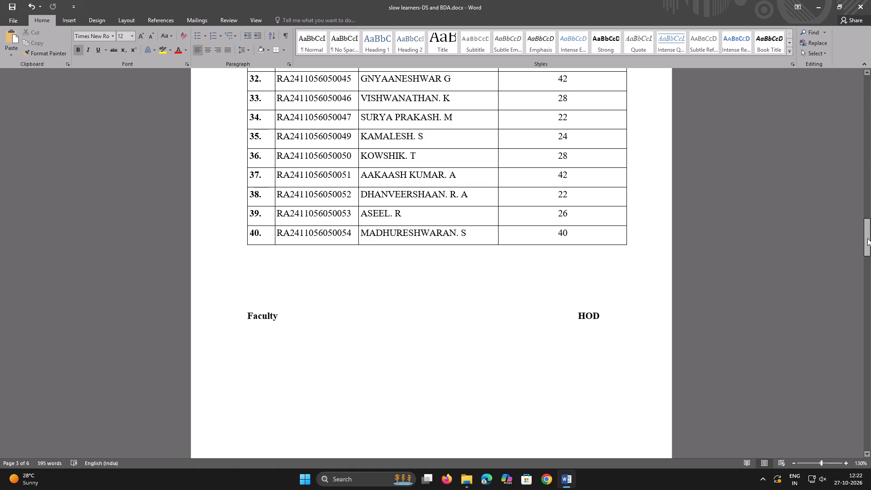
# Remove HOD and Associate Dean/SoC from the signature line below the CLA Test – 01 report.
pyautogui.moveTo(867, 238); pyautogui.dragTo(867, 139)
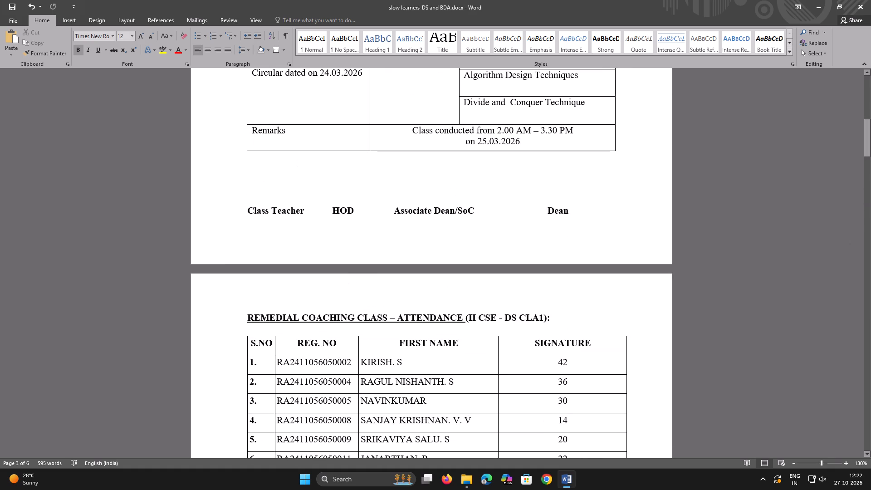
pyautogui.moveTo(330, 209); pyautogui.dragTo(474, 206)
pyautogui.press('Delete')
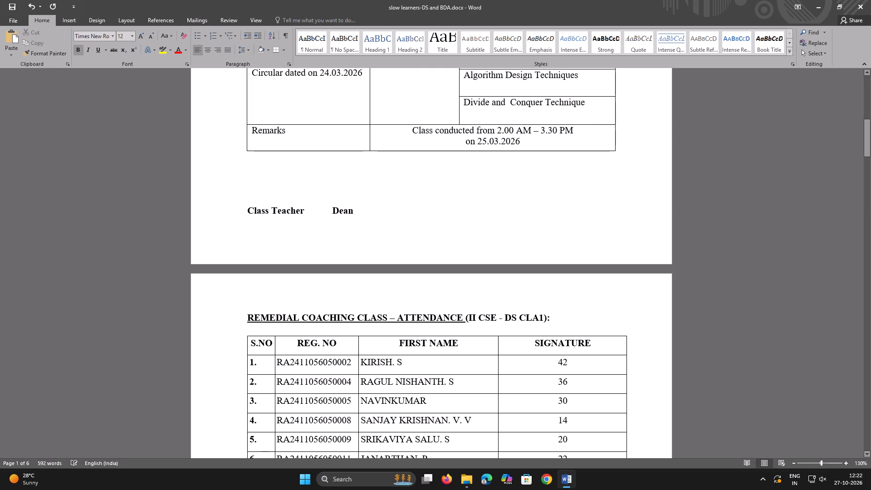
# Insert spaces before Dean in the signature line so it sits near the page's right margin, well apart from Class Teacher.
pyautogui.press('space')
pyautogui.press('space')
pyautogui.press('space')
pyautogui.press('space')
pyautogui.press('space')
pyautogui.press('space')
pyautogui.press('space')
pyautogui.press('space')
pyautogui.press('space')
pyautogui.press('space')
pyautogui.press('space')
pyautogui.press('space')
pyautogui.press('space')
pyautogui.press('space')
pyautogui.press('space')
pyautogui.press('space')
pyautogui.press('space')
pyautogui.press('space')
pyautogui.press('space')
pyautogui.press('space')
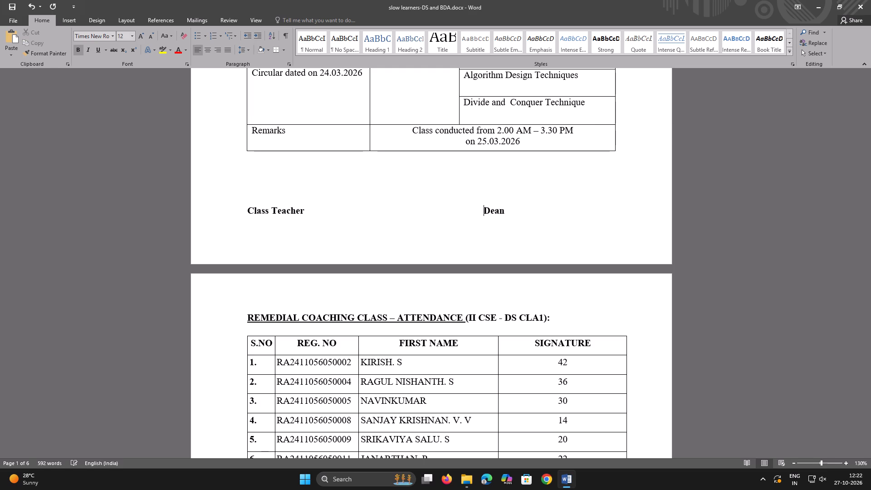
pyautogui.press('space')
pyautogui.press('space')
pyautogui.press('space')
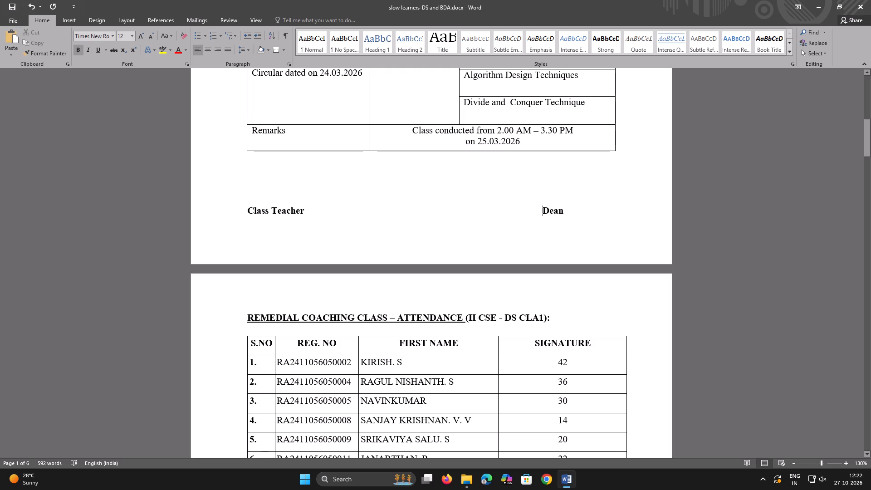
# Start a Save As of the report and browse from the D: drive's top level to the CSBS folder.
pyautogui.click(14, 21)
pyautogui.doubleClick(21, 115)
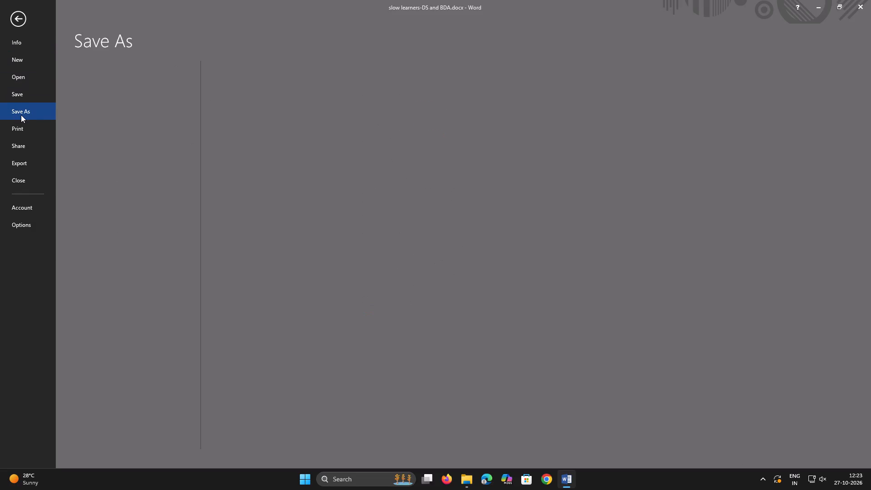
pyautogui.doubleClick(281, 90)
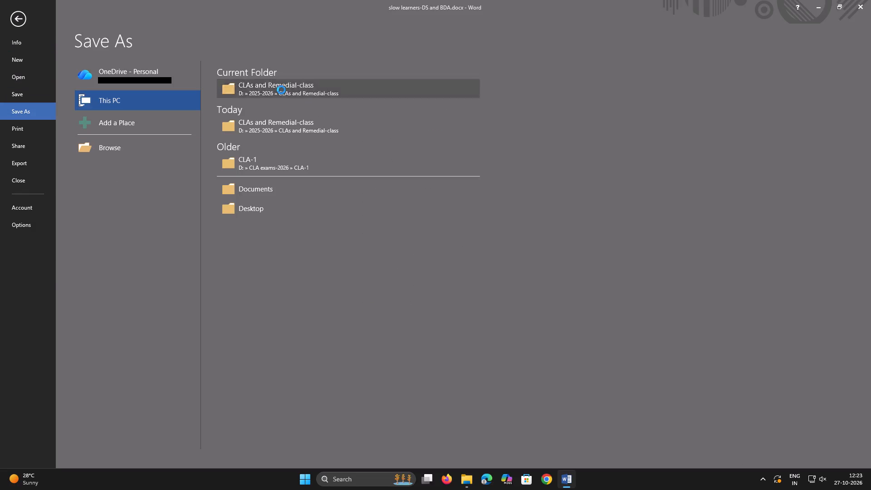
pyautogui.click(144, 24)
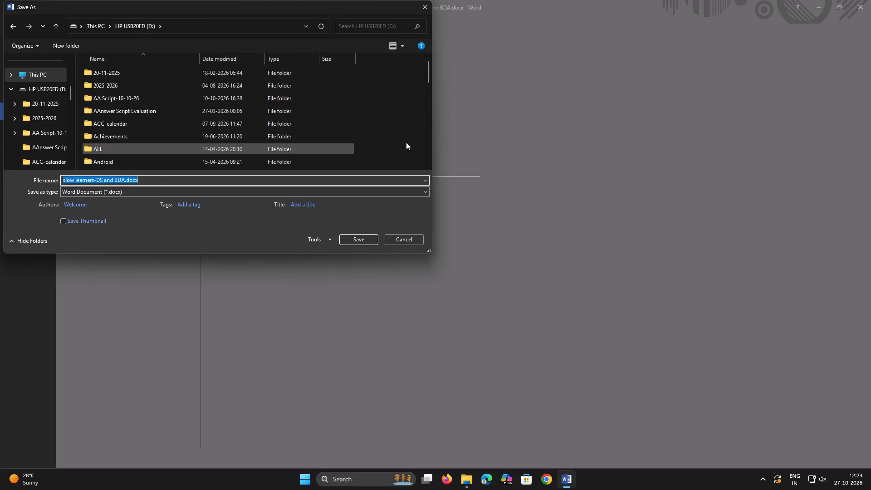
pyautogui.moveTo(426, 69); pyautogui.dragTo(426, 84)
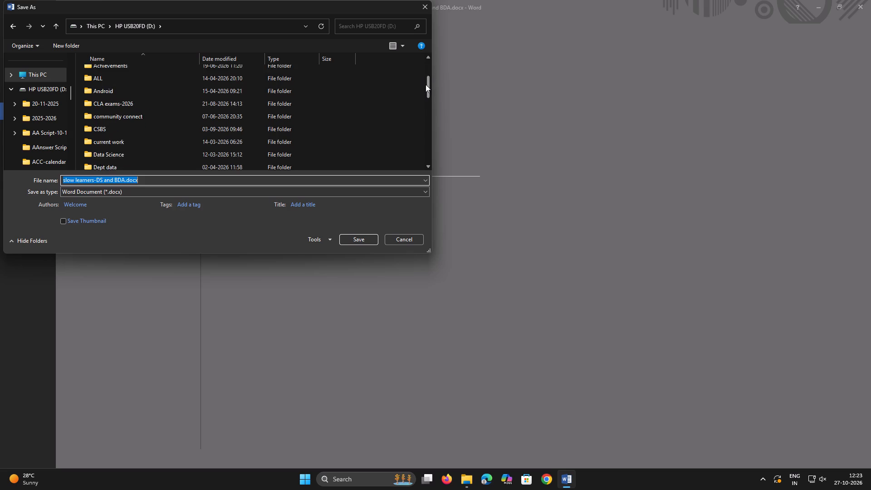
pyautogui.moveTo(426, 84); pyautogui.dragTo(426, 120)
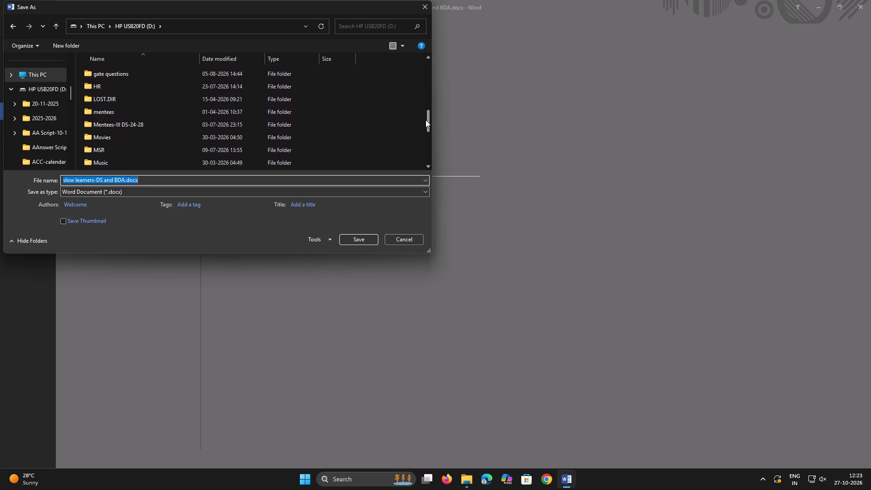
pyautogui.moveTo(426, 120); pyautogui.dragTo(426, 137)
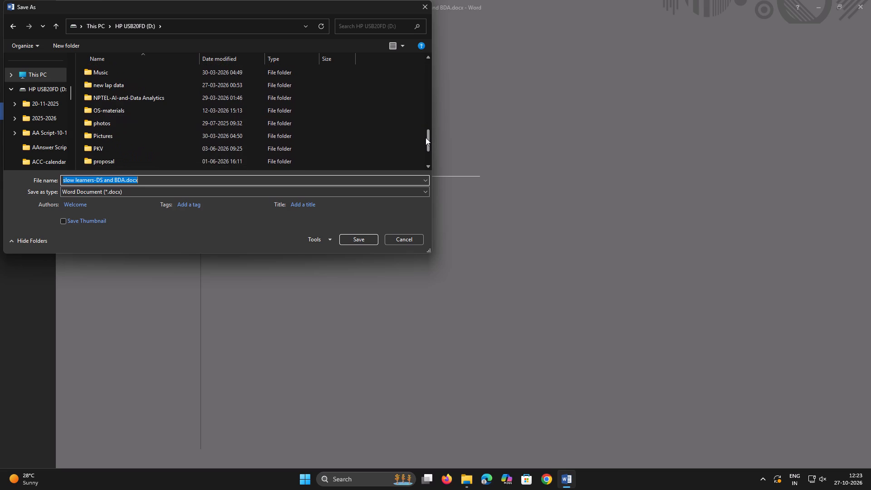
pyautogui.moveTo(426, 137); pyautogui.dragTo(438, 94)
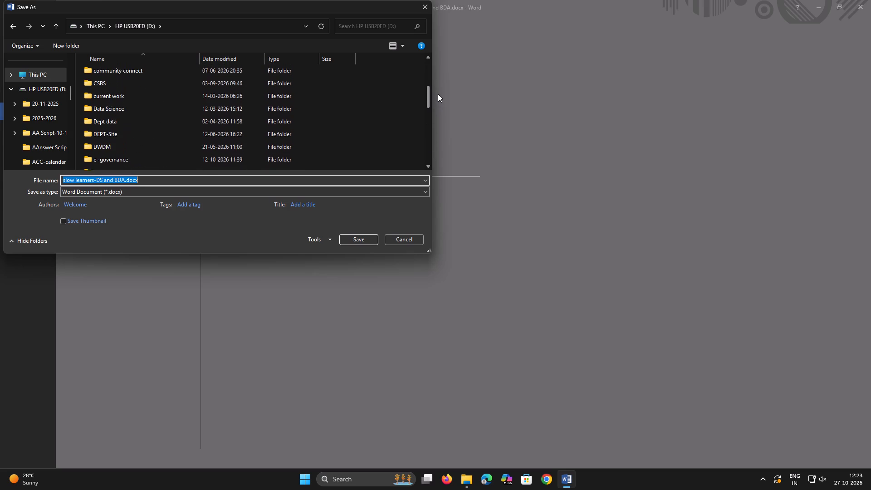
pyautogui.moveTo(438, 94); pyautogui.dragTo(439, 90)
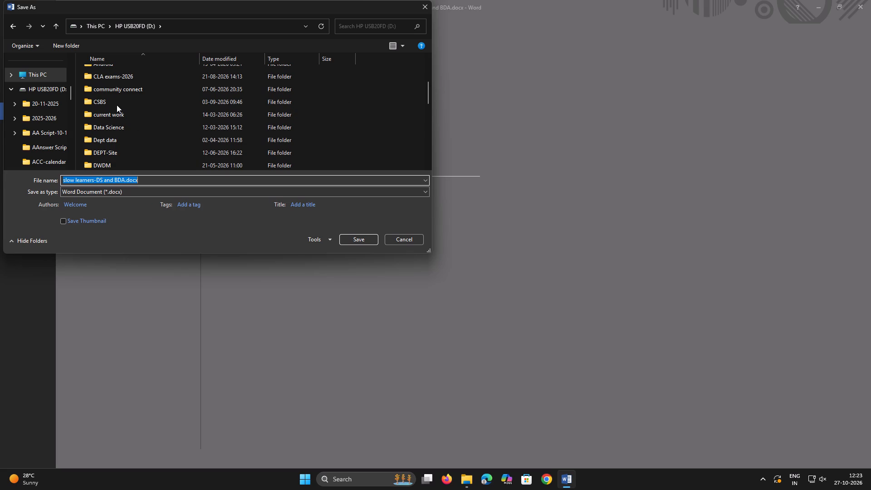
pyautogui.doubleClick(101, 99)
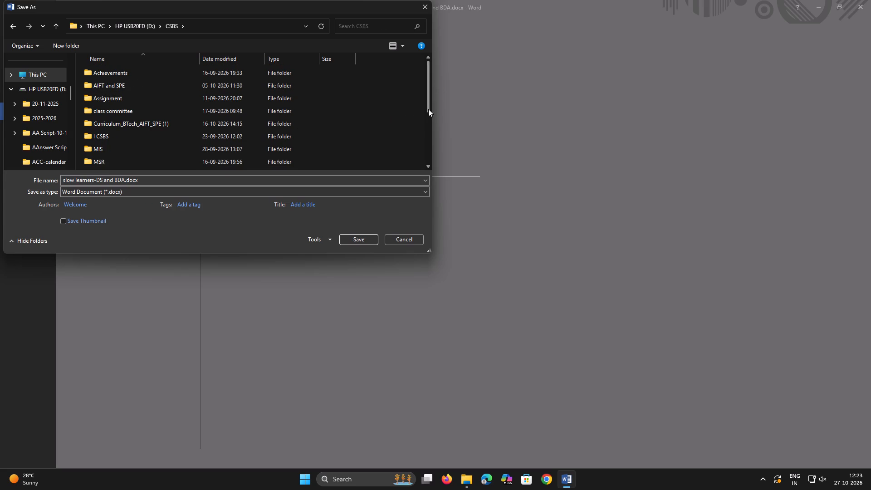
# Look through the CSBS folder and its Assignment subfolders Activty for internal, II year and III year for a place to save the report.
pyautogui.doubleClick(136, 99)
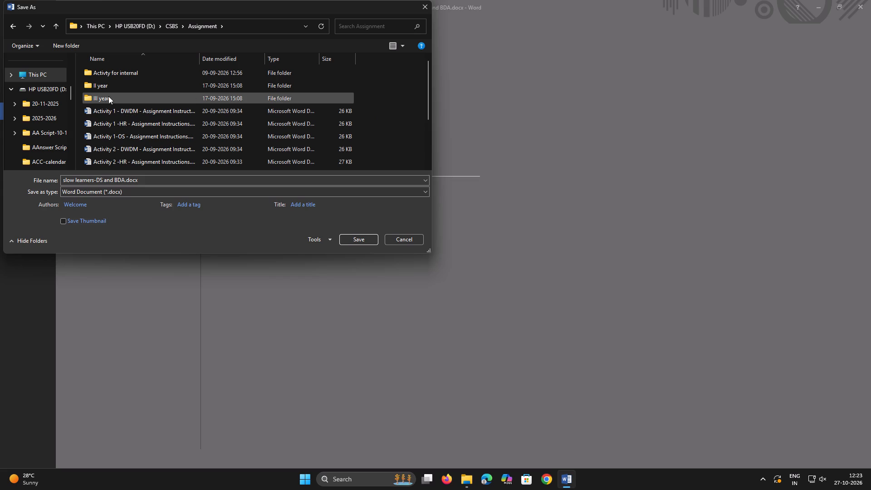
pyautogui.doubleClick(105, 73)
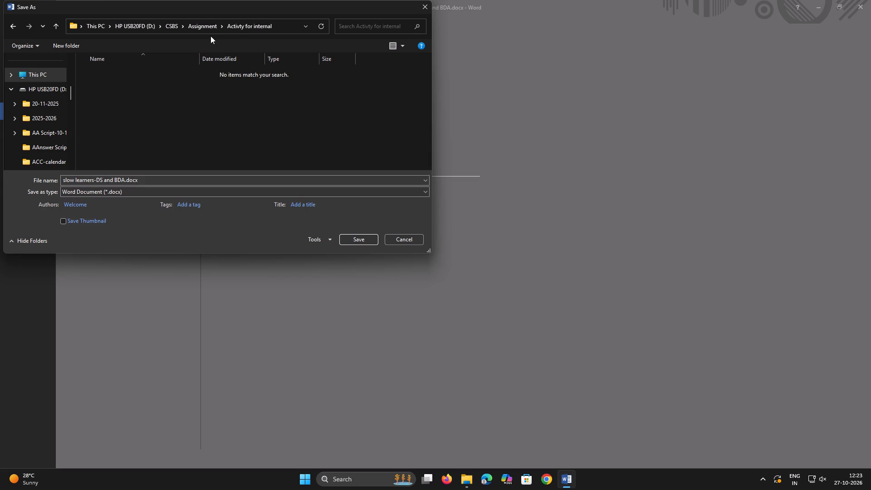
pyautogui.click(204, 27)
pyautogui.doubleClick(107, 88)
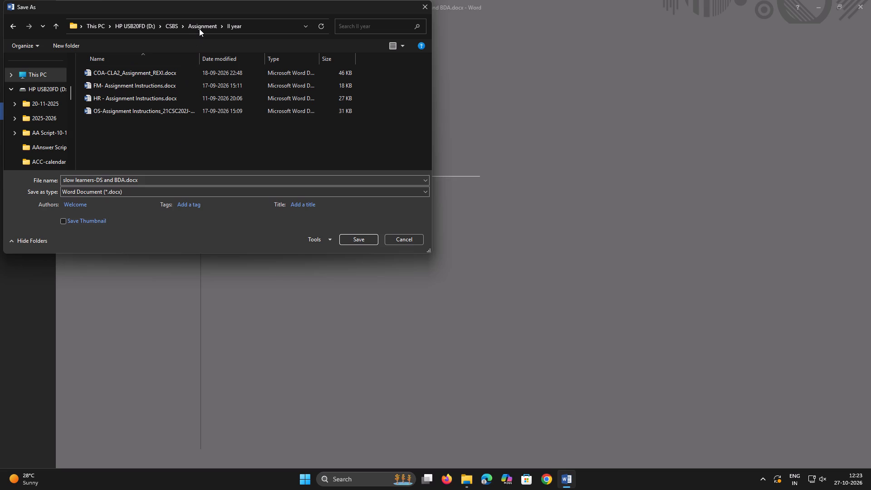
pyautogui.click(171, 25)
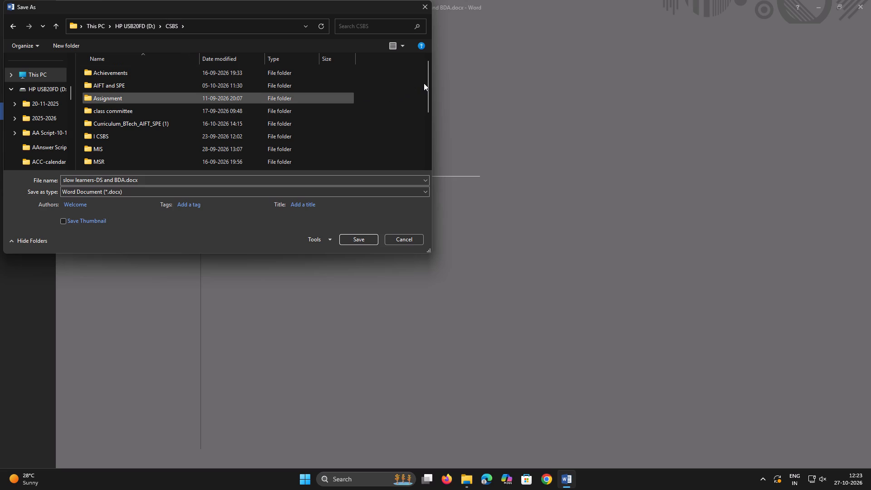
pyautogui.moveTo(426, 96); pyautogui.dragTo(426, 128)
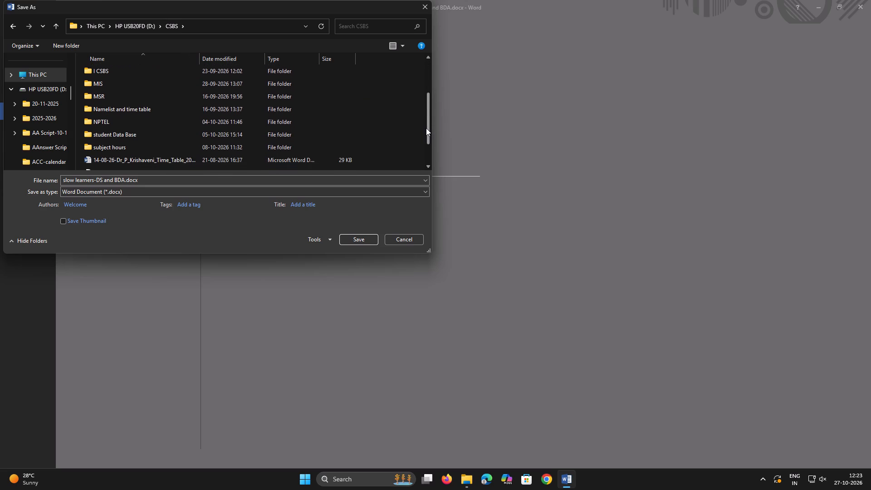
pyautogui.moveTo(426, 128); pyautogui.dragTo(429, 108)
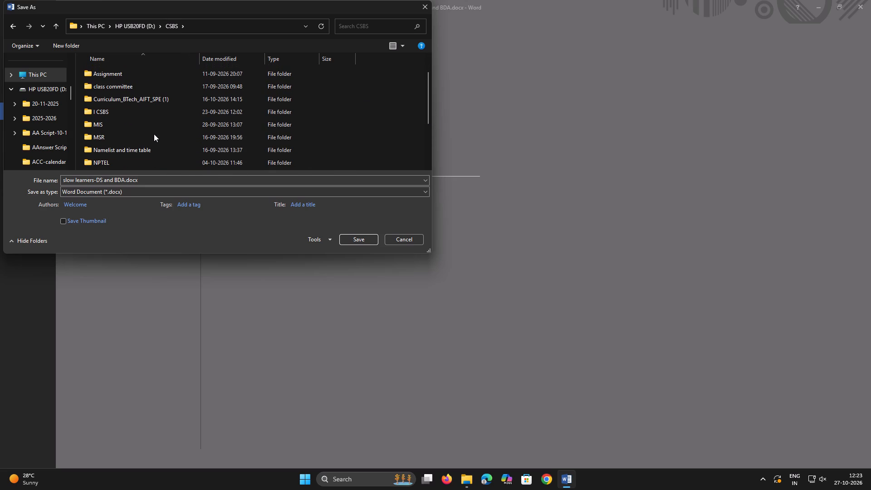
pyautogui.doubleClick(127, 72)
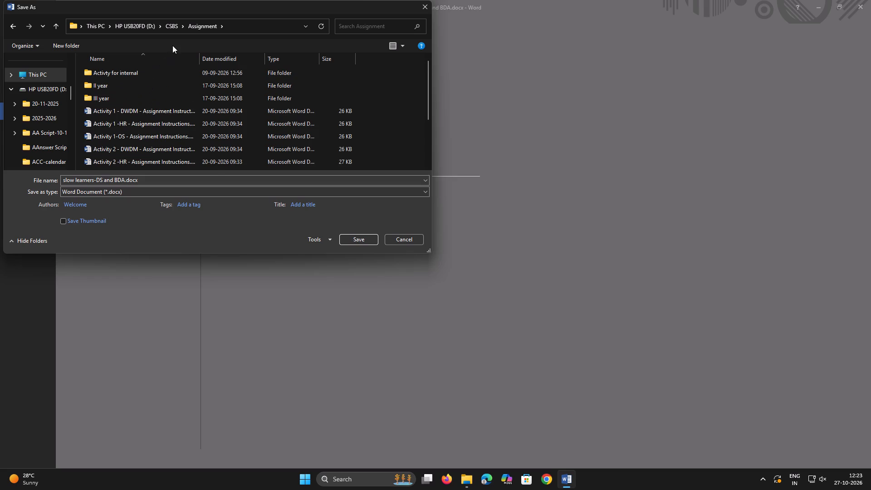
pyautogui.doubleClick(104, 97)
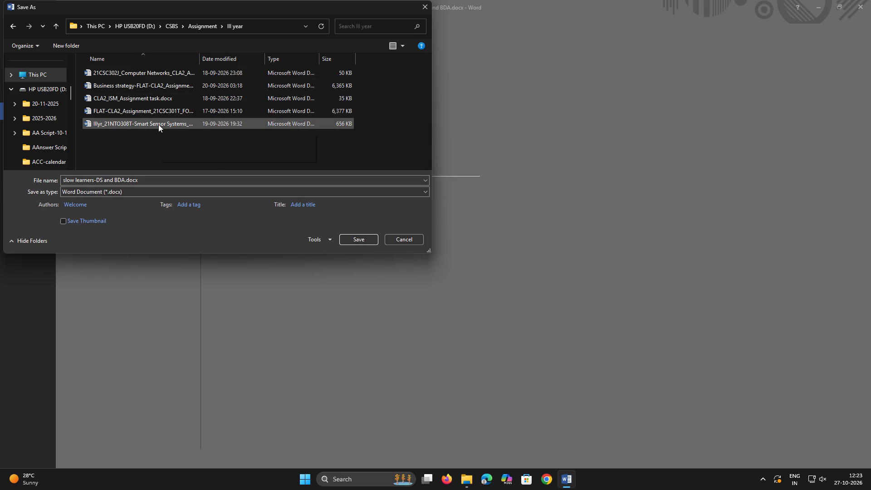
pyautogui.click(169, 25)
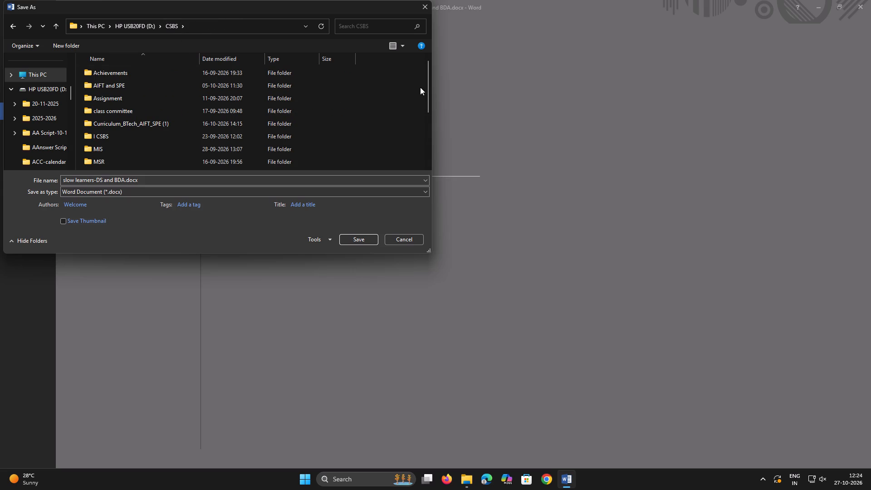
pyautogui.moveTo(428, 98); pyautogui.dragTo(426, 111)
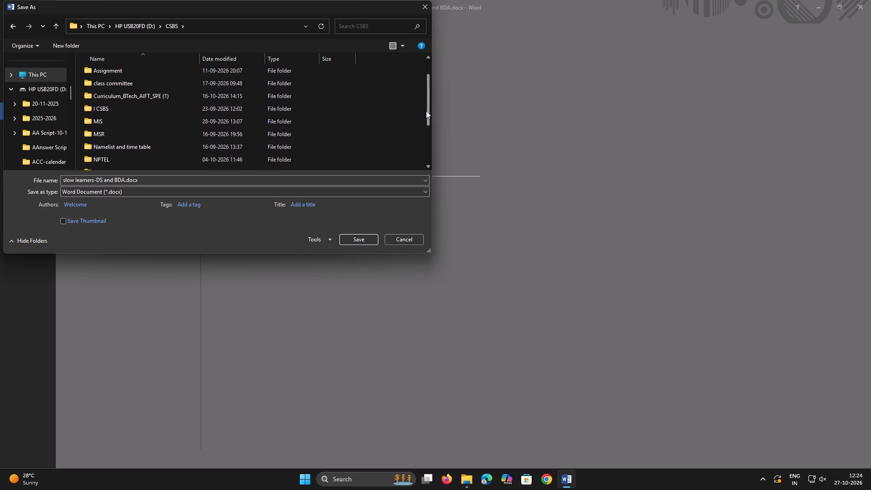
pyautogui.moveTo(426, 111); pyautogui.dragTo(426, 136)
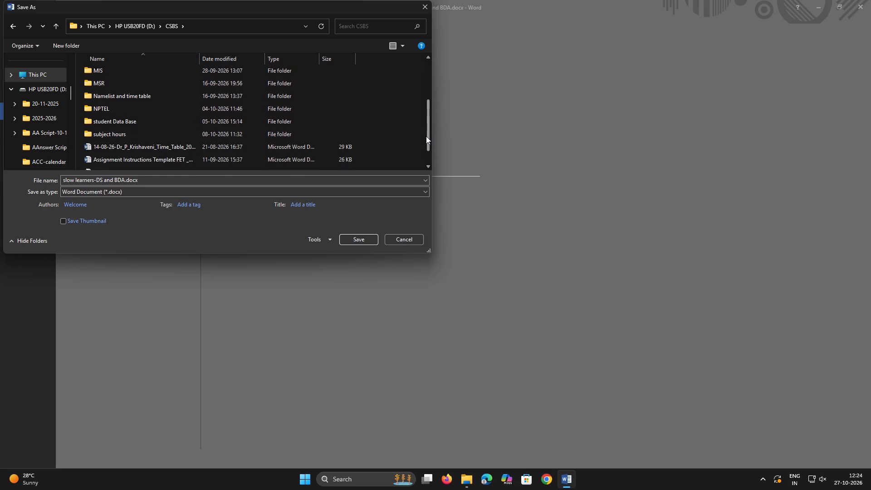
pyautogui.moveTo(426, 136); pyautogui.dragTo(426, 137)
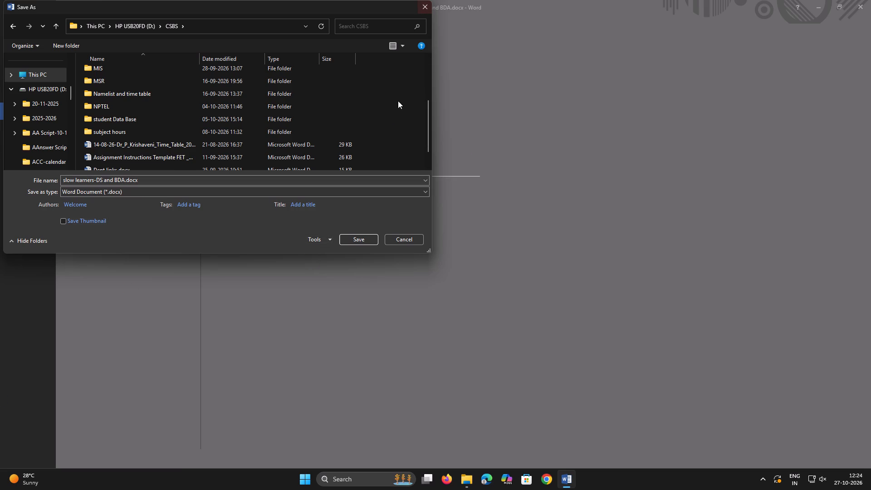
# Create a folder named slow learners inside CSBS and open it as the save location.
pyautogui.rightClick(401, 134)
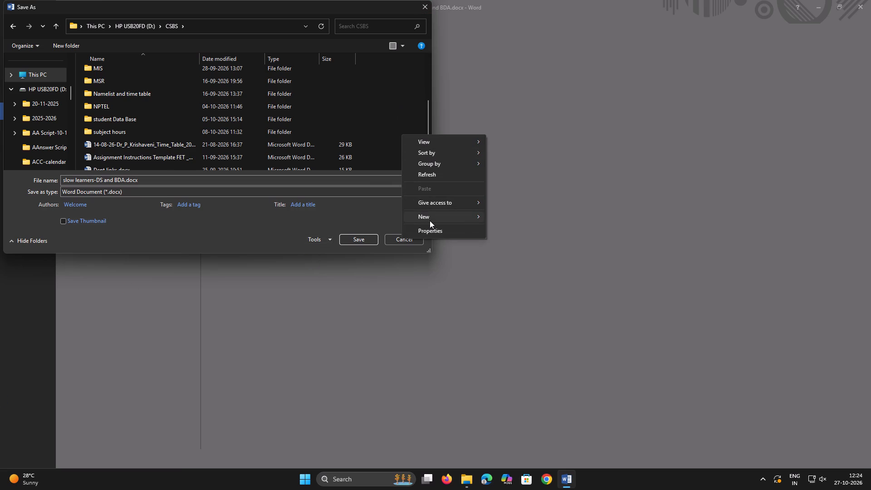
pyautogui.click(517, 219)
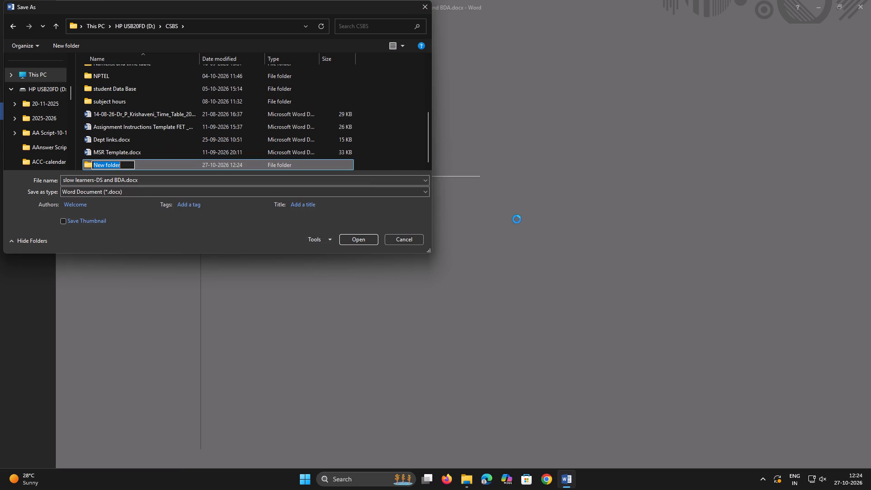
pyautogui.write('slow learner')
pyautogui.press('s')
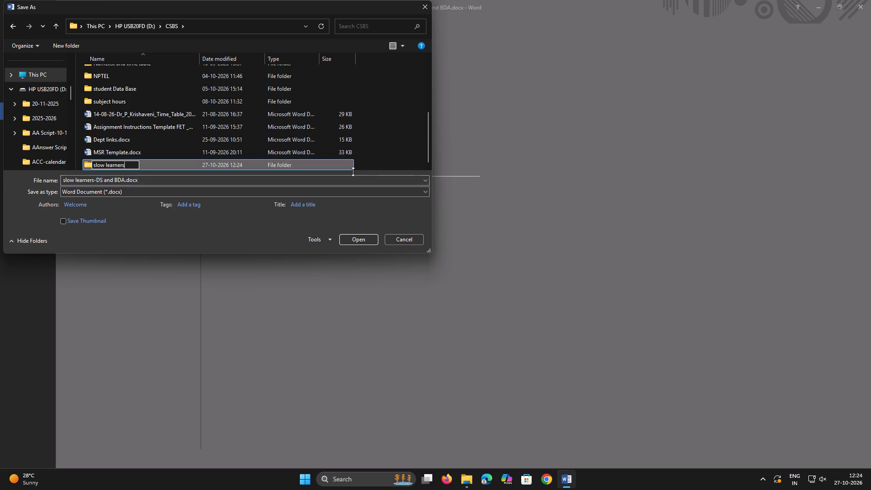
pyautogui.click(394, 158)
pyautogui.doubleClick(116, 164)
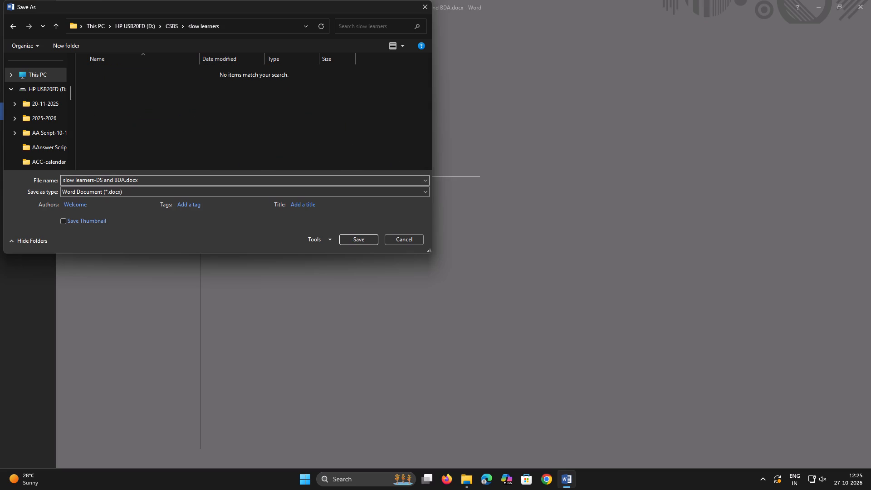
# Name the file Ds slow learners-for DAA.docx and save the report in the CSBS slow learners folder.
pyautogui.click(63, 181)
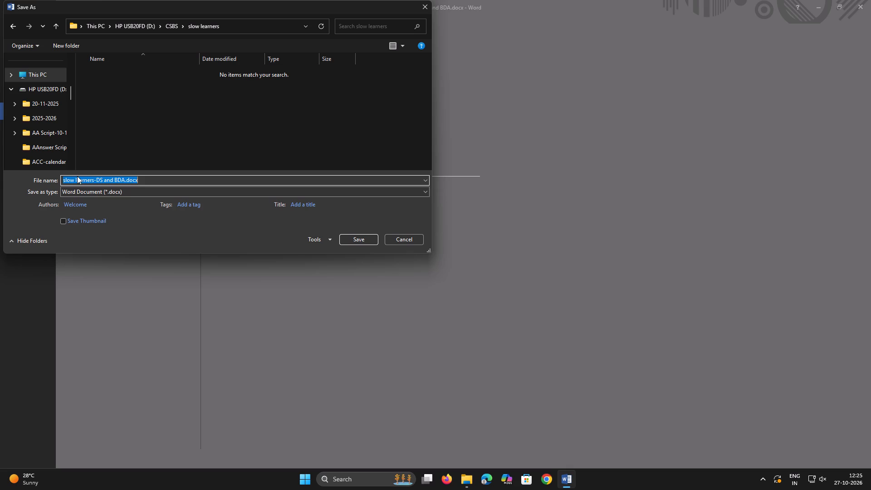
pyautogui.click(63, 180)
pyautogui.write('De')
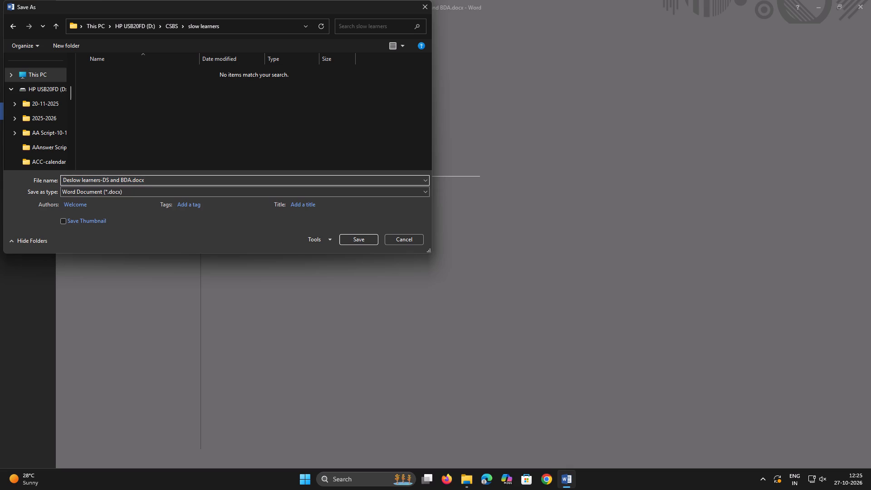
pyautogui.press('BackSpace')
pyautogui.press('s')
pyautogui.press('space')
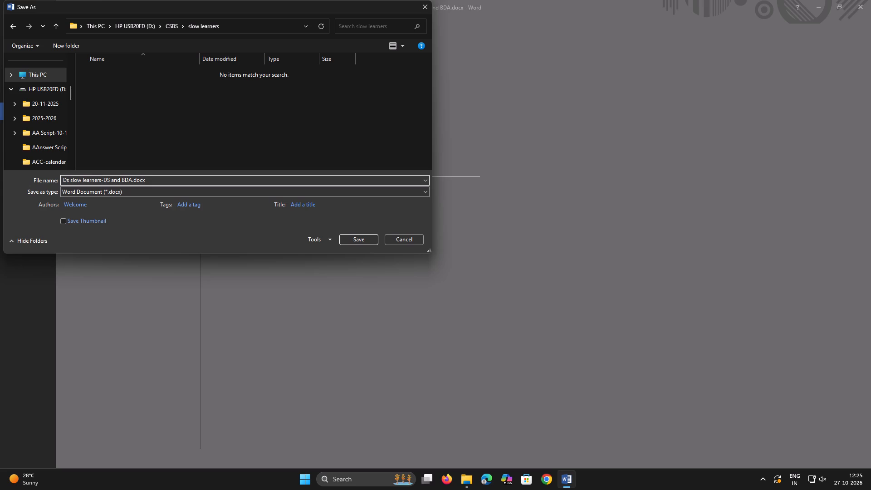
pyautogui.click(103, 180)
pyautogui.write('for')
pyautogui.press('space')
pyautogui.write('DAA')
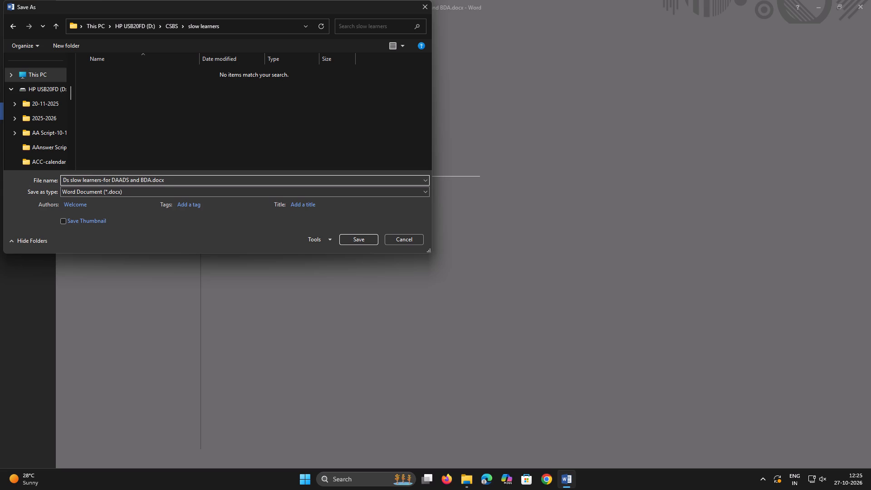
pyautogui.press('Delete')
pyautogui.press('Delete')
pyautogui.press('Delete')
pyautogui.press('Delete')
pyautogui.press('Delete')
pyautogui.press('Delete')
pyautogui.press('Delete')
pyautogui.press('Delete')
pyautogui.press('Delete')
pyautogui.press('Delete')
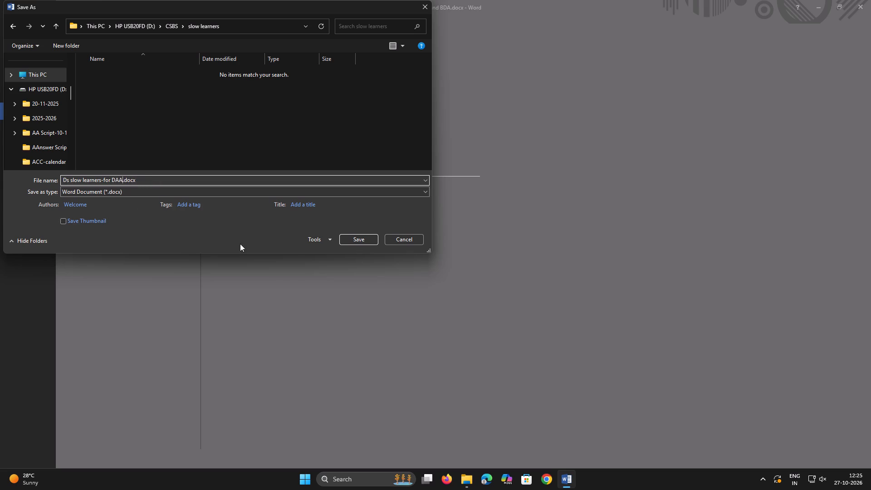
pyautogui.click(362, 240)
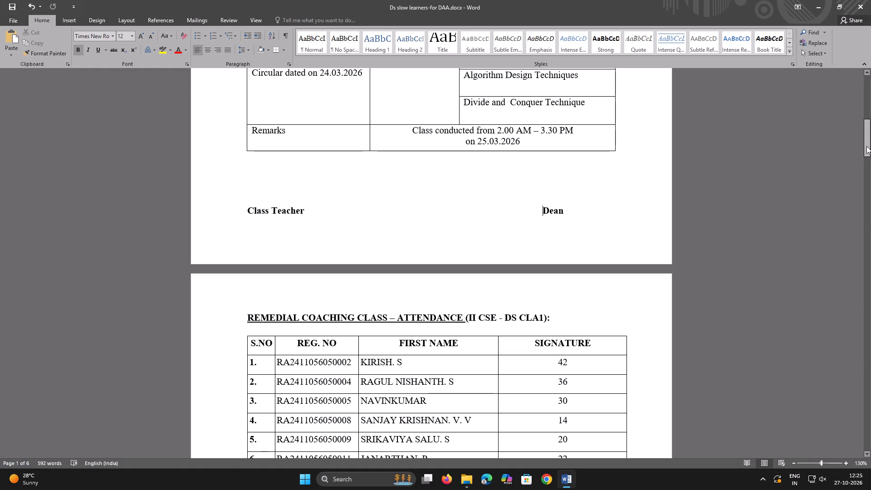
# Review the saved report from the first-page action taken report through the DS and BDA attendance tables for CLA1 and CLA2.
pyautogui.moveTo(866, 146); pyautogui.dragTo(868, 84)
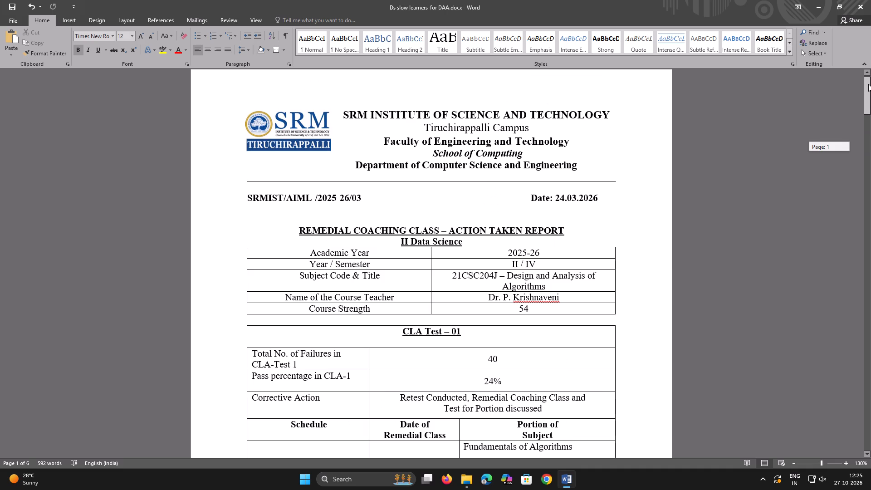
pyautogui.moveTo(868, 84); pyautogui.dragTo(869, 84)
pyautogui.moveTo(869, 84); pyautogui.dragTo(870, 116)
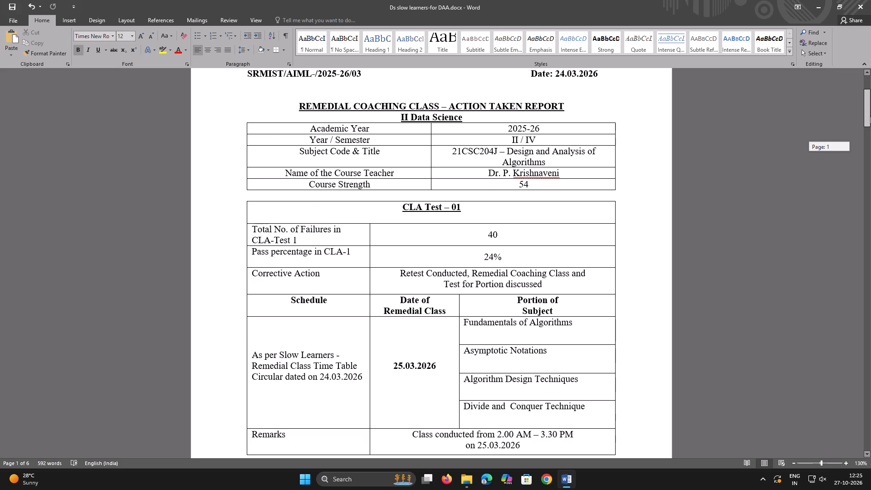
pyautogui.moveTo(870, 116); pyautogui.dragTo(870, 117)
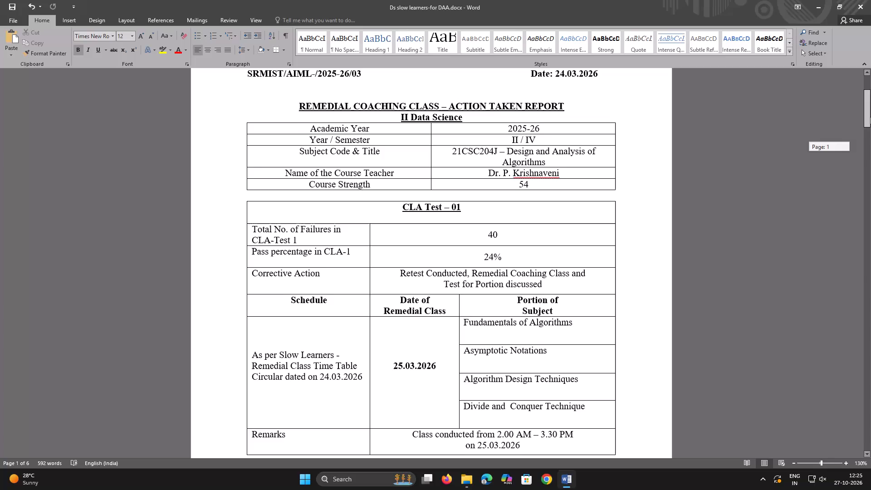
pyautogui.moveTo(870, 117); pyautogui.dragTo(870, 350)
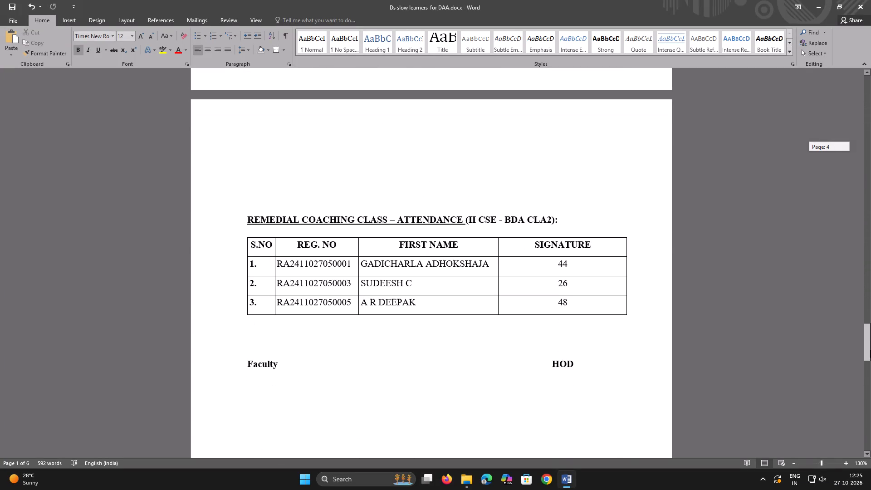
pyautogui.moveTo(870, 350); pyautogui.dragTo(870, 398)
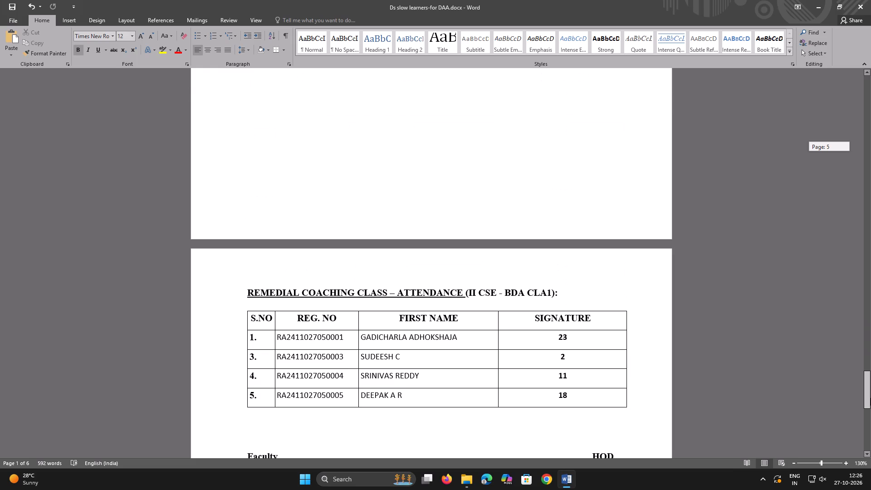
pyautogui.moveTo(870, 398); pyautogui.dragTo(866, 309)
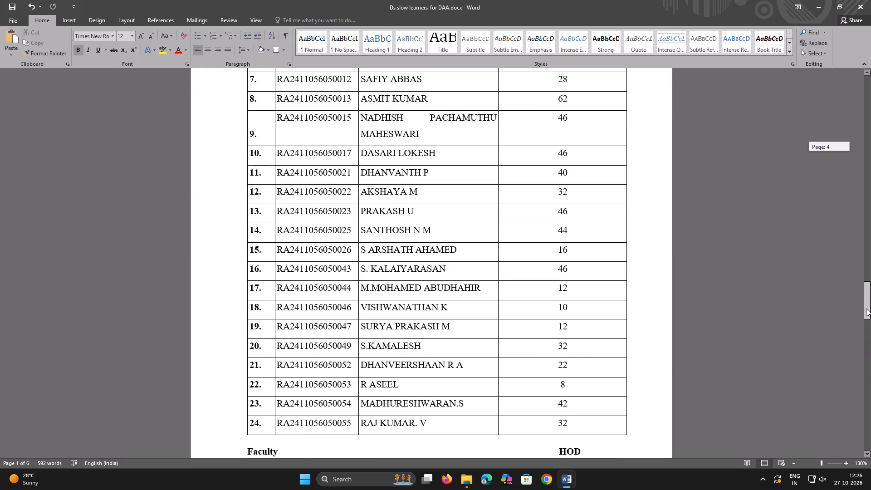
pyautogui.moveTo(866, 309); pyautogui.dragTo(866, 285)
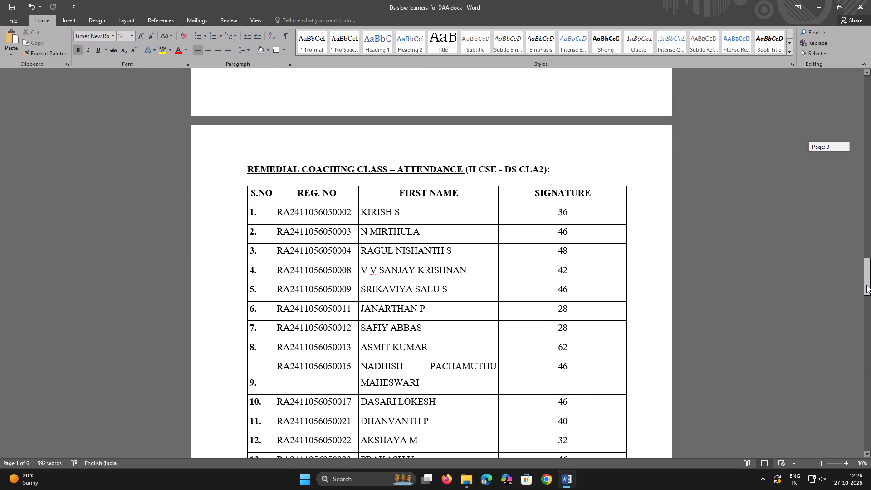
pyautogui.moveTo(866, 285); pyautogui.dragTo(867, 181)
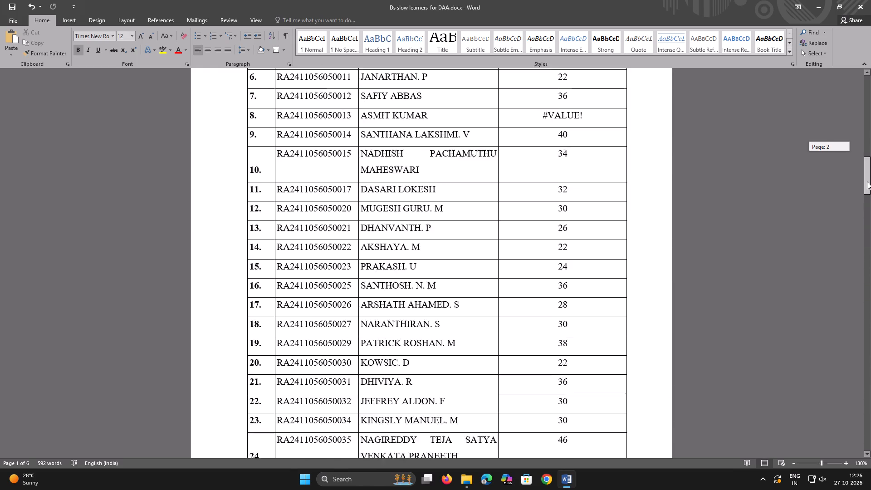
# Review the first-page CLA Test – 01 action taken report together with the II CSE - DS CLA1 attendance table.
pyautogui.moveTo(867, 181); pyautogui.dragTo(865, 149)
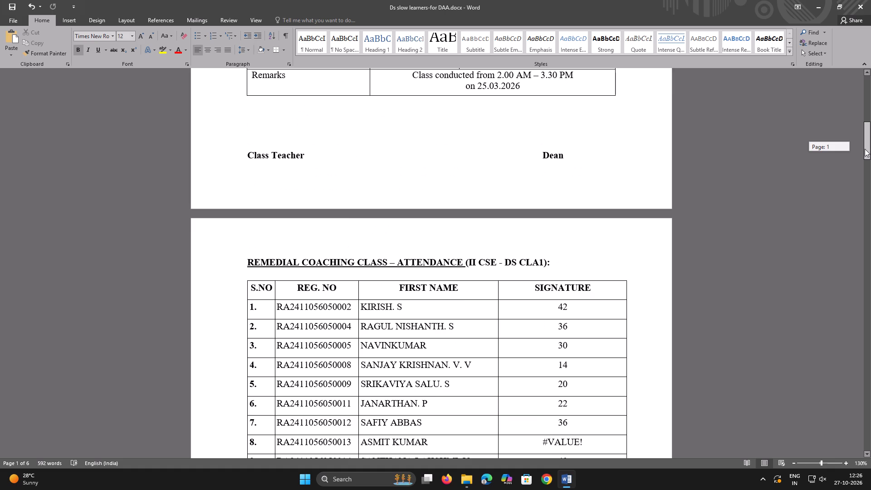
pyautogui.moveTo(865, 149); pyautogui.dragTo(863, 155)
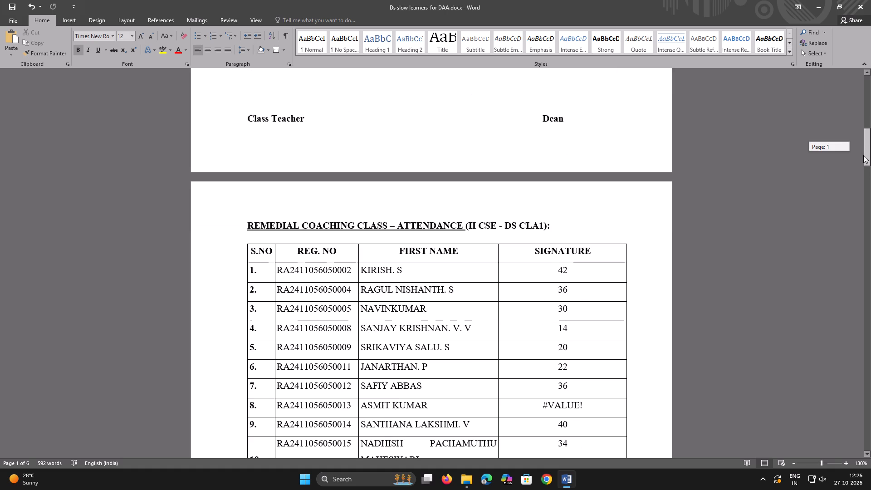
pyautogui.moveTo(863, 155); pyautogui.dragTo(863, 156)
pyautogui.moveTo(863, 156); pyautogui.dragTo(862, 162)
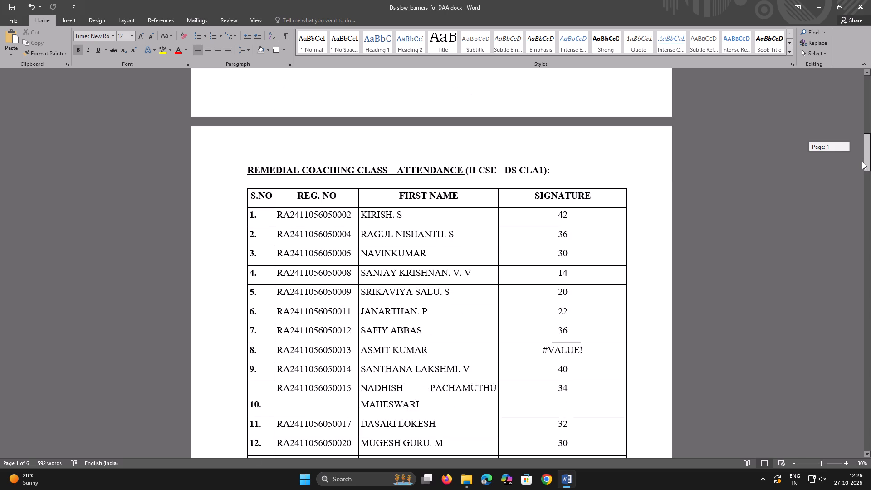
pyautogui.moveTo(862, 162); pyautogui.dragTo(861, 141)
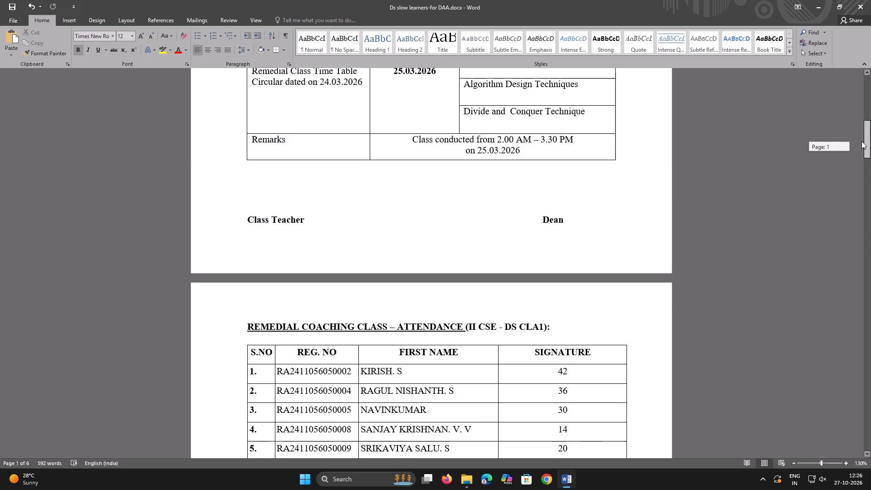
pyautogui.moveTo(861, 141); pyautogui.dragTo(861, 123)
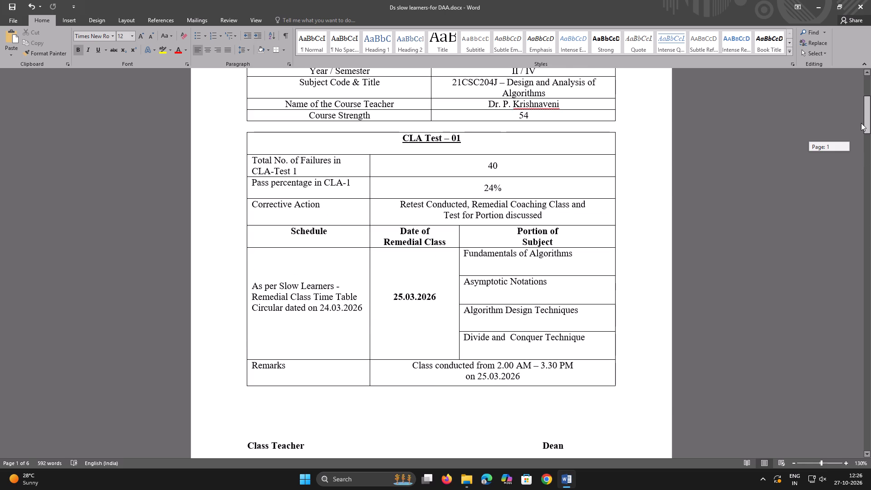
pyautogui.moveTo(861, 123); pyautogui.dragTo(861, 110)
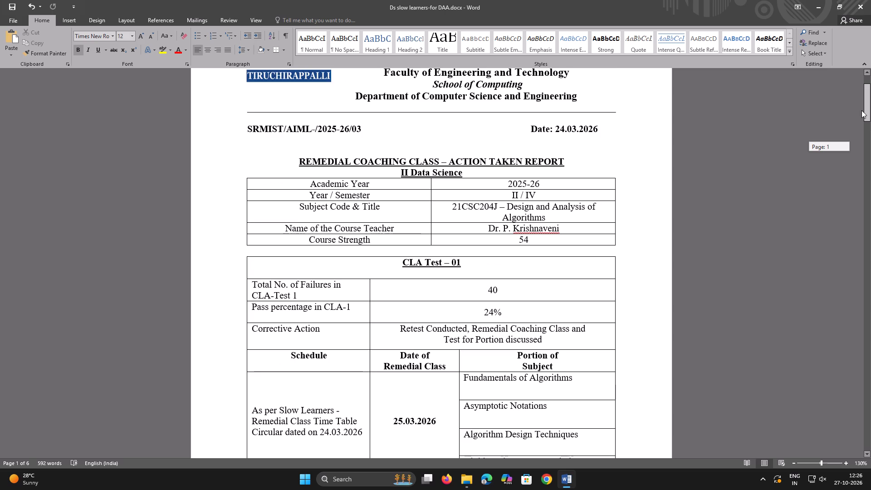
pyautogui.moveTo(861, 110); pyautogui.dragTo(859, 132)
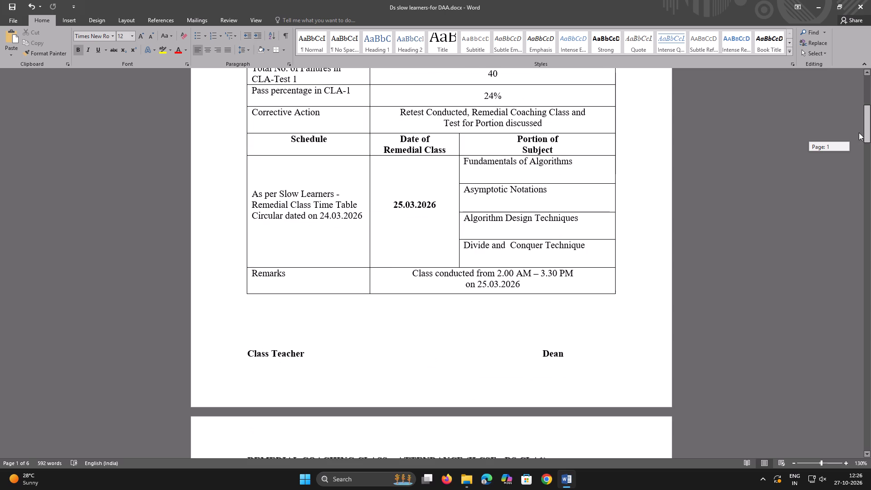
pyautogui.moveTo(859, 132); pyautogui.dragTo(857, 148)
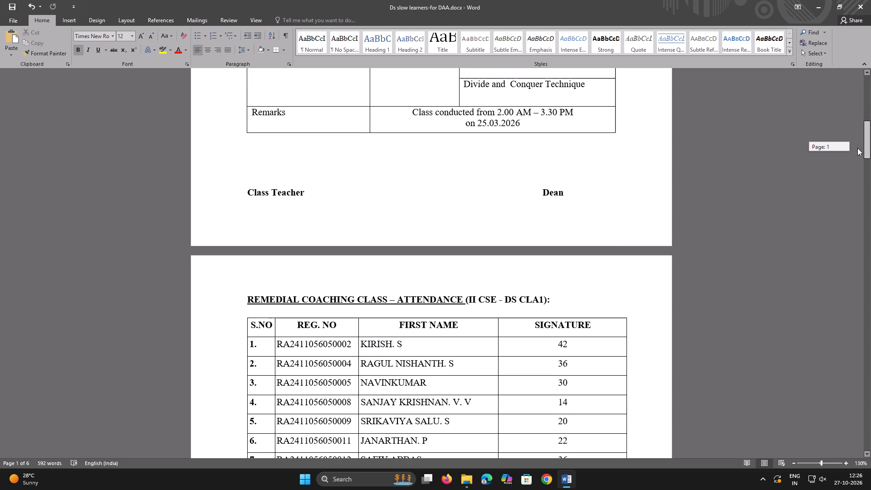
pyautogui.moveTo(857, 148); pyautogui.dragTo(857, 148)
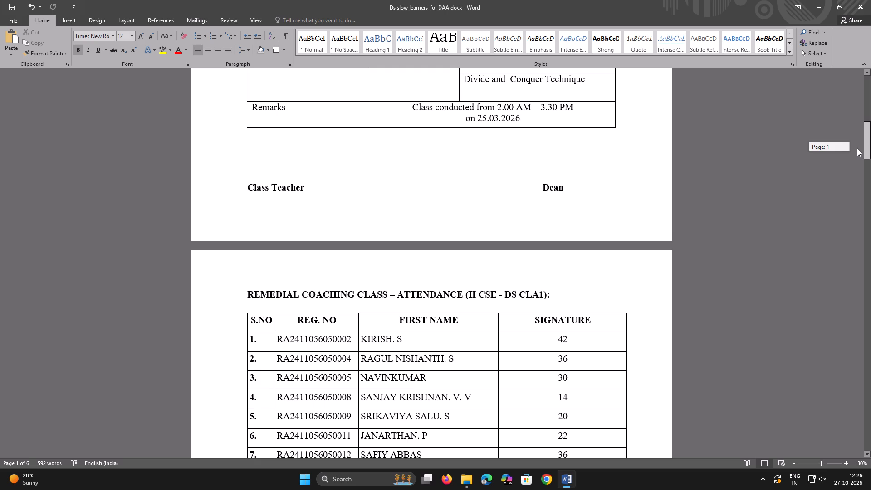
pyautogui.moveTo(857, 148); pyautogui.dragTo(856, 153)
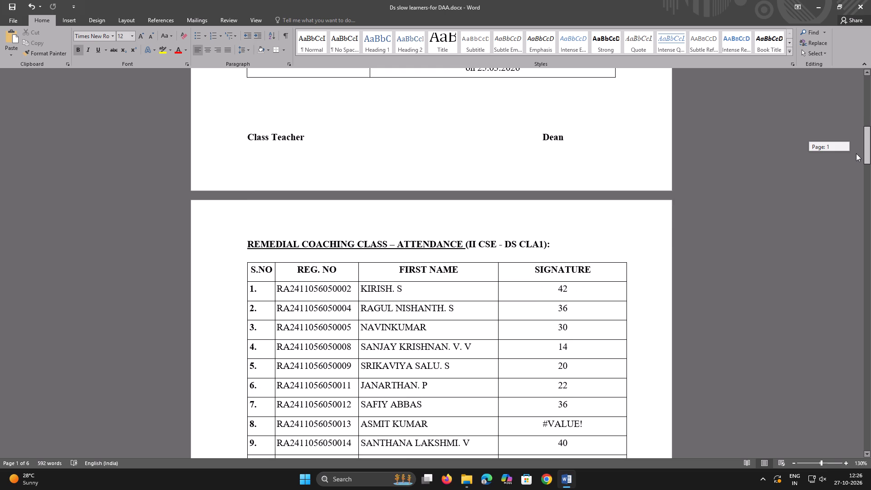
pyautogui.moveTo(856, 153); pyautogui.dragTo(852, 178)
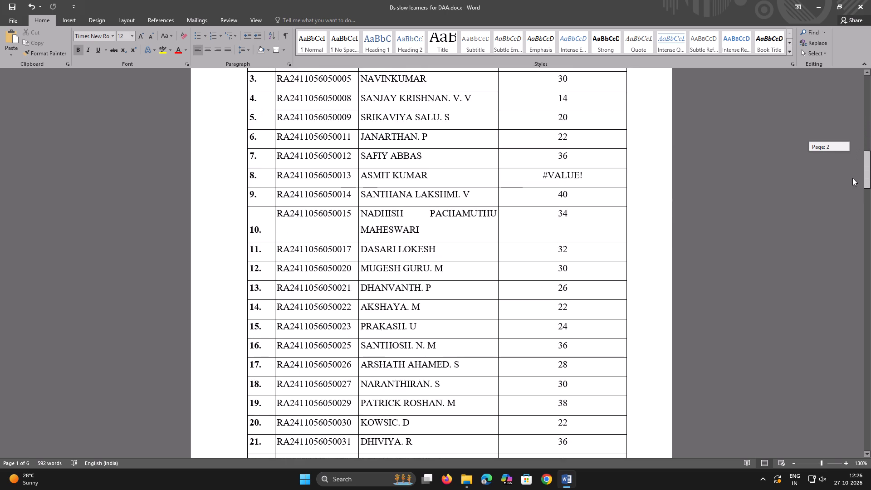
pyautogui.moveTo(852, 178); pyautogui.dragTo(846, 235)
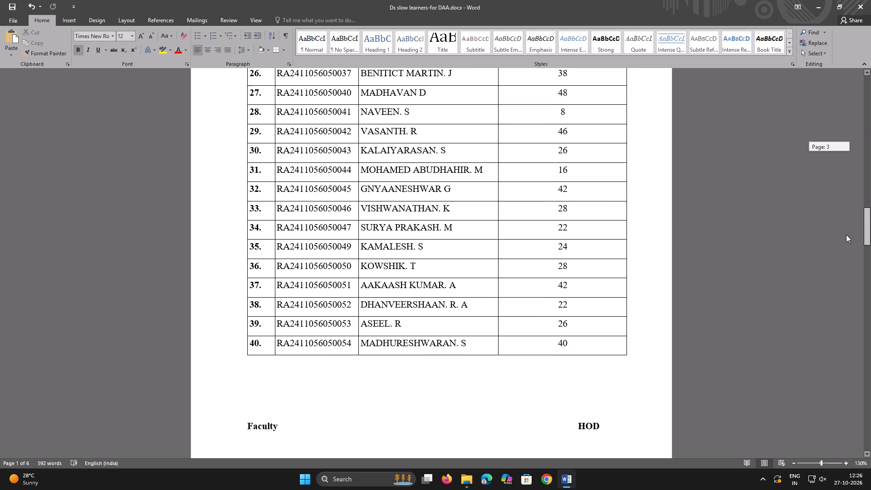
# Read from the CLA Test – 01 details through the DS CLA1, DS CLA2 and BDA CLA2 attendance tables.
pyautogui.moveTo(846, 235); pyautogui.dragTo(849, 128)
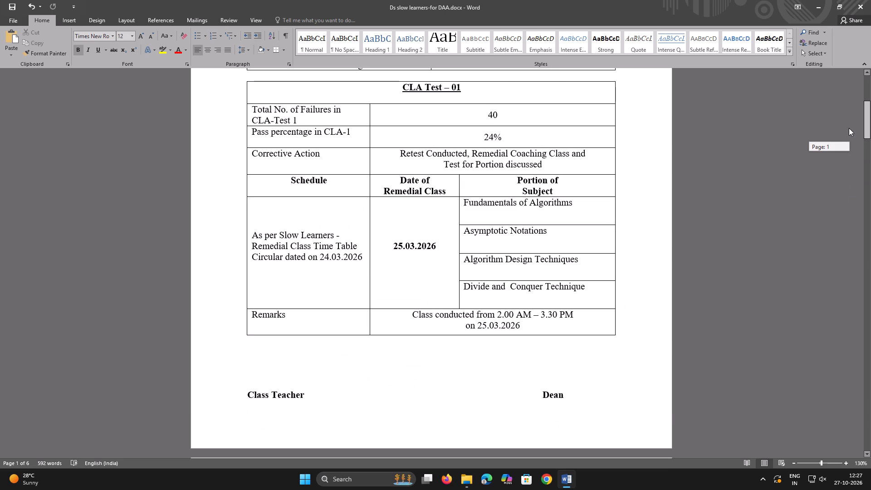
pyautogui.moveTo(849, 128); pyautogui.dragTo(843, 224)
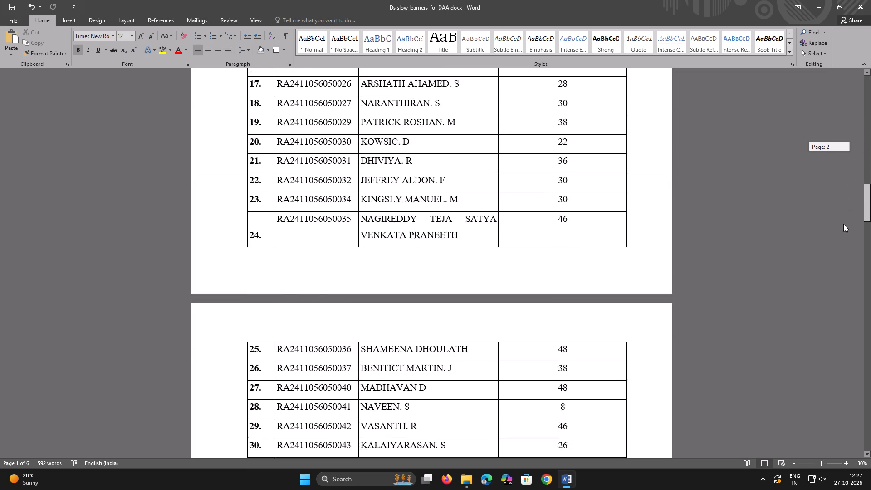
pyautogui.moveTo(843, 224); pyautogui.dragTo(837, 277)
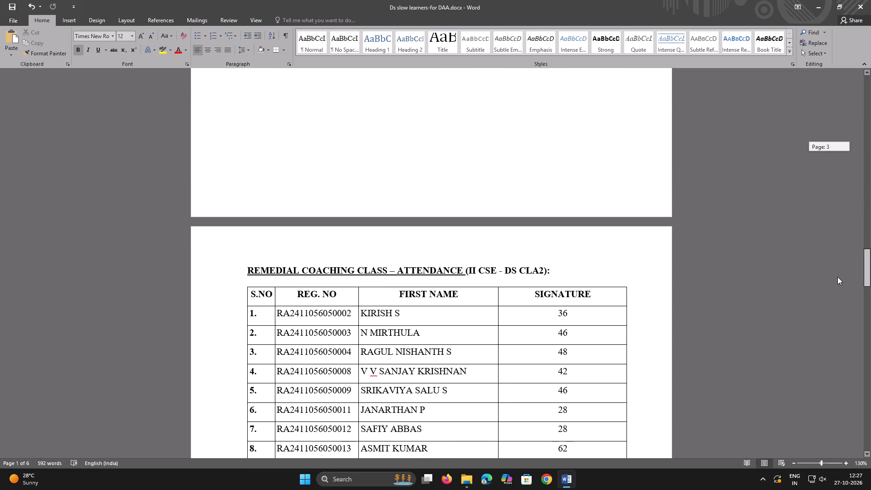
pyautogui.moveTo(837, 277); pyautogui.dragTo(831, 335)
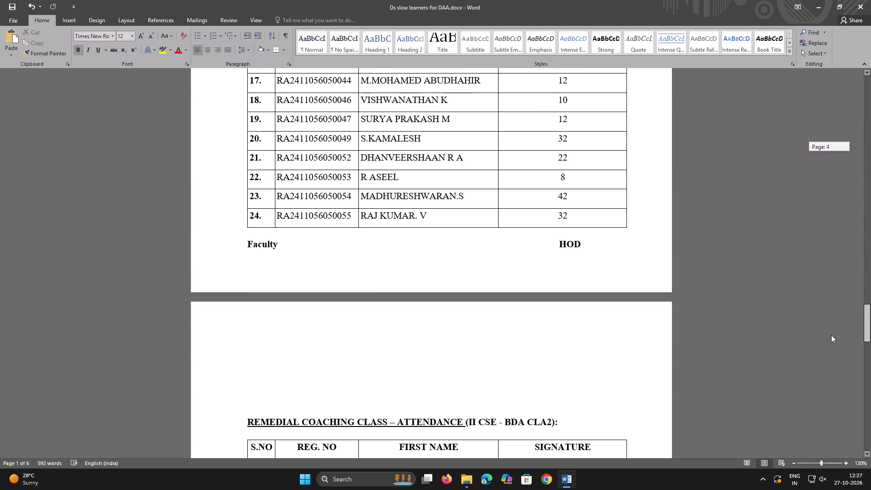
pyautogui.moveTo(831, 335); pyautogui.dragTo(828, 353)
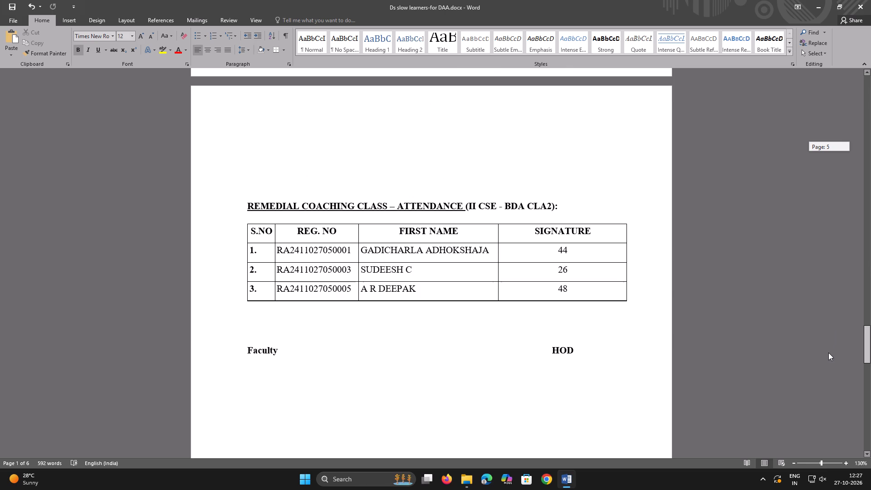
# Recheck the first-page letterhead, course details and CLA Test – 01 section, and look through the remaining pages to the document's end.
pyautogui.moveTo(828, 353); pyautogui.dragTo(870, 146)
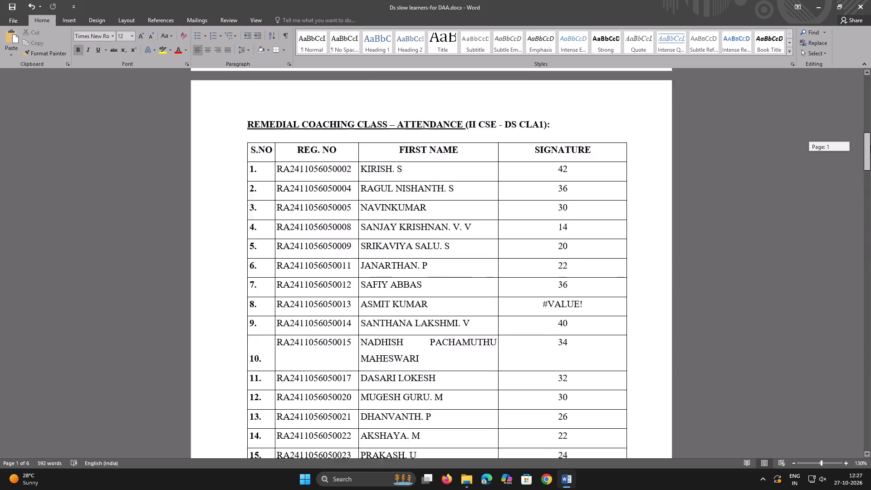
pyautogui.moveTo(870, 146); pyautogui.dragTo(870, 98)
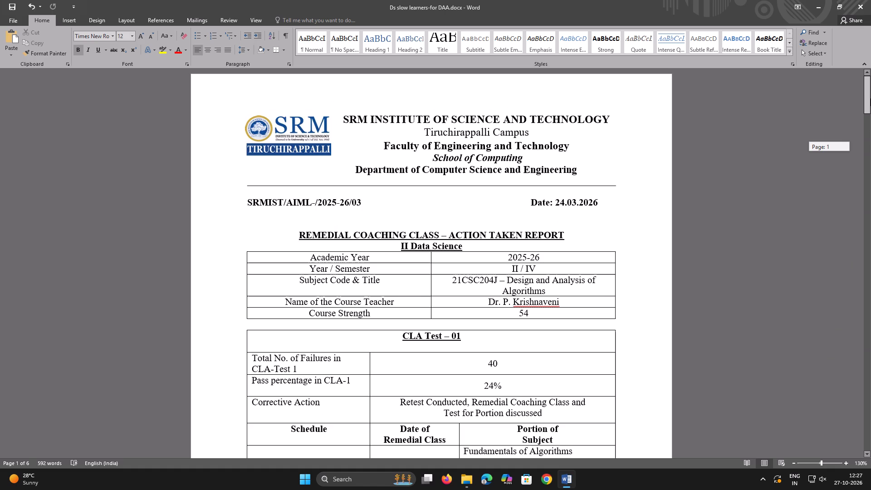
pyautogui.moveTo(870, 98); pyautogui.dragTo(867, 108)
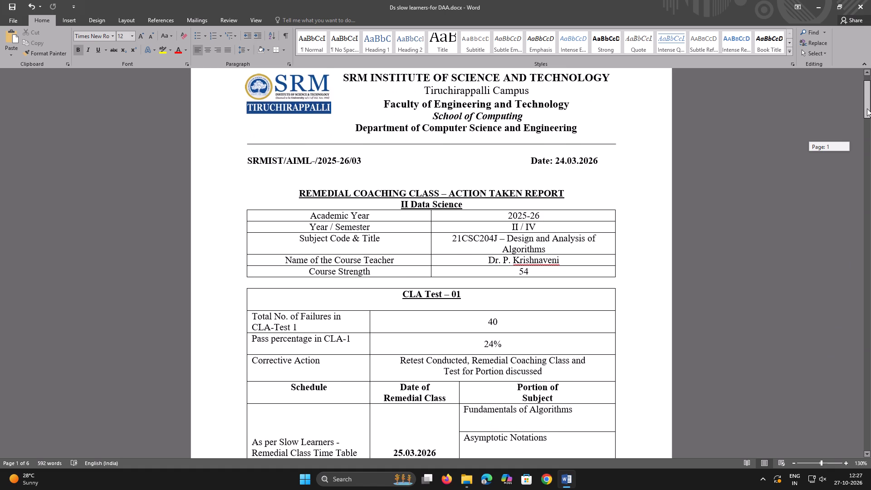
pyautogui.moveTo(867, 108); pyautogui.dragTo(864, 114)
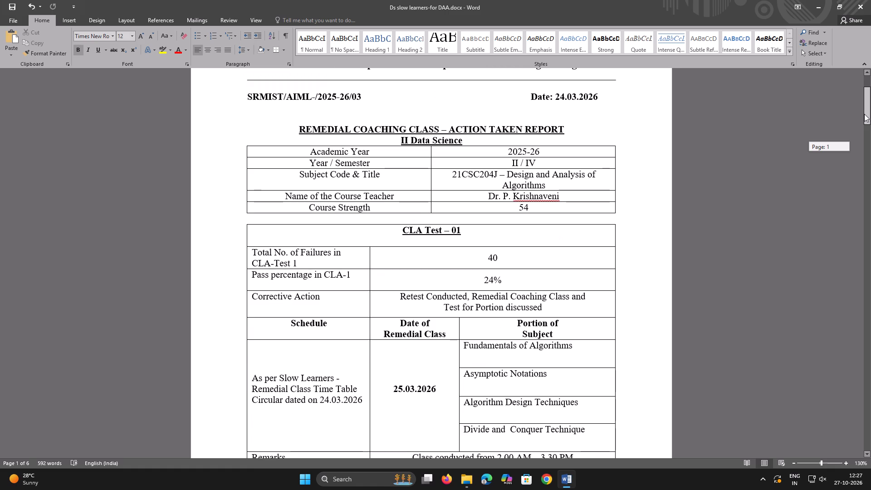
pyautogui.moveTo(864, 114); pyautogui.dragTo(864, 69)
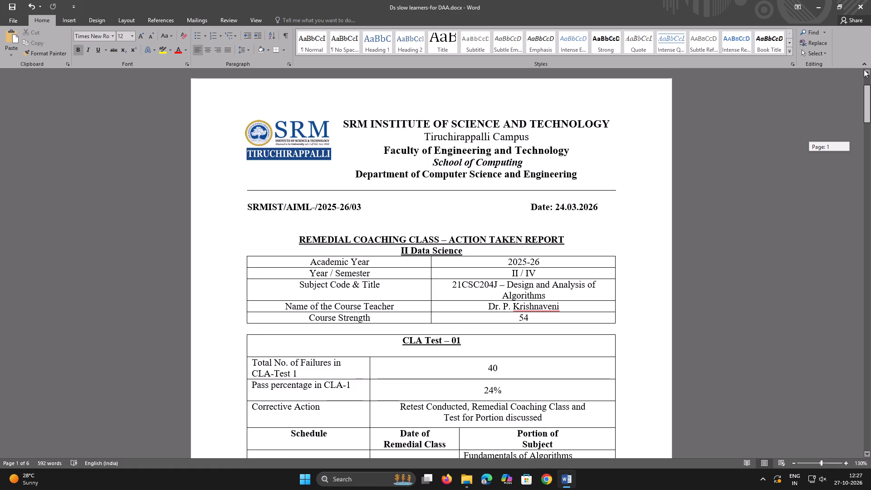
pyautogui.moveTo(864, 69); pyautogui.dragTo(851, 159)
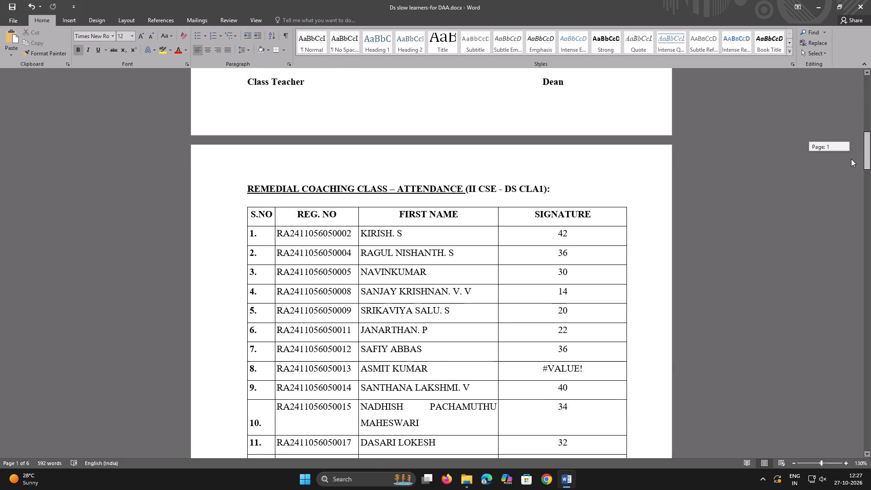
pyautogui.moveTo(851, 159); pyautogui.dragTo(839, 225)
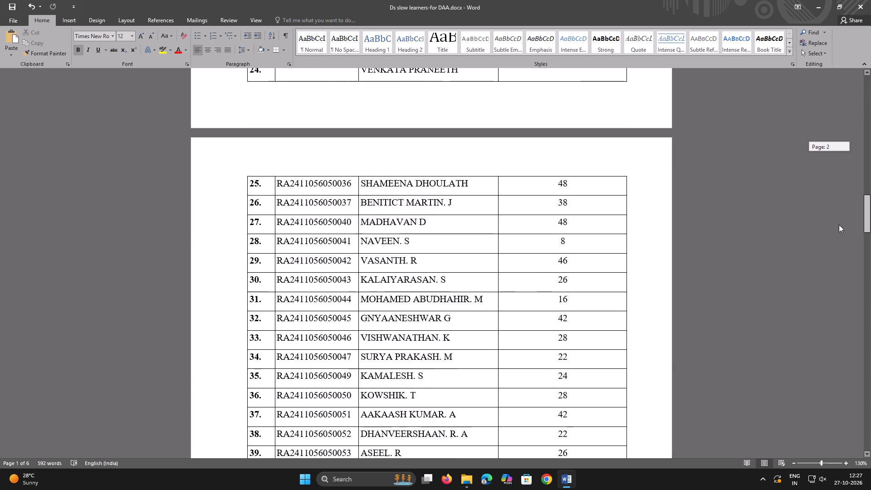
pyautogui.moveTo(839, 225); pyautogui.dragTo(831, 261)
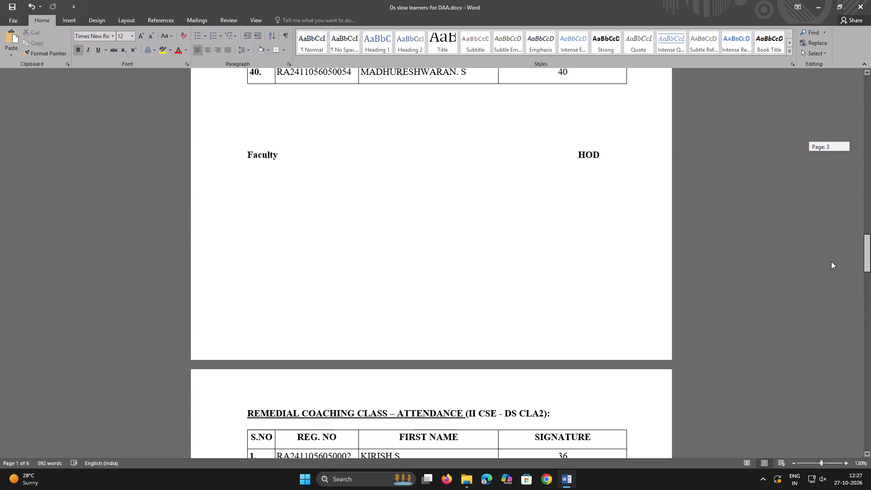
pyautogui.moveTo(831, 261); pyautogui.dragTo(830, 278)
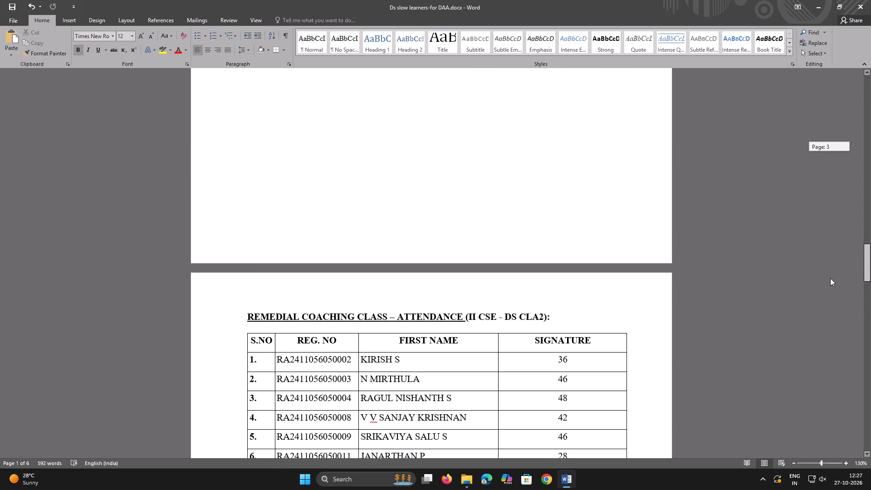
pyautogui.moveTo(830, 278); pyautogui.dragTo(811, 387)
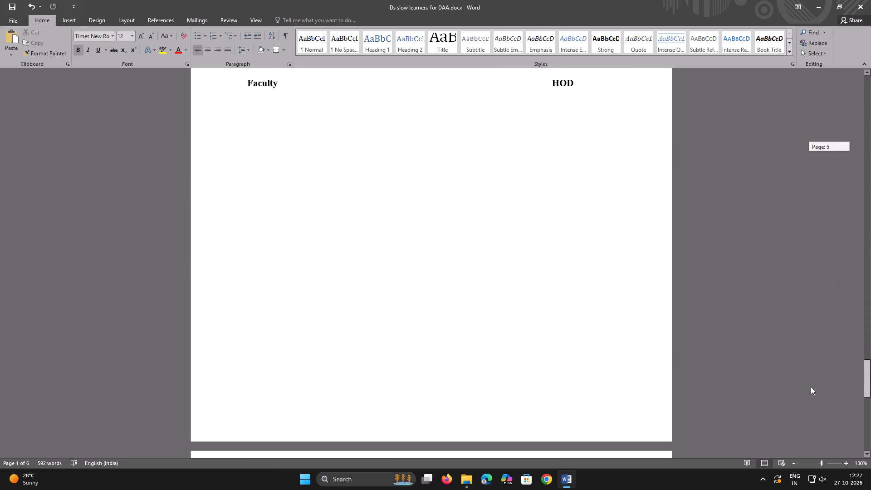
pyautogui.moveTo(811, 387); pyautogui.dragTo(802, 457)
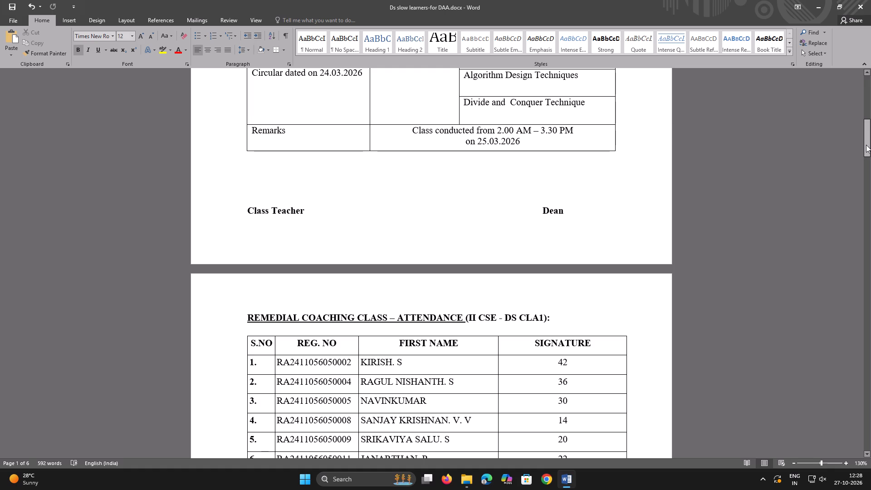
pyautogui.moveTo(866, 145); pyautogui.dragTo(866, 0)
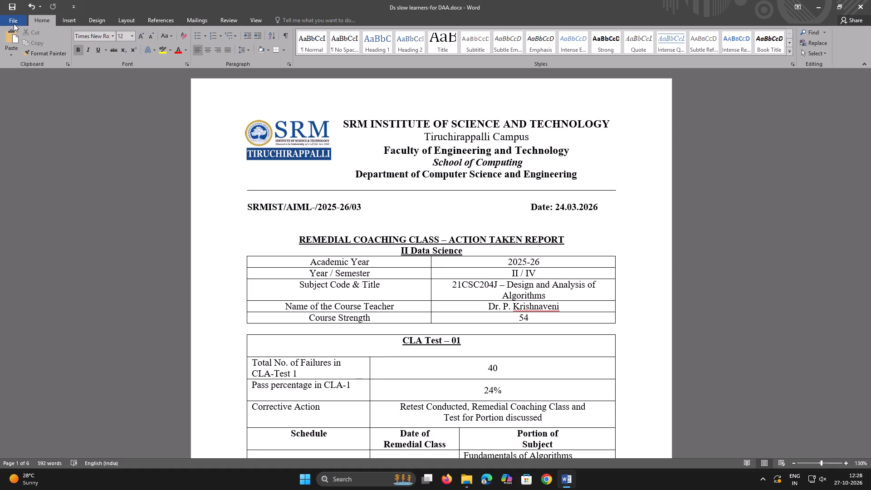
# Save a copy of the report in the slow learners folder as "CSBS-Ds slow learners-for HRM.docx".
pyautogui.click(13, 20)
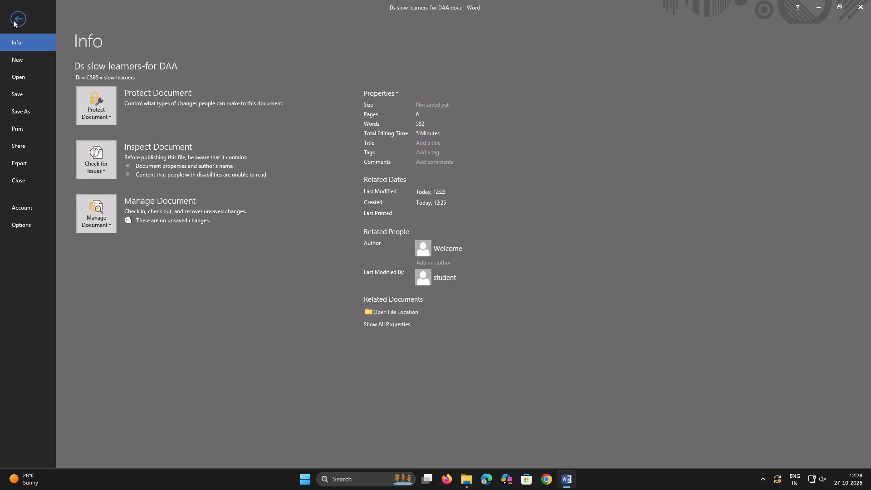
pyautogui.doubleClick(21, 113)
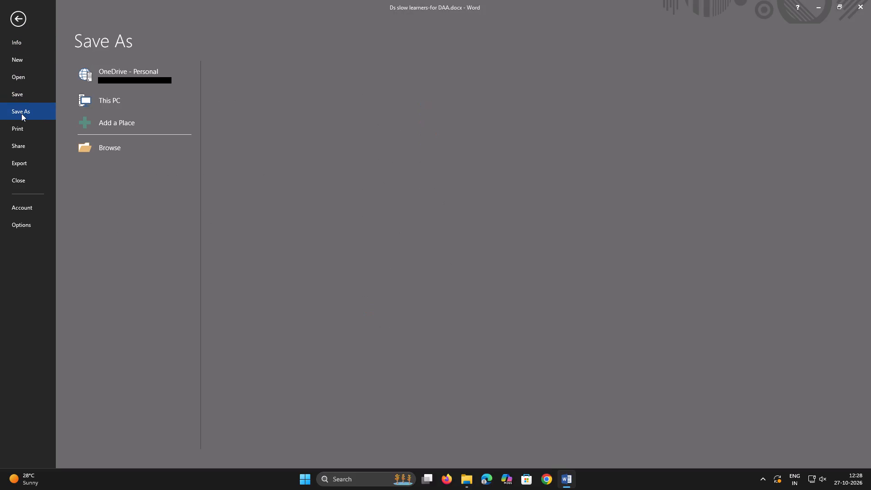
pyautogui.doubleClick(274, 92)
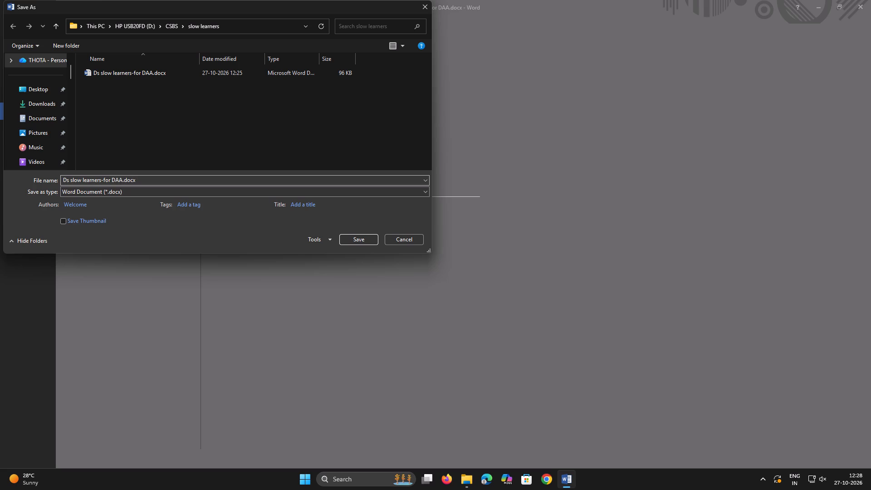
pyautogui.click(64, 178)
pyautogui.click(65, 183)
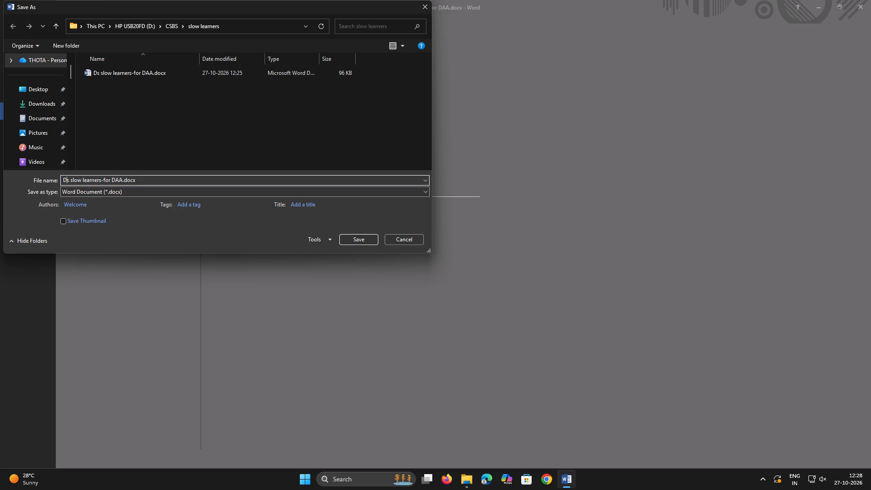
pyautogui.click(63, 179)
pyautogui.write('CSBS-')
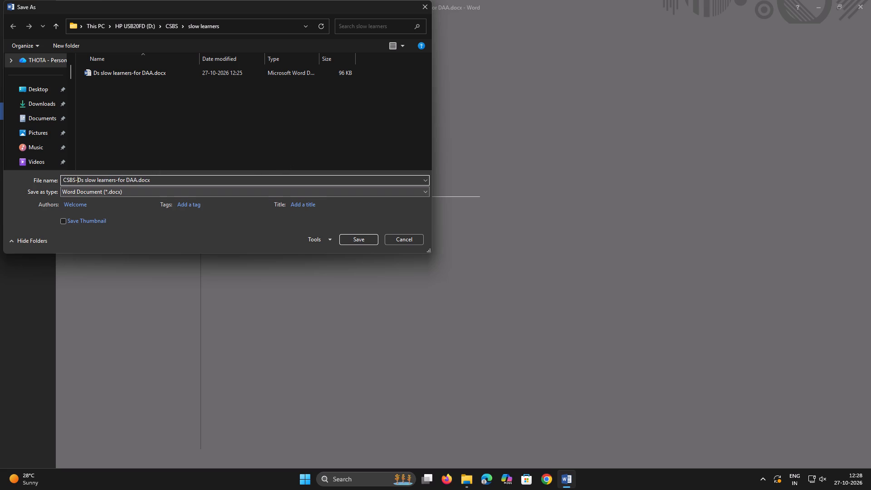
pyautogui.click(125, 180)
pyautogui.press('space')
pyautogui.write('HRM')
pyautogui.press('Delete')
pyautogui.press('Delete')
pyautogui.press('Delete')
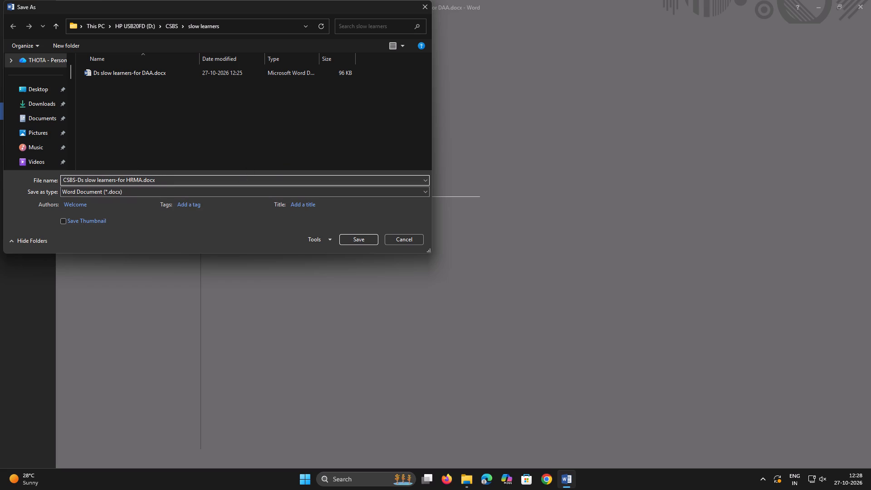
pyautogui.press('Delete')
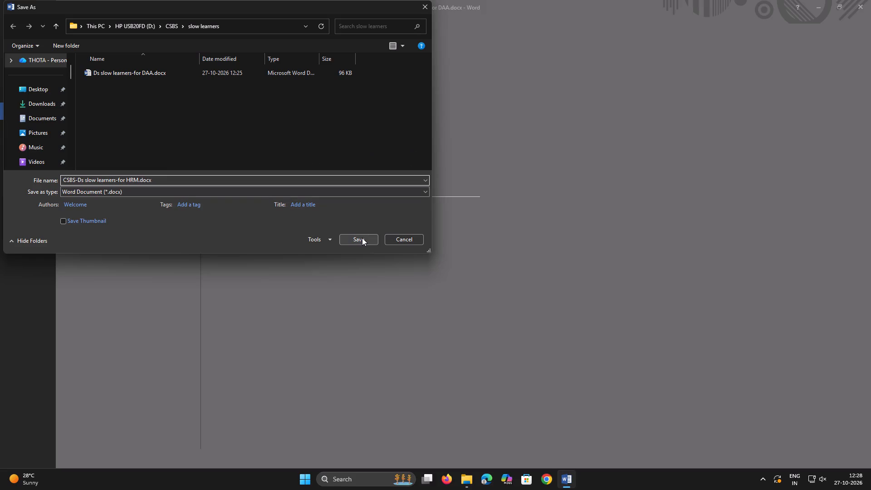
pyautogui.click(360, 239)
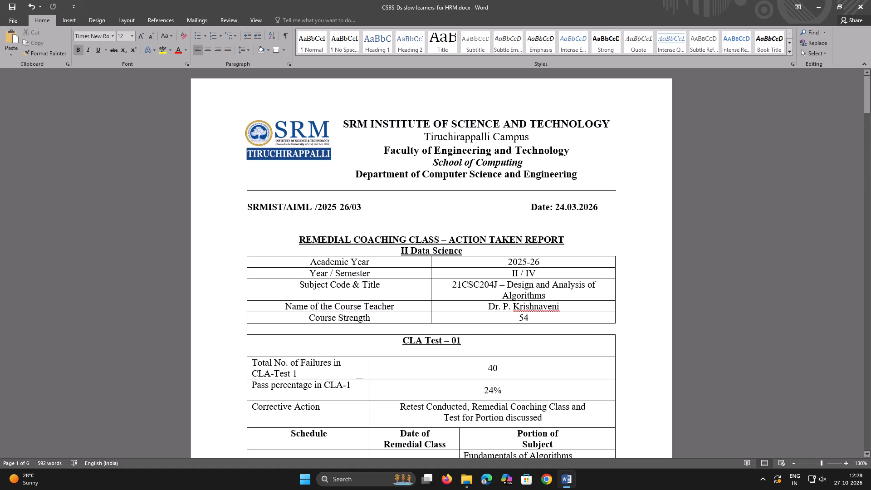
# Set the Academic Year in the course details table to 2026-27.
pyautogui.click(522, 263)
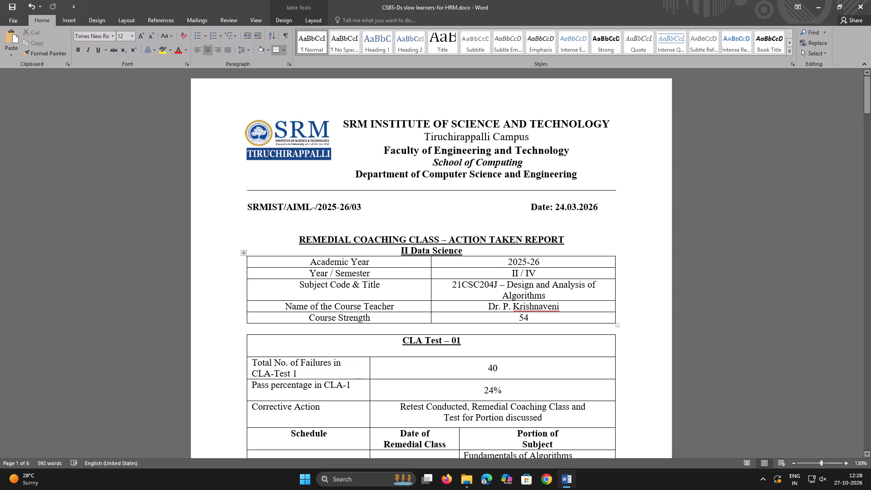
pyautogui.press('Delete')
pyautogui.press('6')
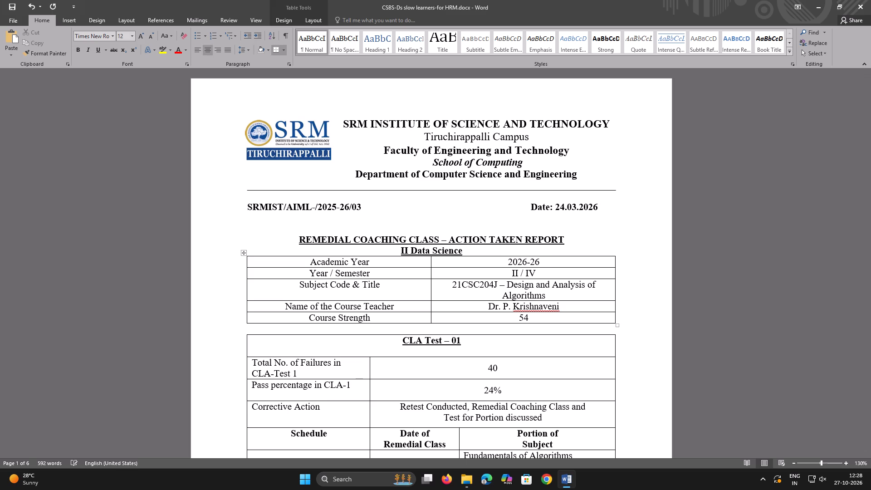
pyautogui.click(537, 255)
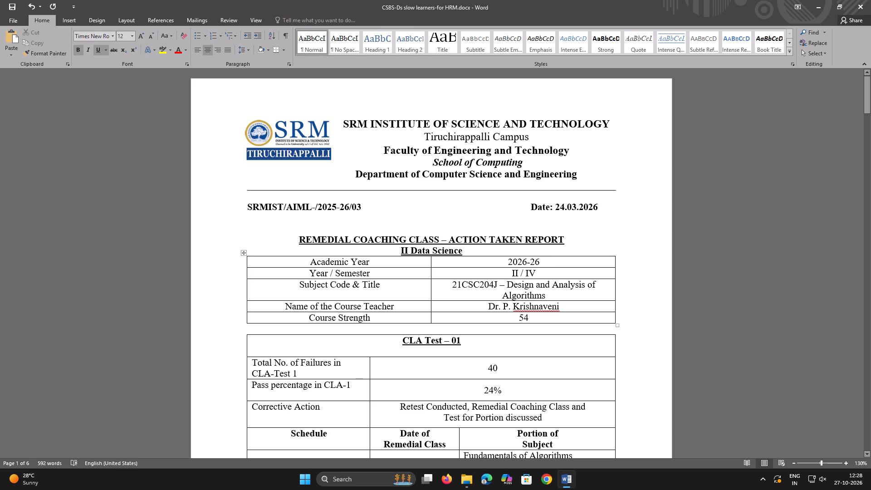
pyautogui.click(539, 265)
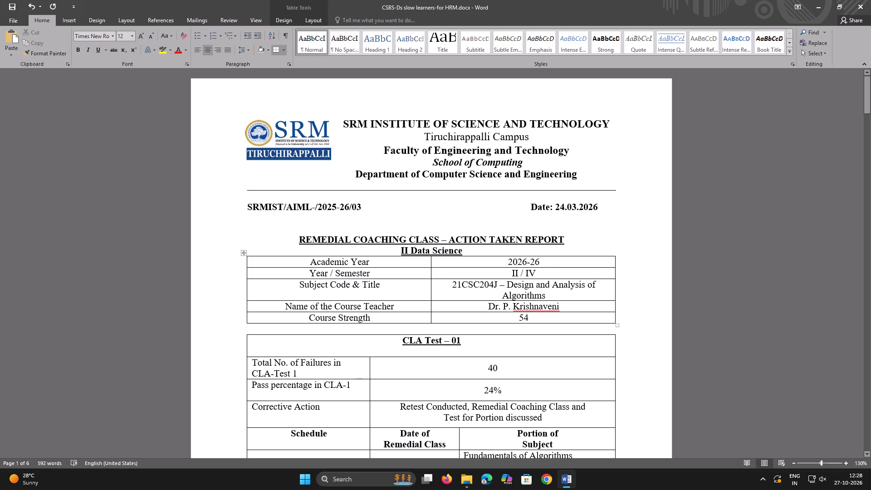
pyautogui.press('BackSpace')
pyautogui.press('7')
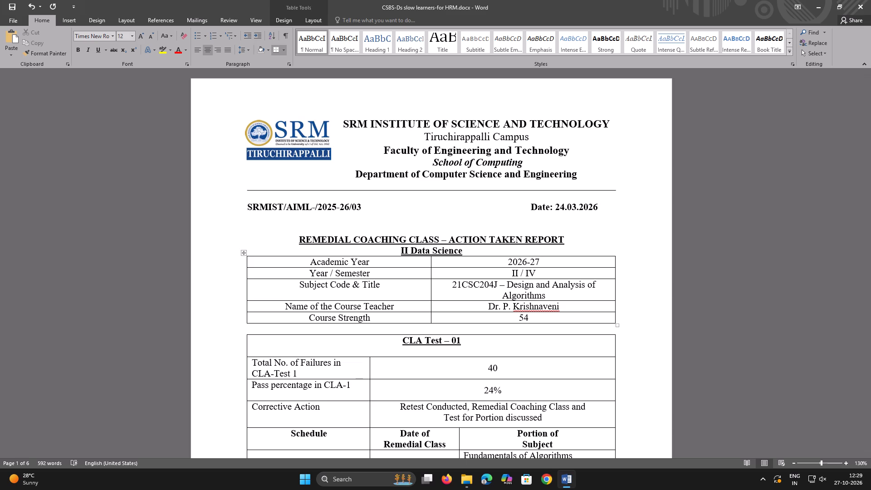
pyautogui.click(465, 478)
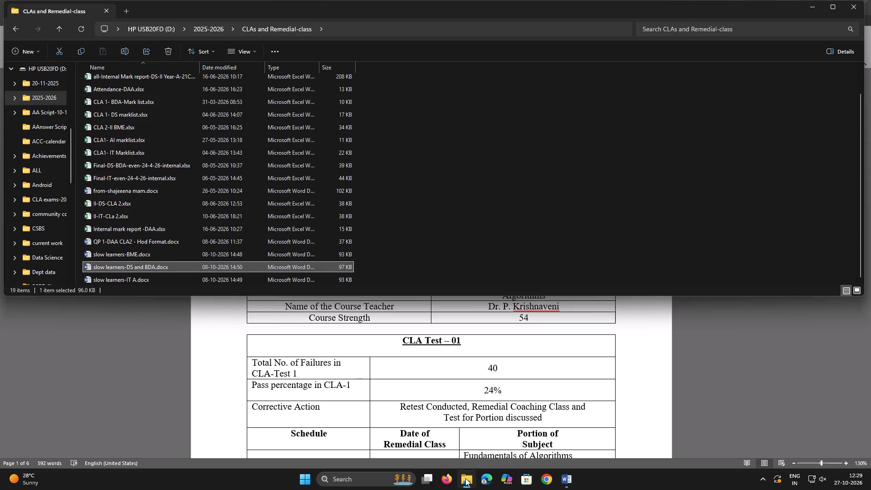
pyautogui.click(148, 29)
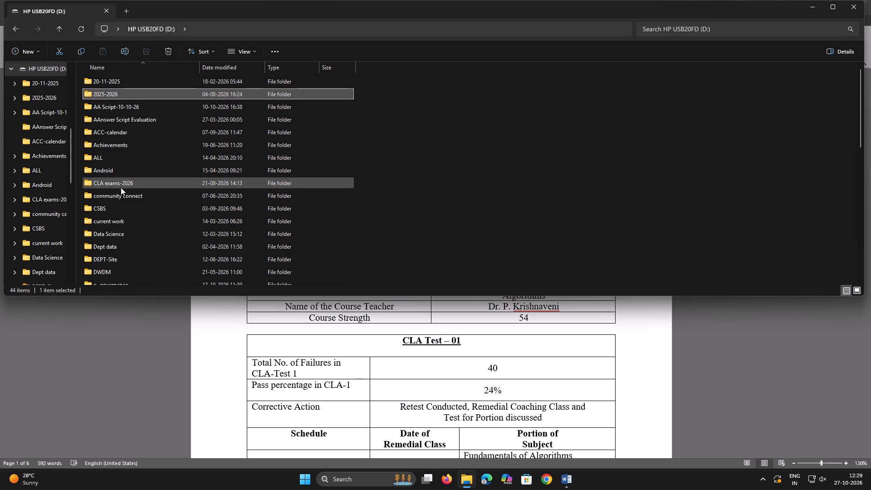
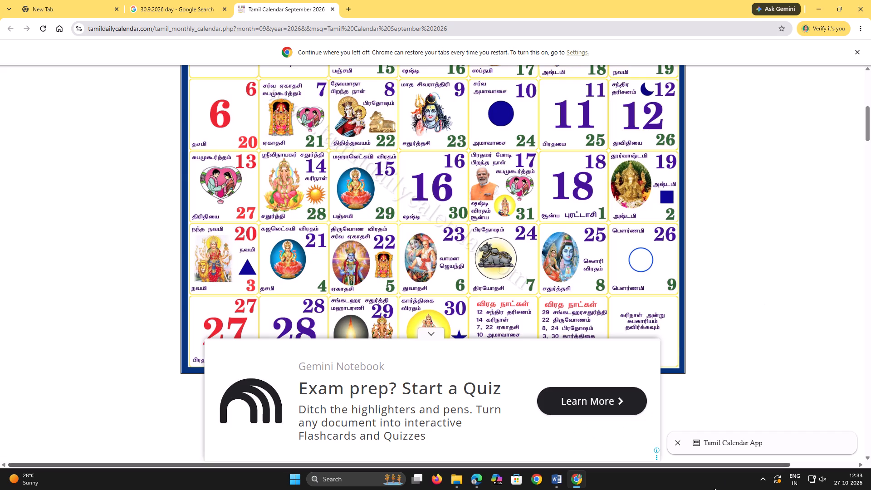
# Switch to the Word report and replace the subject title after the code in the course details table with "Human Resource Management".
pyautogui.click(552, 481)
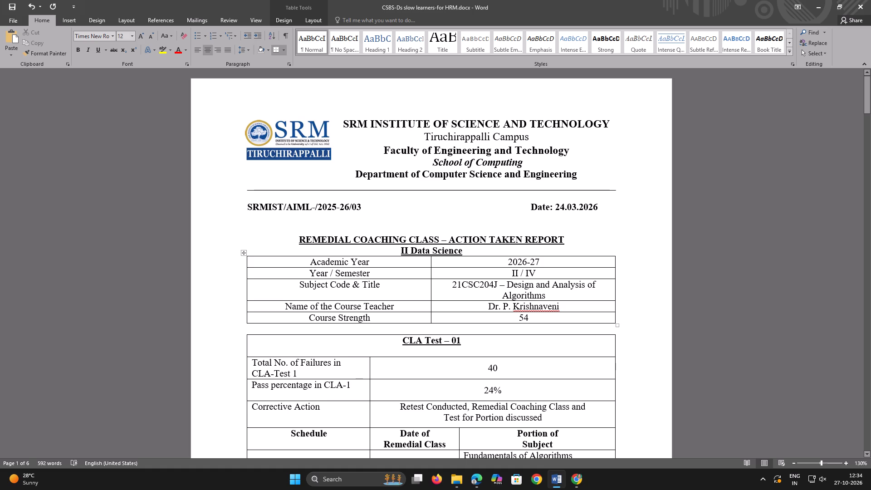
pyautogui.click(505, 284)
pyautogui.write('Human')
pyautogui.press('space')
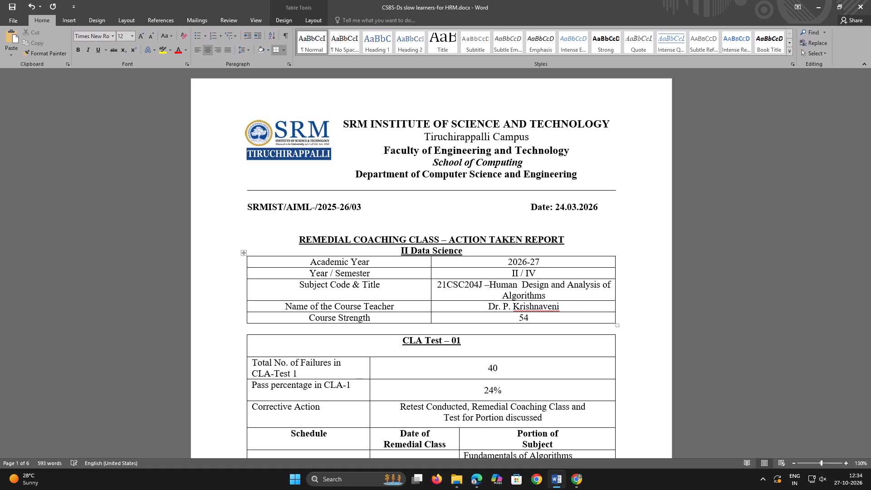
pyautogui.write('Resource')
pyautogui.press('space')
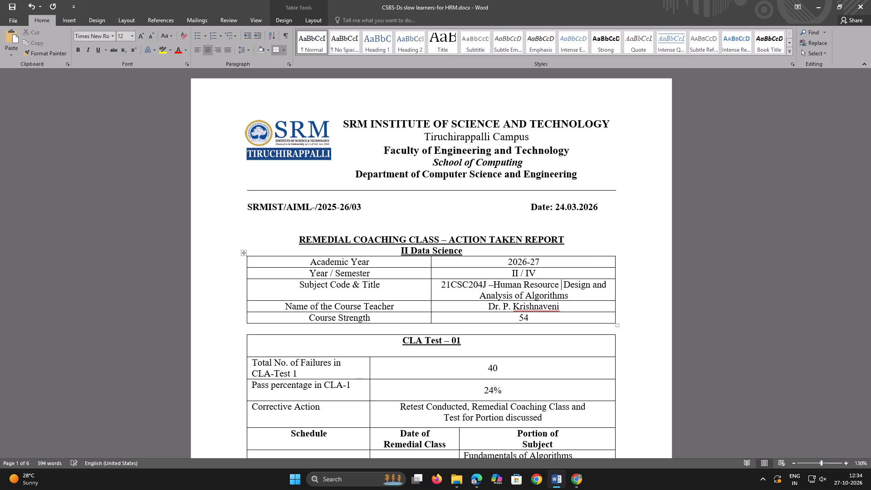
pyautogui.write('Management')
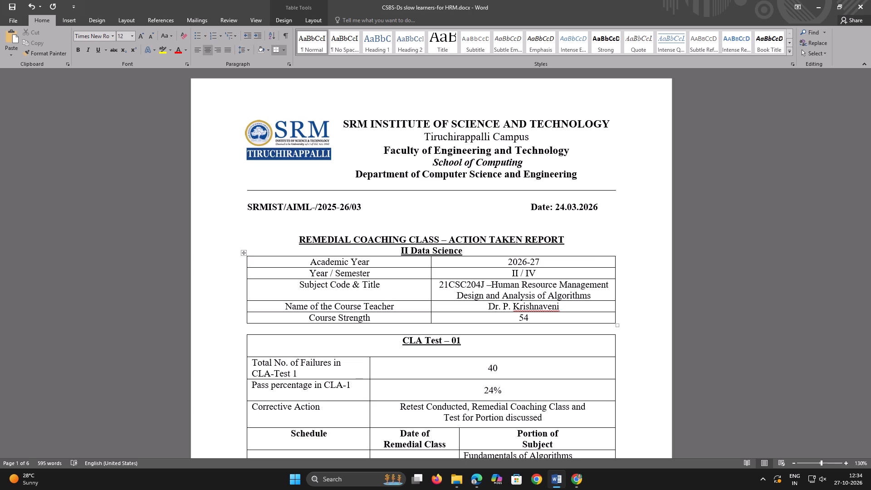
pyautogui.press('Delete')
pyautogui.press('Delete')
pyautogui.press('Delete')
pyautogui.press('Delete')
pyautogui.press('Delete')
pyautogui.press('Delete')
pyautogui.press('Delete')
pyautogui.press('Delete')
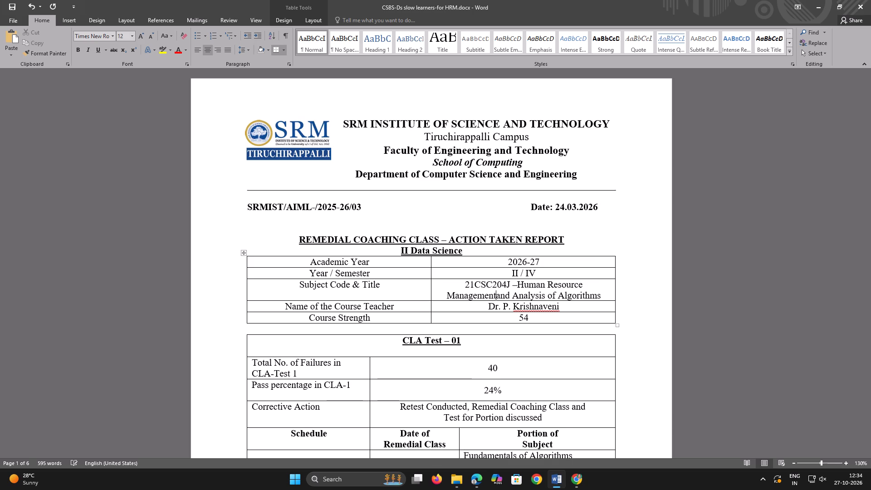
pyautogui.press('Delete')
pyautogui.press('Delete')
pyautogui.press('Delete')
pyautogui.press('Delete')
pyautogui.press('Delete')
pyautogui.press('Delete')
pyautogui.press('Delete')
pyautogui.press('Delete')
pyautogui.press('Delete')
pyautogui.press('Delete')
pyautogui.press('Delete')
pyautogui.press('Delete')
pyautogui.press('Delete')
pyautogui.press('Delete')
pyautogui.press('Delete')
pyautogui.press('Delete')
pyautogui.press('Delete')
pyautogui.press('Delete')
pyautogui.press('Delete')
pyautogui.press('Delete')
pyautogui.press('Delete')
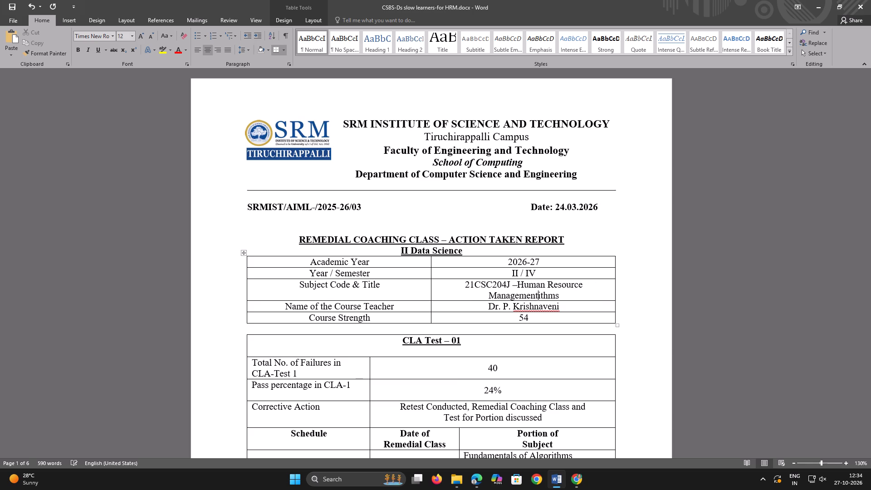
pyautogui.press('Delete')
pyautogui.press('Delete')
pyautogui.press('Delete')
pyautogui.press('Delete')
pyautogui.press('Delete')
pyautogui.press('Delete')
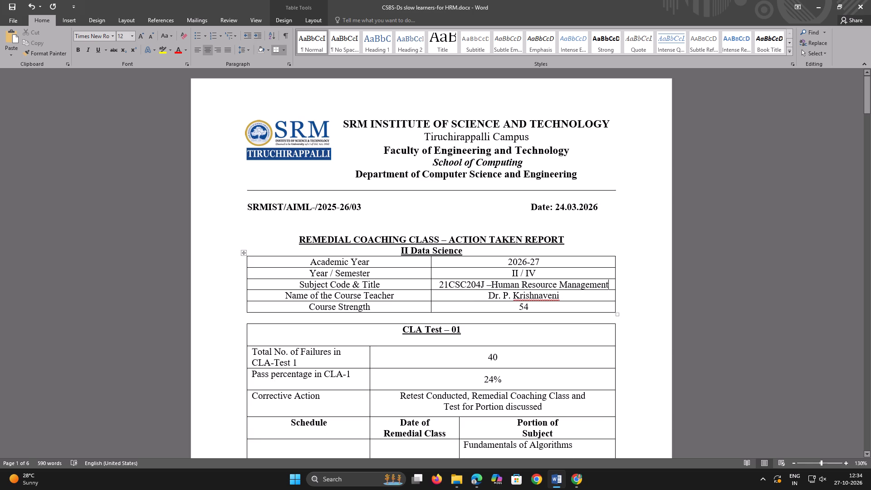
# Set the Course Strength in the course details table to 14.
pyautogui.click(518, 307)
pyautogui.press('Delete')
pyautogui.press('1')
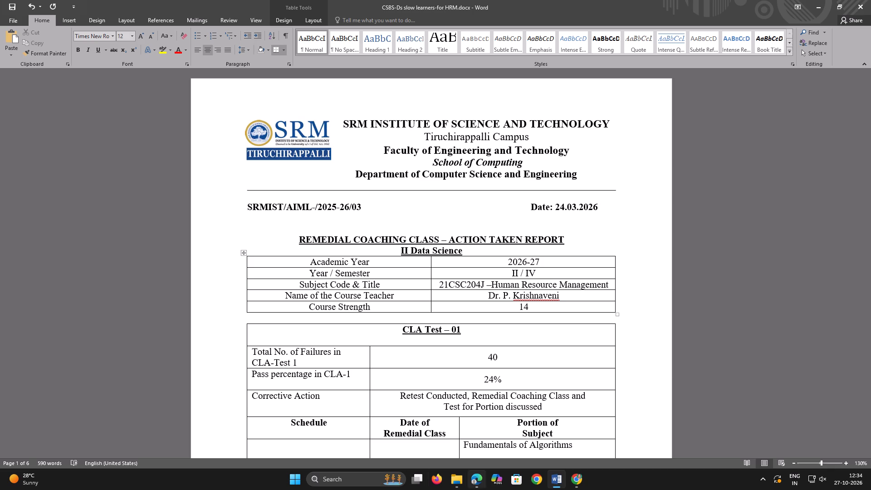
# Open the HR-marks-II CSBS.xlsx workbook from the CLA-1 Mark list folder to view the CLA 1 marks.
pyautogui.click(457, 485)
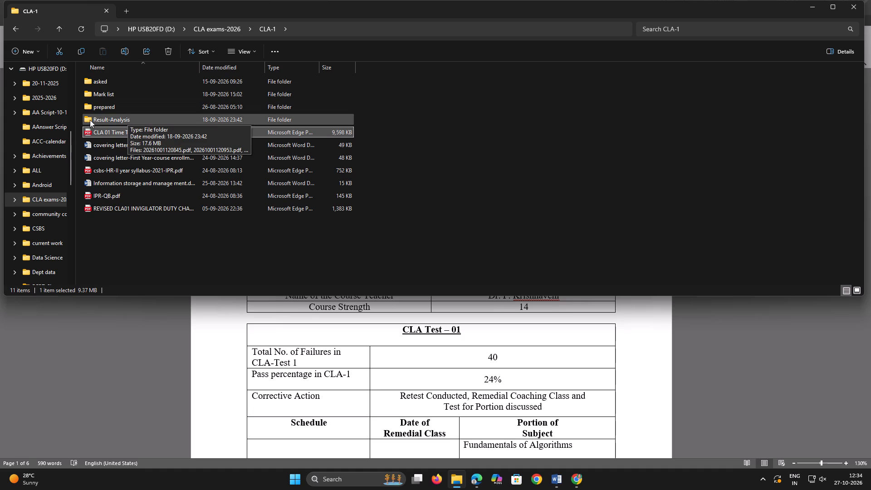
pyautogui.doubleClick(108, 97)
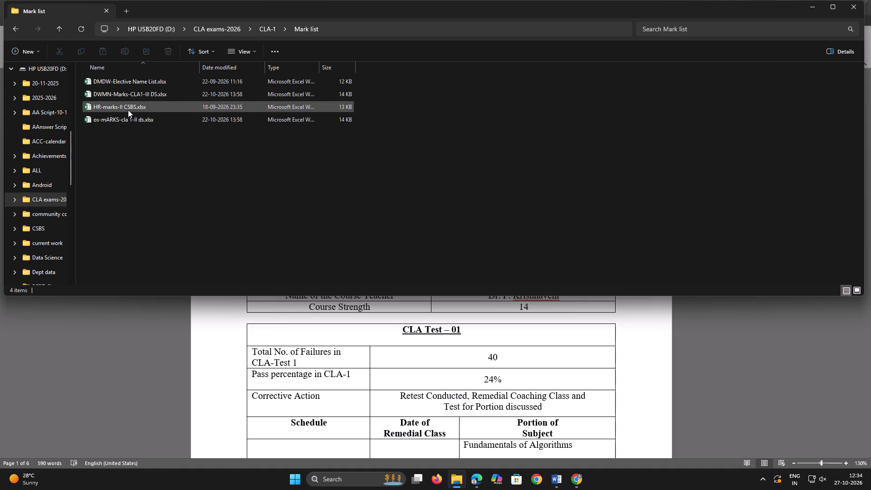
pyautogui.doubleClick(137, 108)
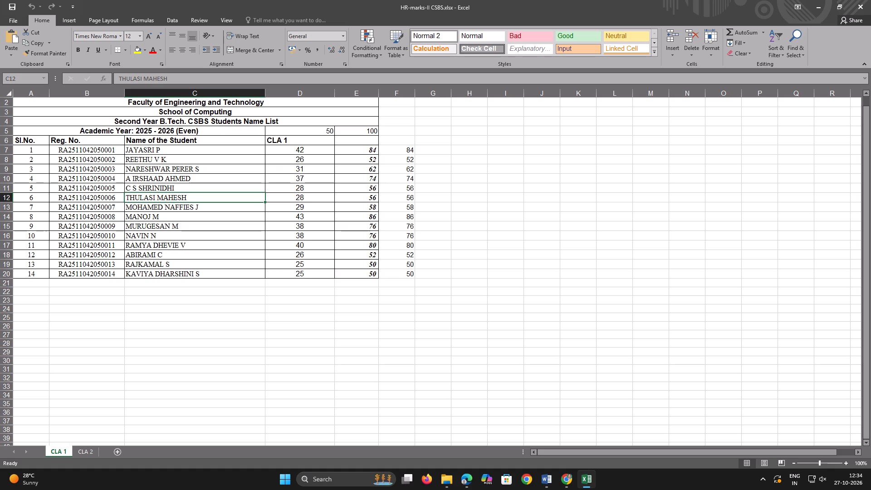
# Open the II CSBS CLA 1- Result Analysis.xlsx workbook from the CLA-1 Result-Analysis folder.
pyautogui.click(446, 479)
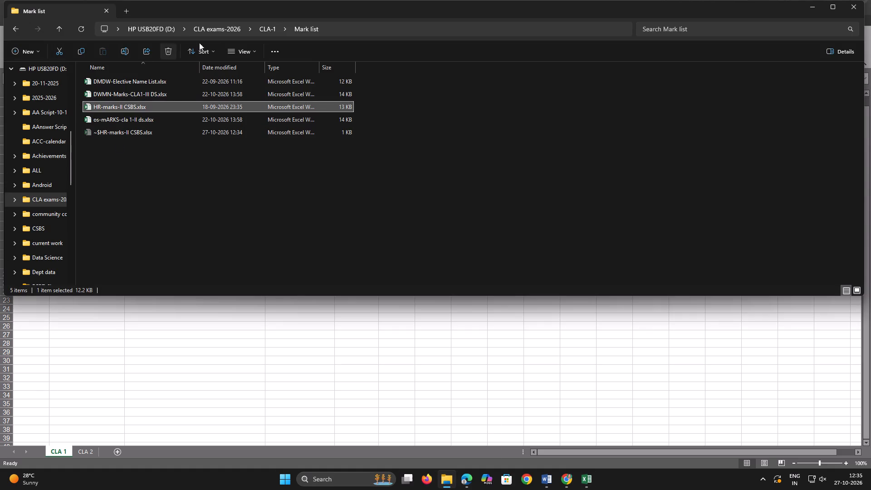
pyautogui.click(268, 29)
pyautogui.doubleClick(130, 124)
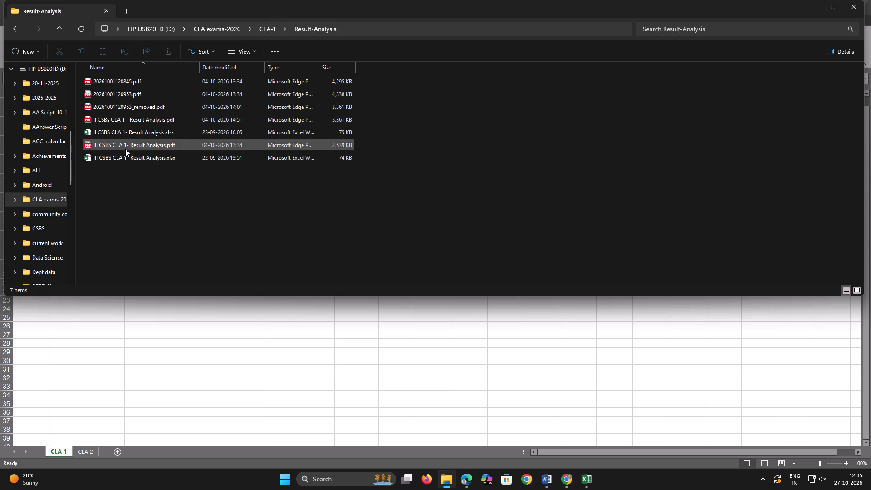
pyautogui.doubleClick(134, 132)
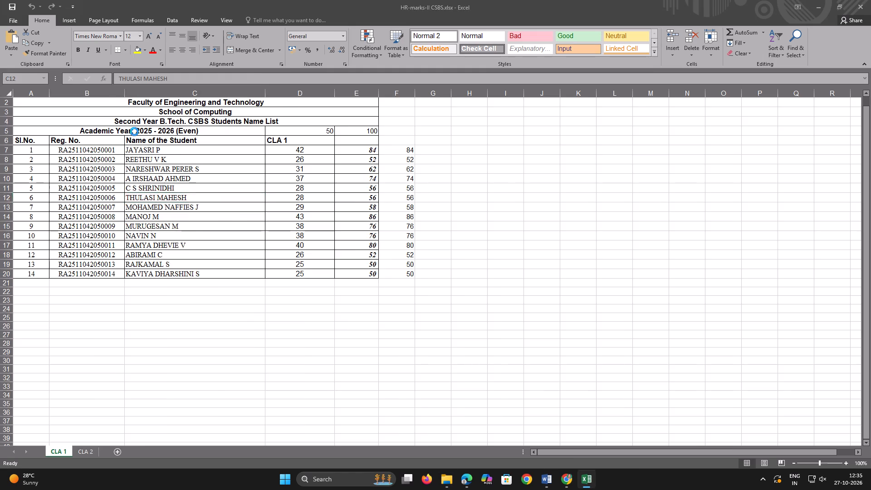
# Examine the CLA-1 subject marks, pass and failure figures, marks distribution and toppers in the II CSBS result analysis sheet.
pyautogui.moveTo(865, 102); pyautogui.dragTo(865, 112)
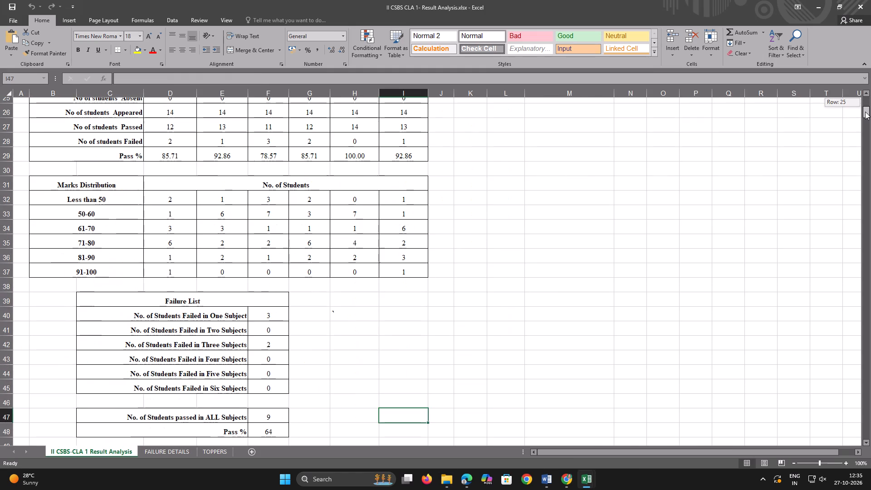
pyautogui.moveTo(865, 112); pyautogui.dragTo(865, 117)
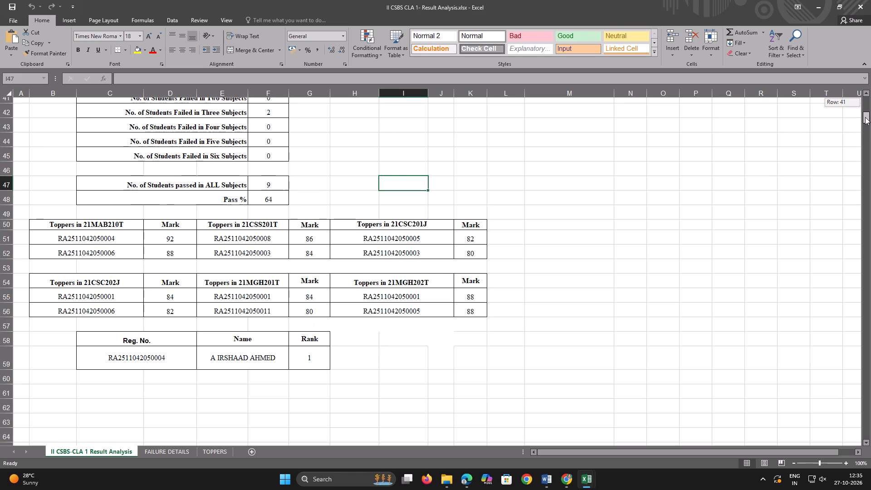
pyautogui.moveTo(865, 117); pyautogui.dragTo(866, 108)
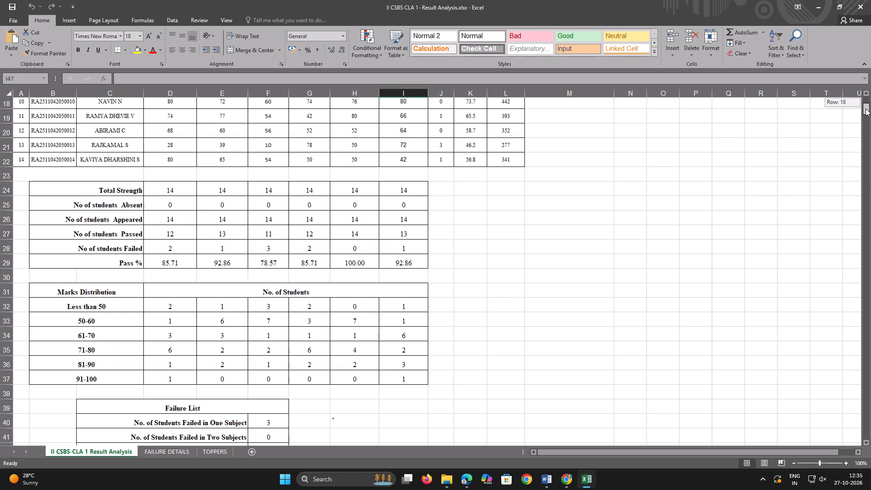
pyautogui.moveTo(866, 108); pyautogui.dragTo(867, 100)
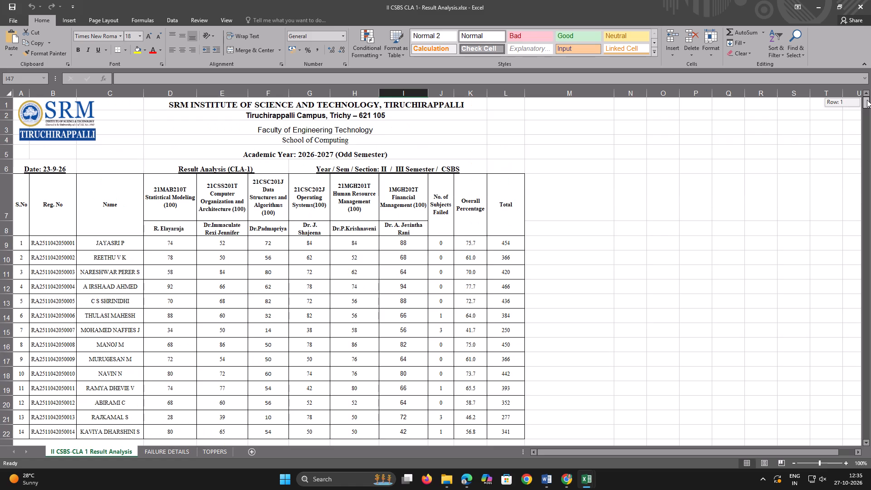
pyautogui.moveTo(867, 100); pyautogui.dragTo(865, 117)
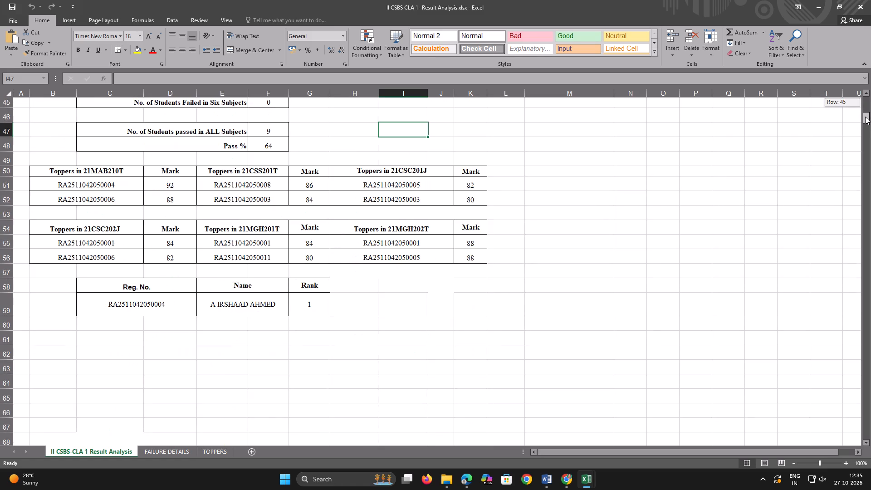
pyautogui.moveTo(865, 117); pyautogui.dragTo(866, 110)
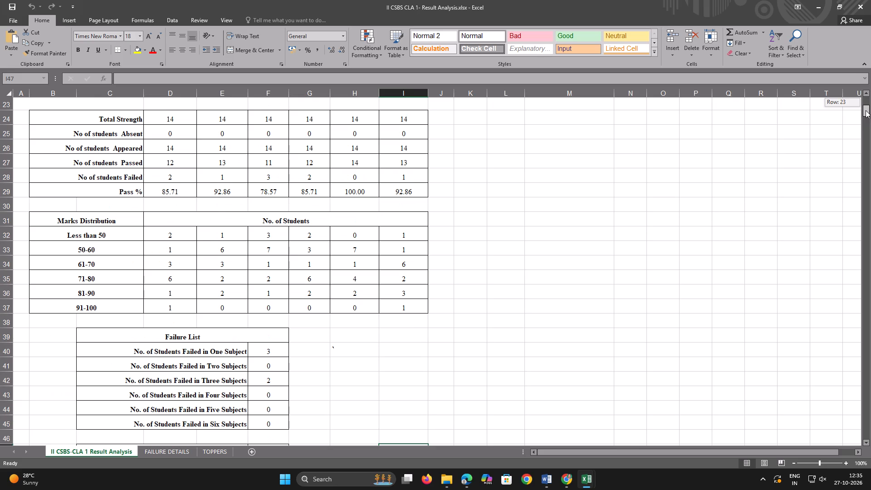
pyautogui.moveTo(866, 110); pyautogui.dragTo(866, 87)
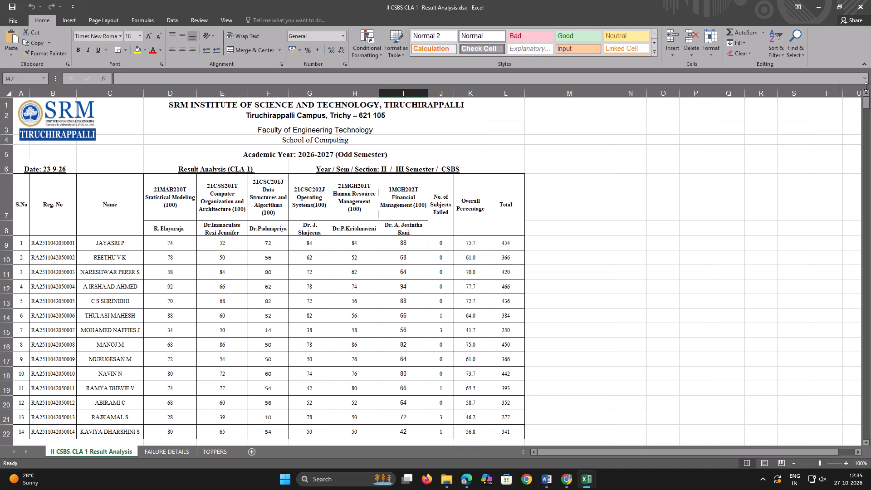
# Close the II CSBS CLA 1- Result Analysis and HR-marks-II CSBS workbooks.
pyautogui.click(819, 7)
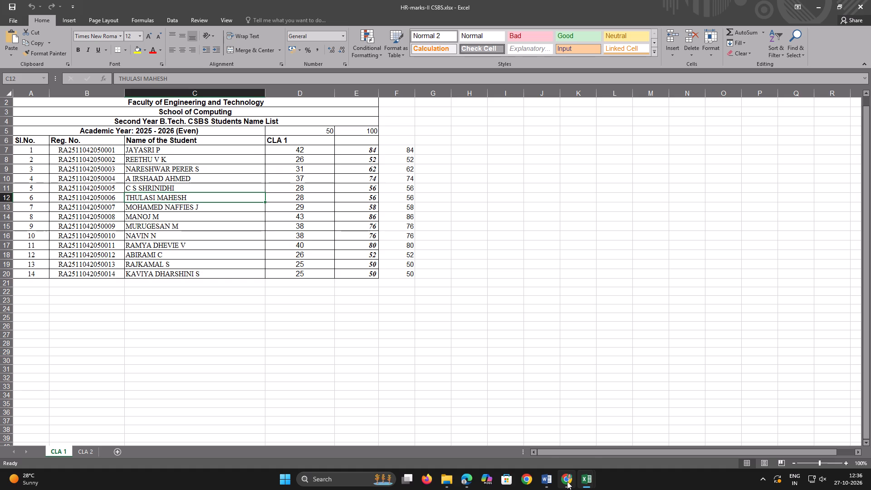
pyautogui.click(591, 475)
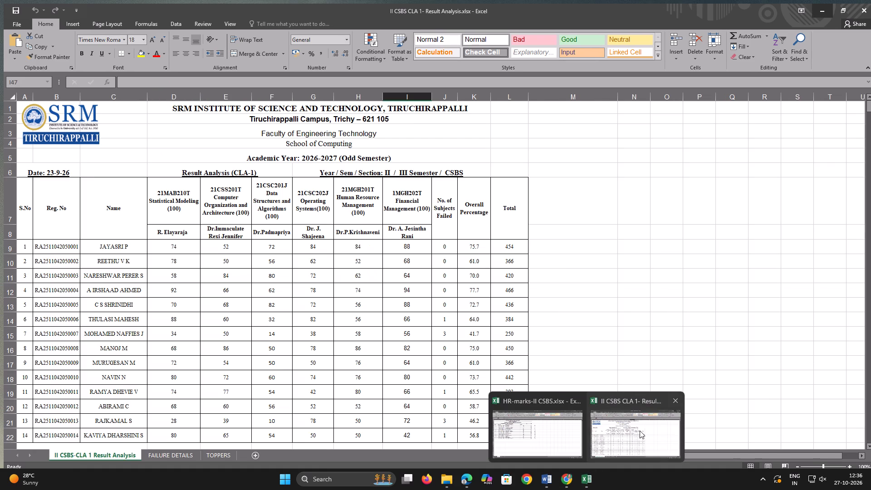
pyautogui.click(640, 431)
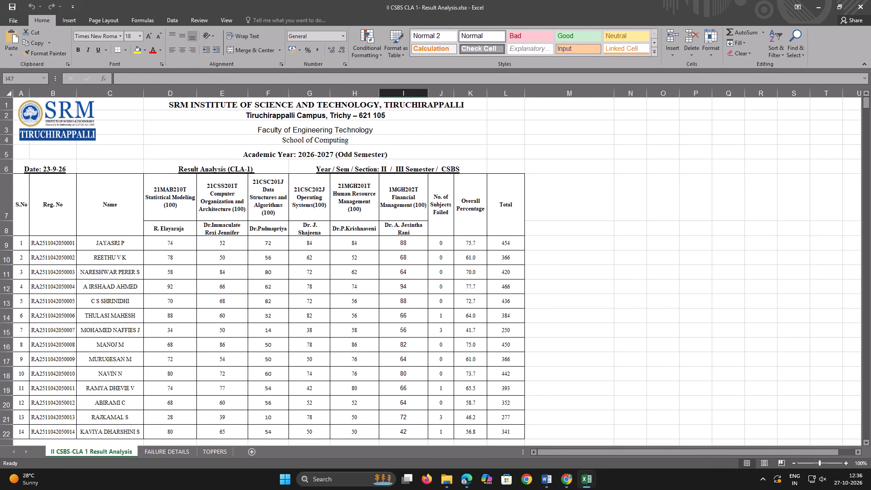
pyautogui.click(583, 480)
pyautogui.click(639, 437)
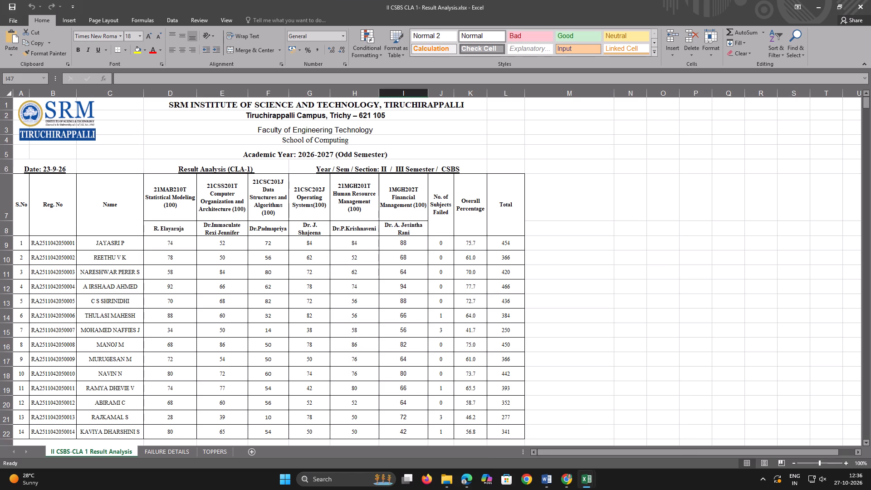
pyautogui.click(860, 3)
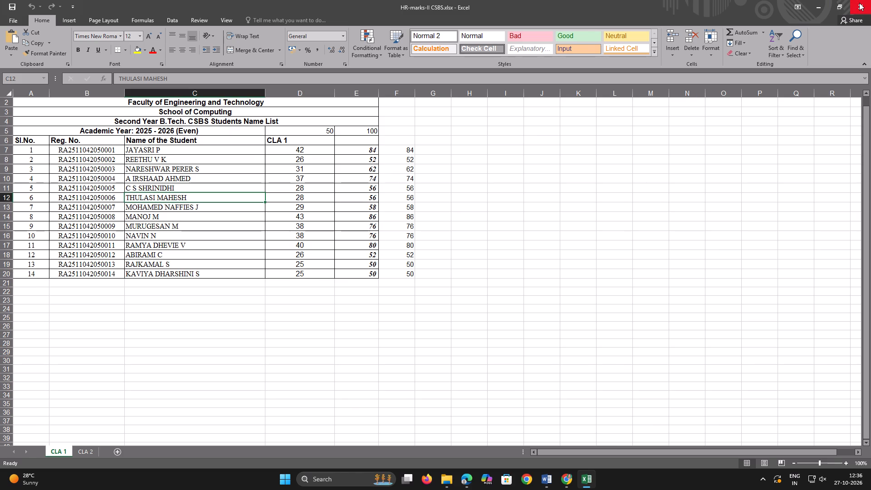
pyautogui.click(859, 3)
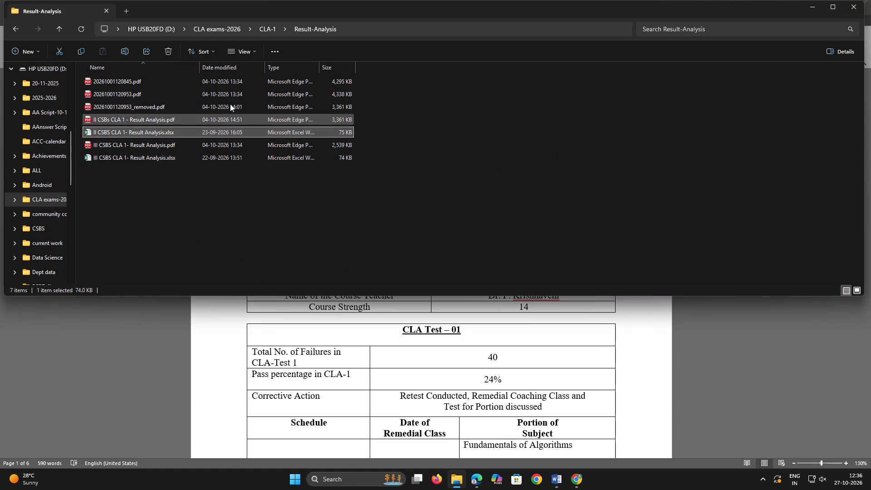
# Open the Ds slow learners-for DAA.docx report from the slow learners folder inside the CSBS folder on drive D.
pyautogui.click(158, 29)
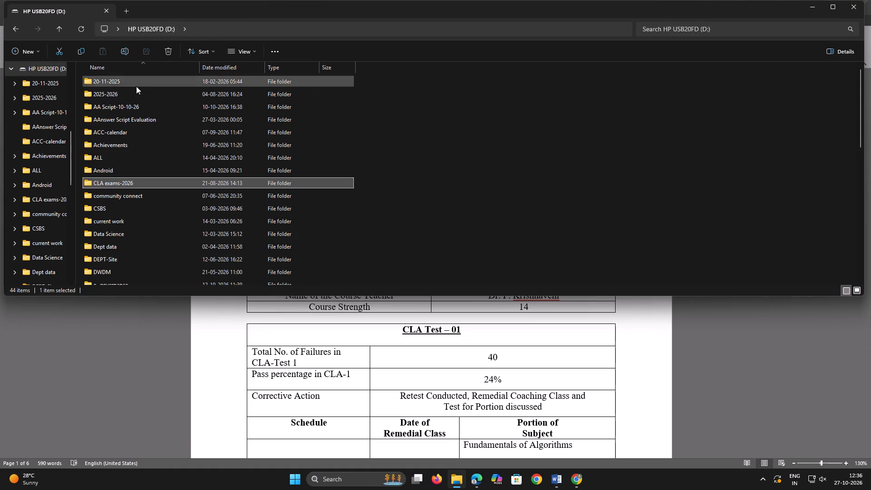
pyautogui.doubleClick(105, 209)
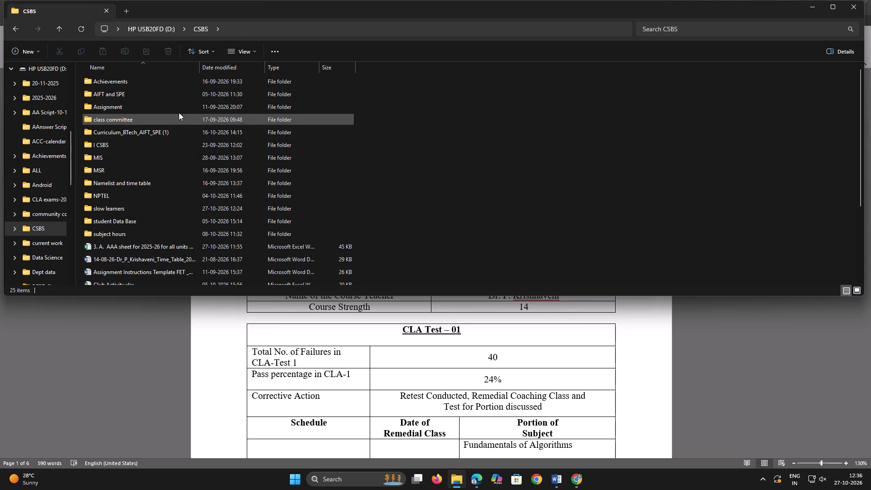
pyautogui.doubleClick(156, 210)
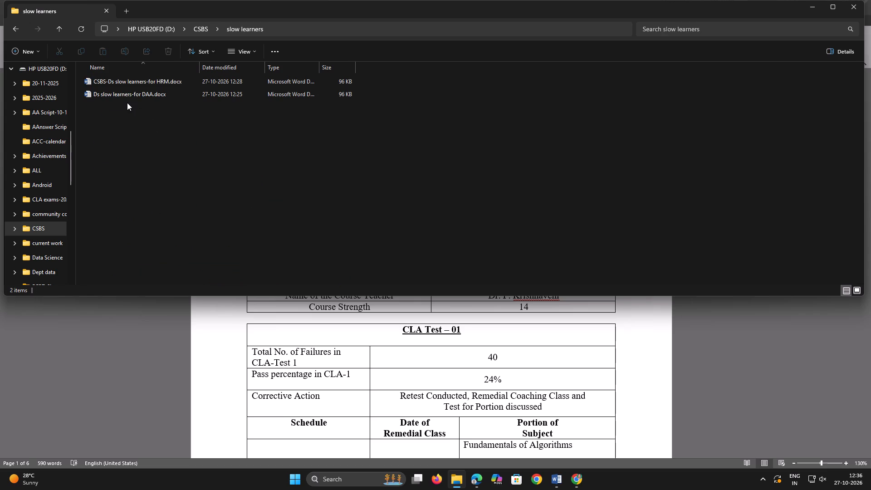
pyautogui.doubleClick(141, 94)
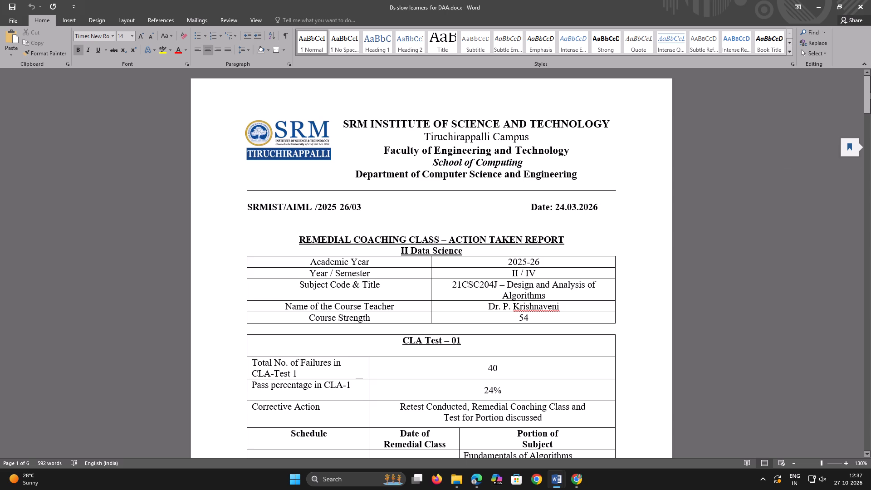
# Clear the marks from the Signature column for students 1 to 40 in the II CSE - DS CLA1 attendance table.
pyautogui.moveTo(870, 92); pyautogui.dragTo(867, 112)
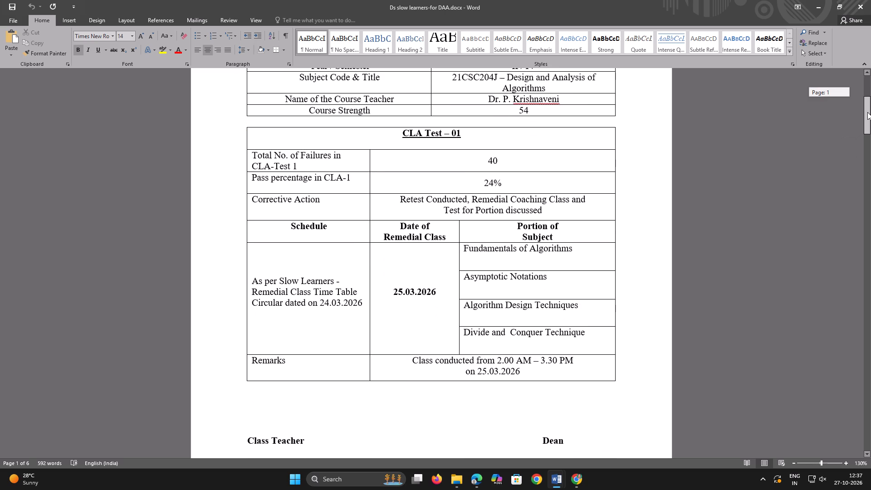
pyautogui.moveTo(867, 112); pyautogui.dragTo(870, 142)
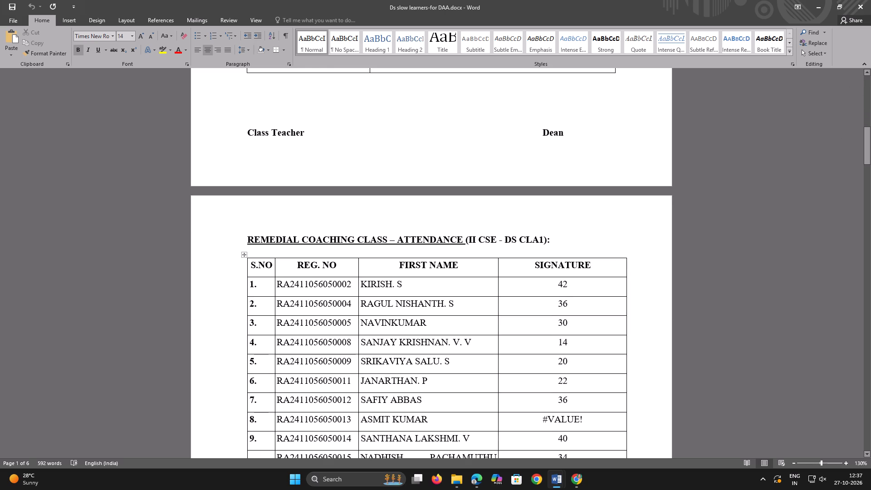
pyautogui.moveTo(558, 287); pyautogui.dragTo(578, 441)
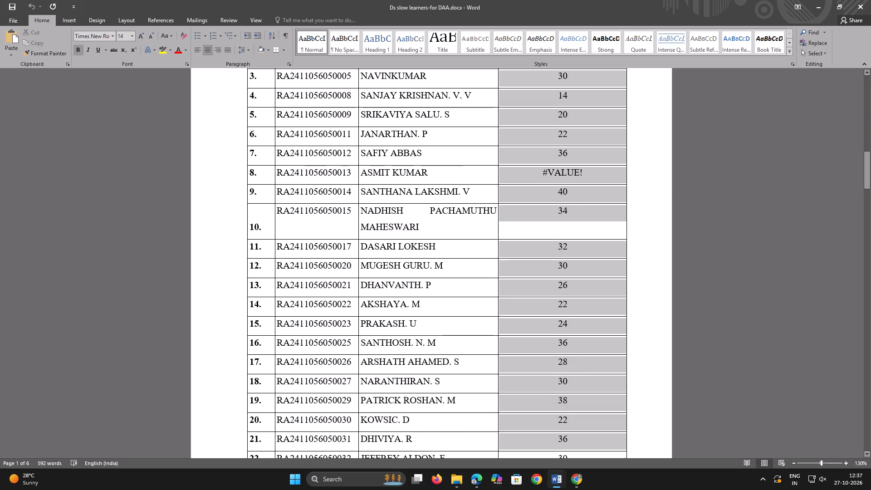
pyautogui.moveTo(578, 441); pyautogui.dragTo(569, 384)
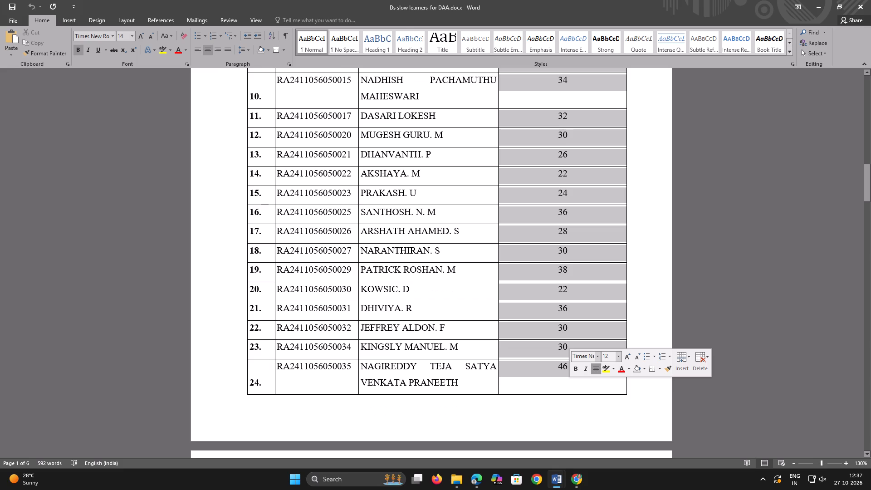
pyautogui.press('Delete')
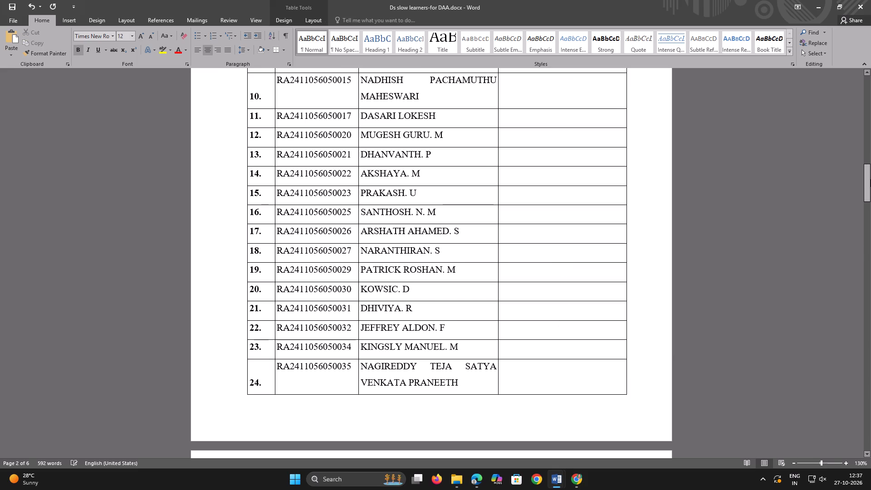
pyautogui.moveTo(869, 187); pyautogui.dragTo(867, 216)
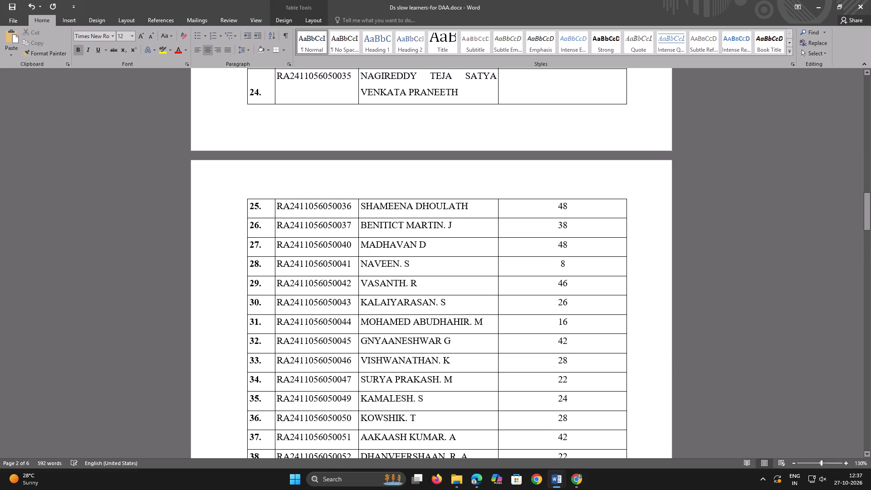
pyautogui.moveTo(550, 206); pyautogui.dragTo(573, 410)
pyautogui.press('Delete')
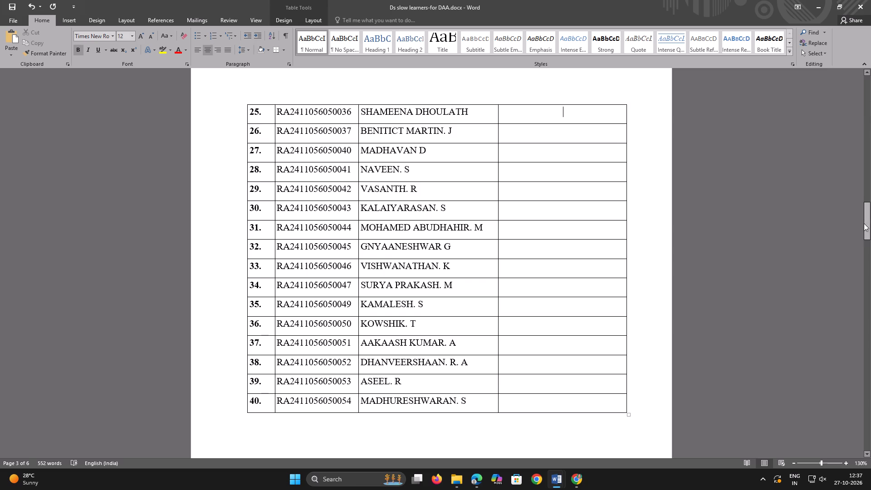
# Review the DAA report's action taken page, the CLA1 attendance table and the start of the CLA2 attendance table.
pyautogui.moveTo(868, 226); pyautogui.dragTo(868, 267)
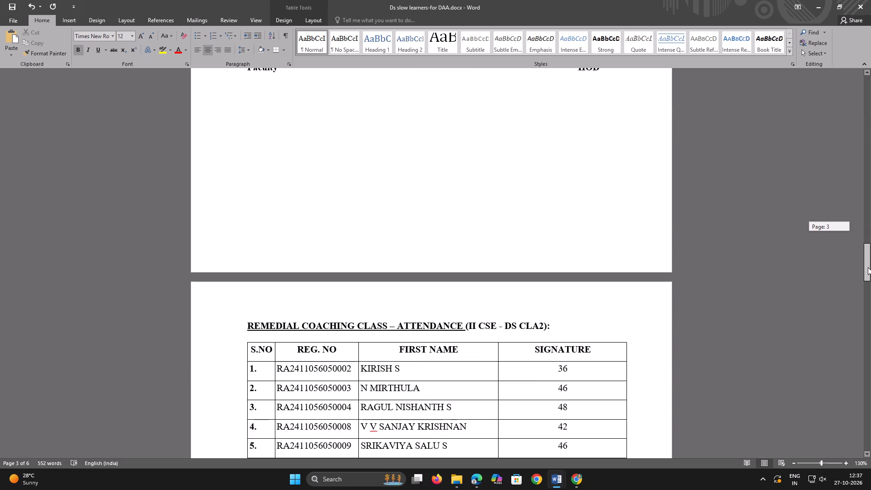
pyautogui.moveTo(868, 267); pyautogui.dragTo(868, 249)
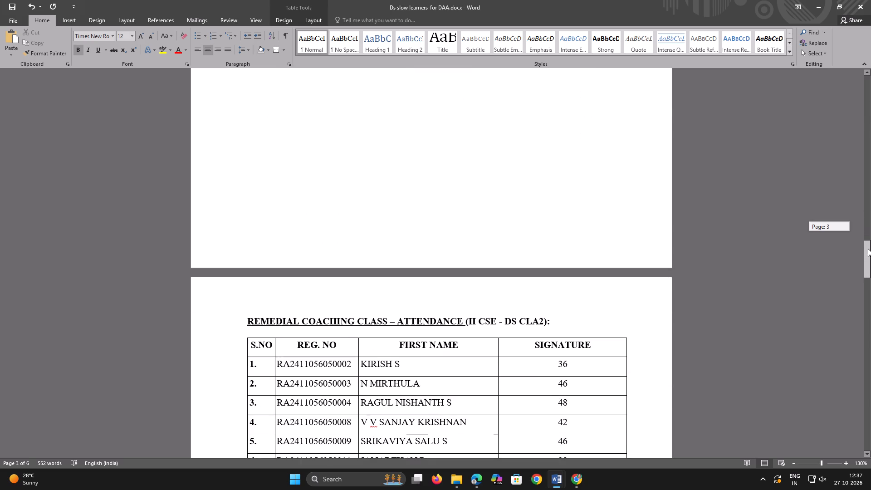
pyautogui.moveTo(868, 249); pyautogui.dragTo(870, 130)
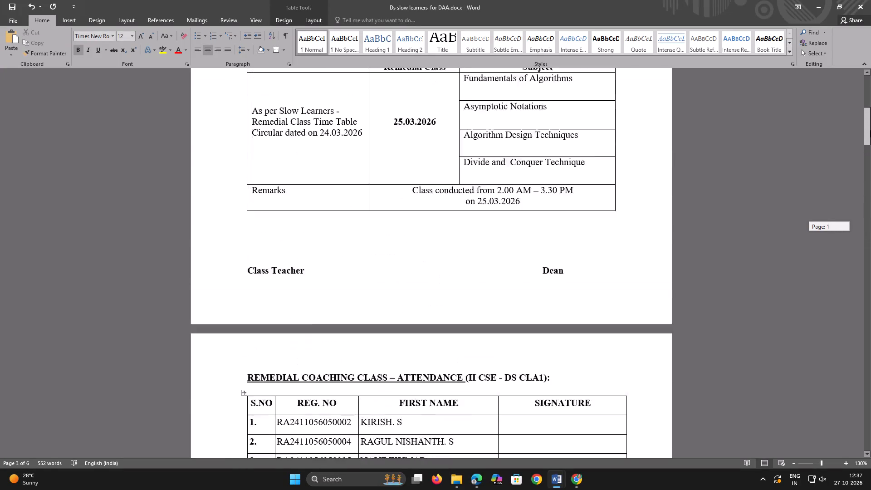
pyautogui.moveTo(870, 130); pyautogui.dragTo(870, 113)
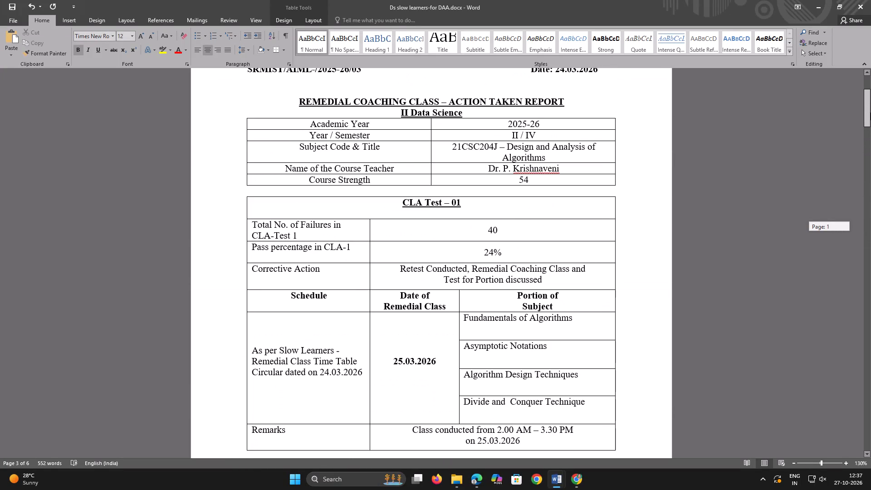
pyautogui.moveTo(870, 113); pyautogui.dragTo(870, 130)
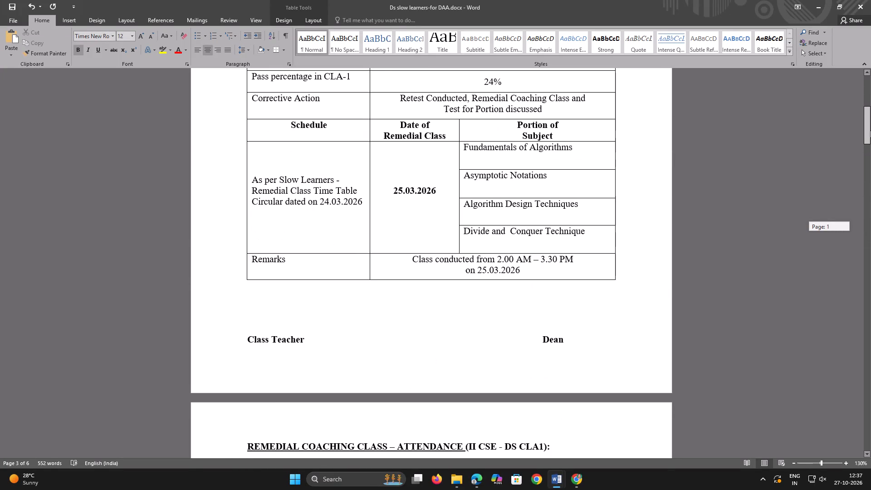
pyautogui.moveTo(870, 130); pyautogui.dragTo(870, 214)
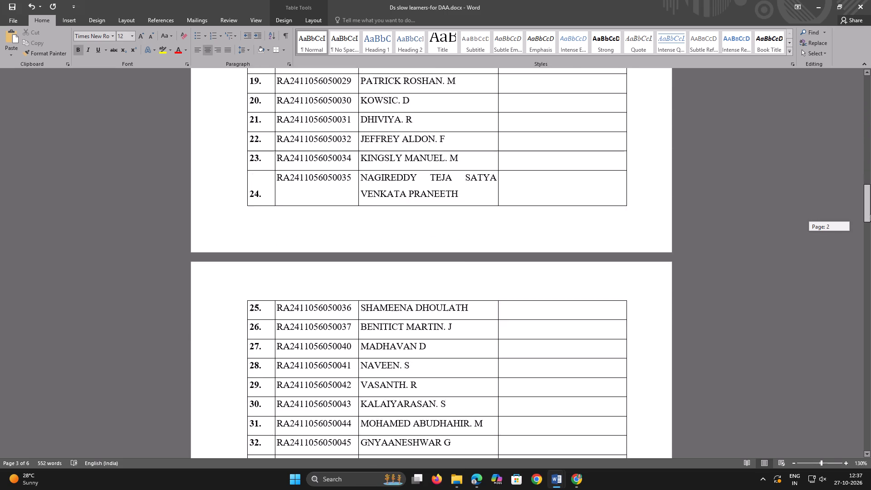
pyautogui.moveTo(870, 214); pyautogui.dragTo(868, 269)
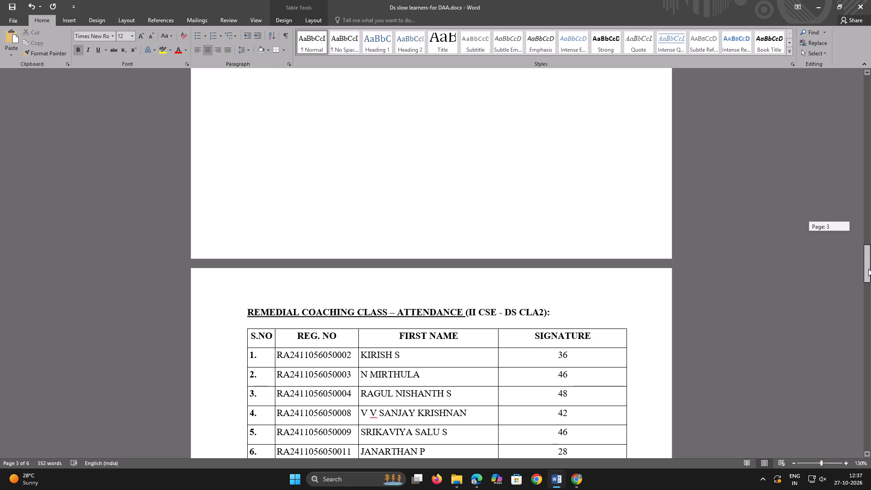
pyautogui.moveTo(868, 269); pyautogui.dragTo(870, 240)
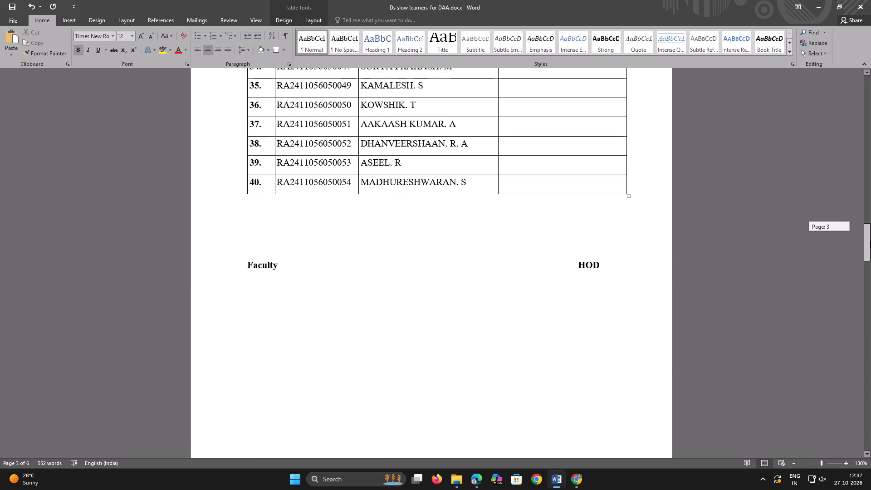
pyautogui.moveTo(870, 240); pyautogui.dragTo(870, 143)
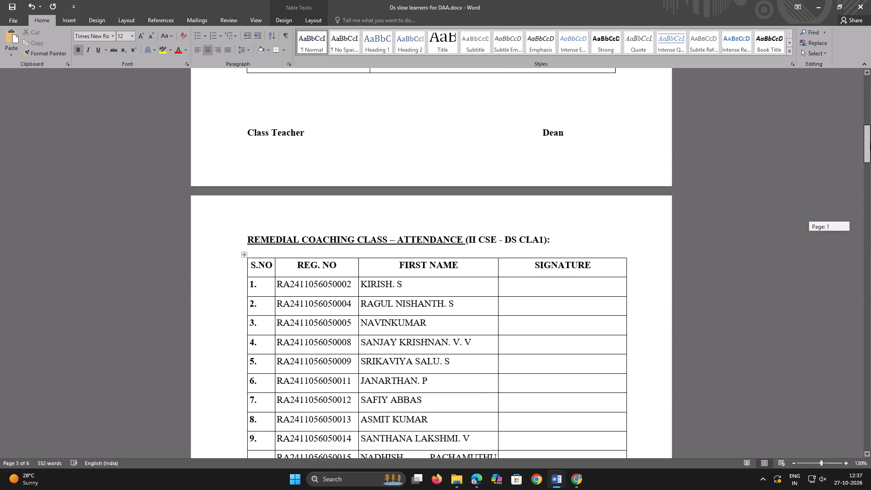
pyautogui.moveTo(870, 143); pyautogui.dragTo(870, 110)
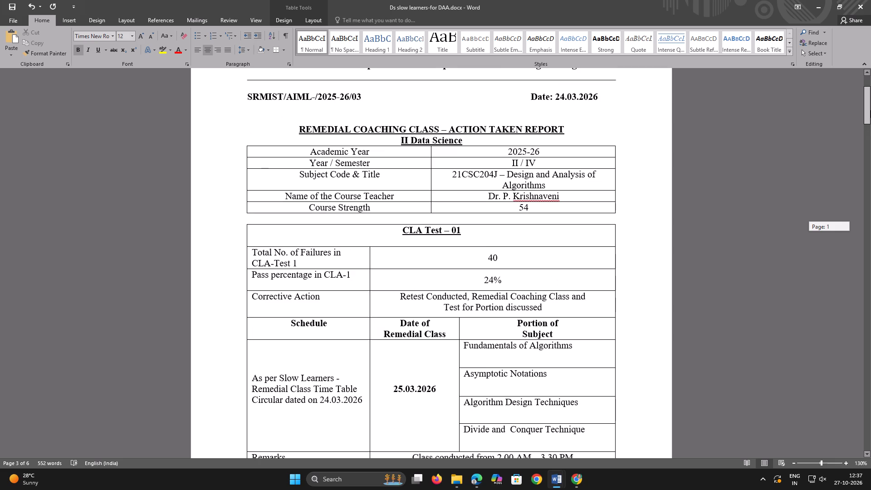
# Copy the whole action taken report page, from letterhead to signature line, and paste it before the II CSE - DS CLA2 attendance page.
pyautogui.moveTo(870, 110); pyautogui.dragTo(870, 98)
pyautogui.moveTo(339, 97); pyautogui.dragTo(418, 470)
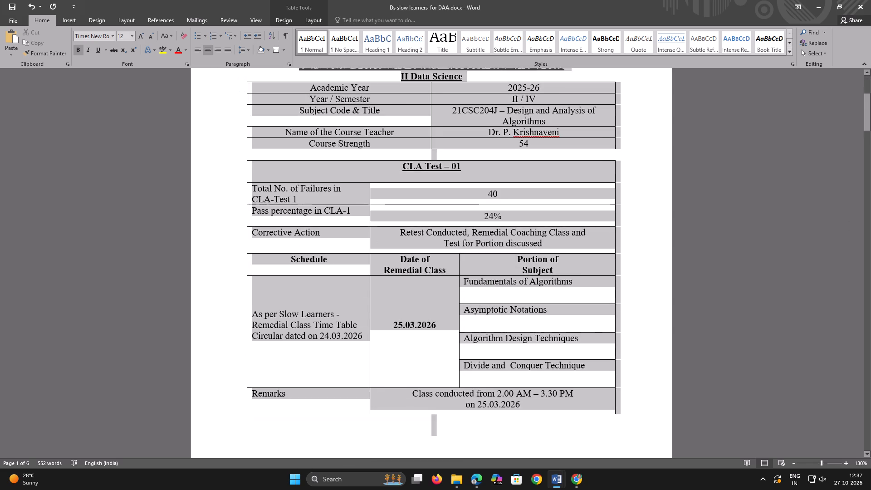
pyautogui.moveTo(418, 470); pyautogui.dragTo(654, 405)
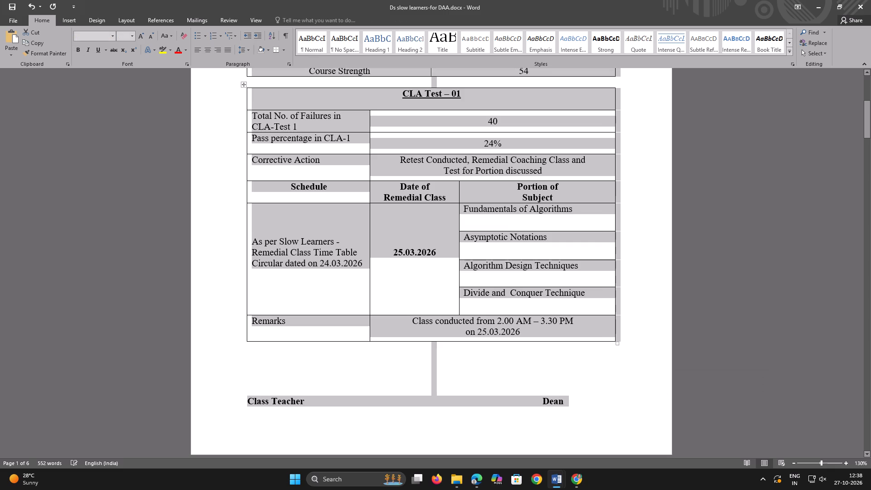
pyautogui.rightClick(396, 280)
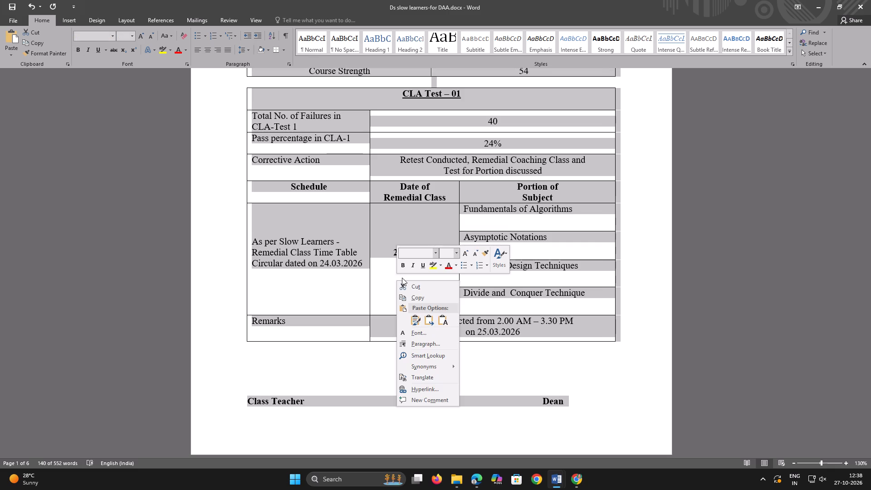
pyautogui.click(424, 299)
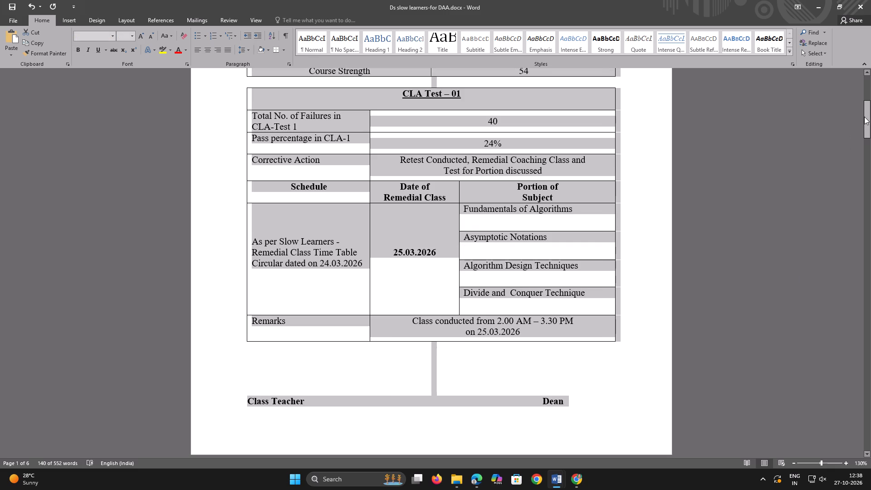
pyautogui.moveTo(865, 115); pyautogui.dragTo(862, 153)
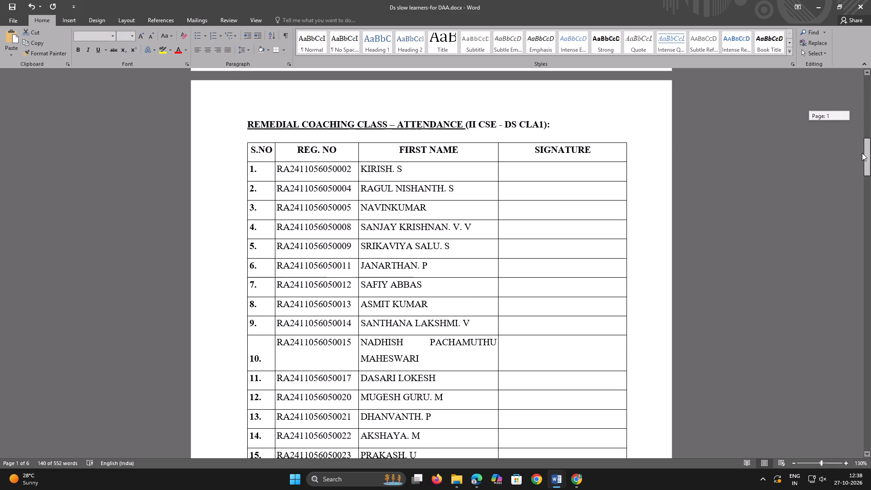
pyautogui.moveTo(862, 153); pyautogui.dragTo(862, 233)
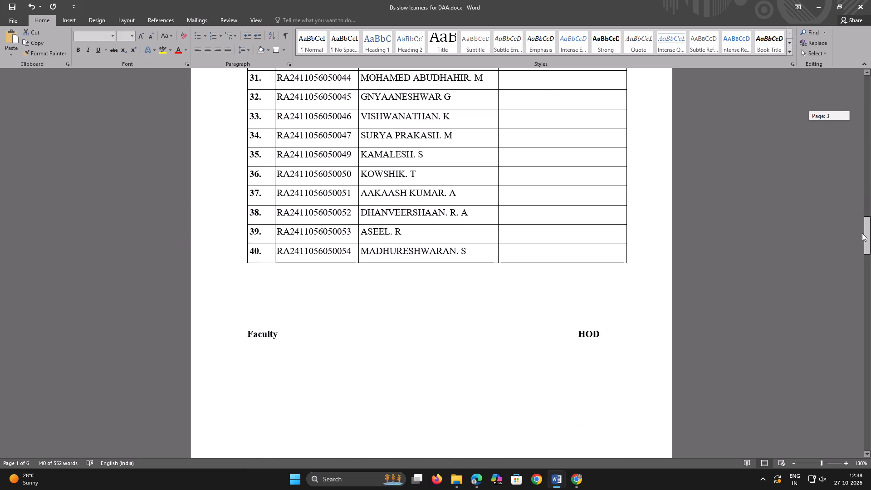
pyautogui.moveTo(862, 233); pyautogui.dragTo(862, 262)
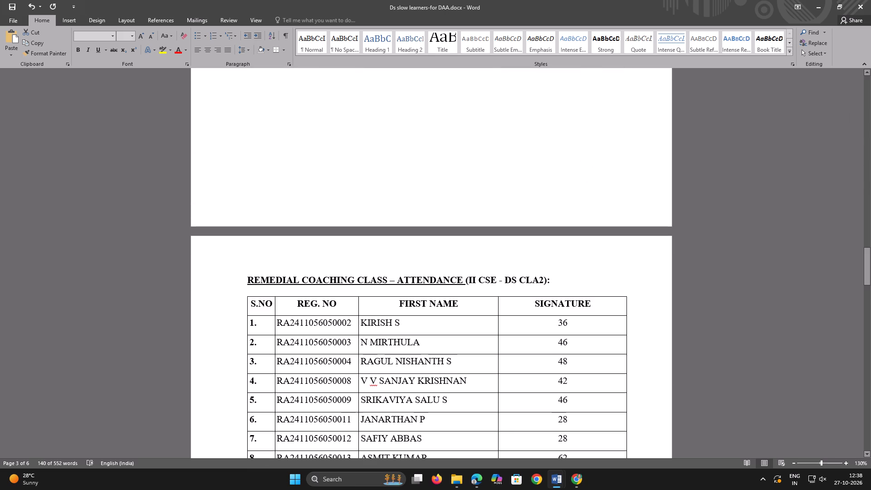
pyautogui.click(328, 265)
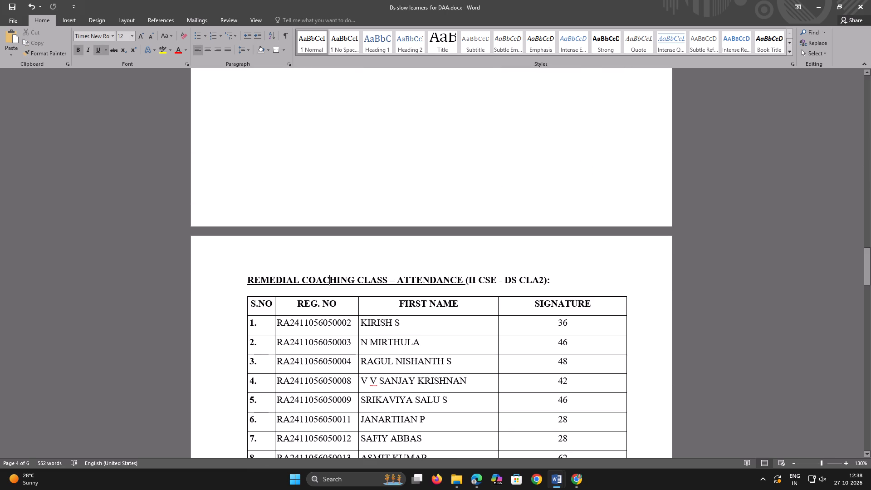
pyautogui.click(293, 262)
pyautogui.click(326, 181)
pyautogui.hotkey('ctrl', 'v')
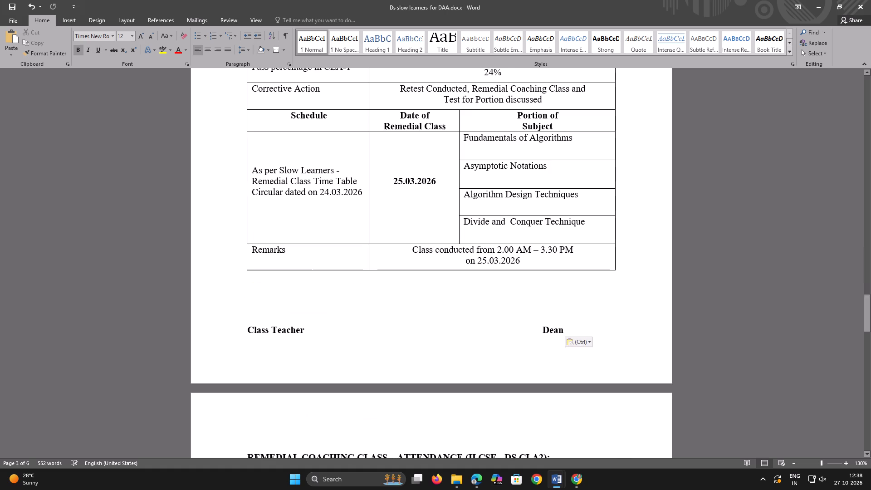
# Change the test heading in the pasted action taken report to CLA Test – 02.
pyautogui.moveTo(867, 283); pyautogui.dragTo(869, 279)
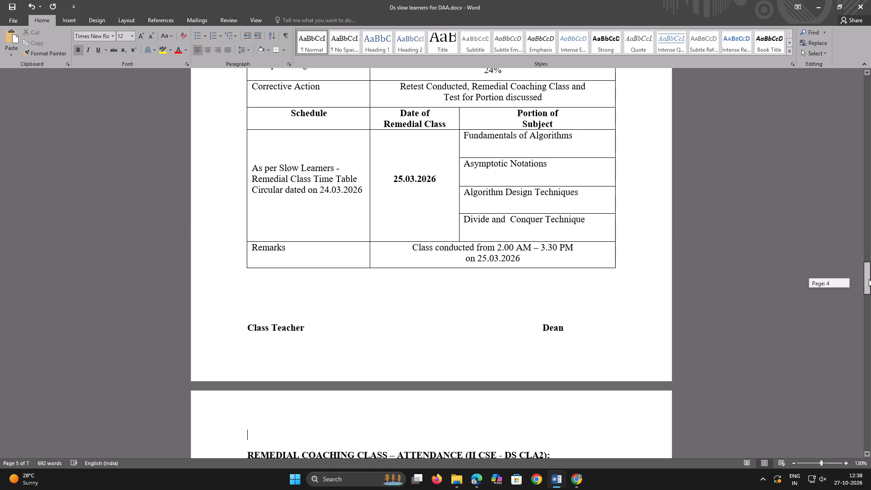
pyautogui.moveTo(869, 279); pyautogui.dragTo(870, 208)
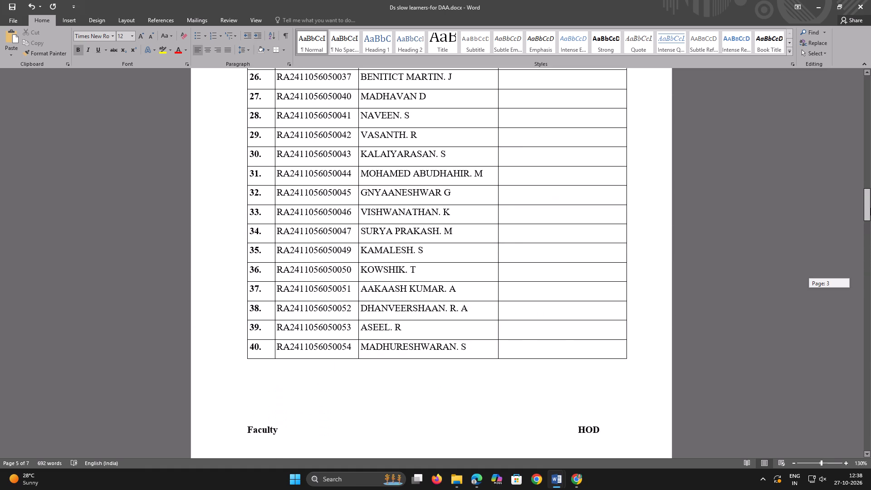
pyautogui.moveTo(870, 208); pyautogui.dragTo(870, 254)
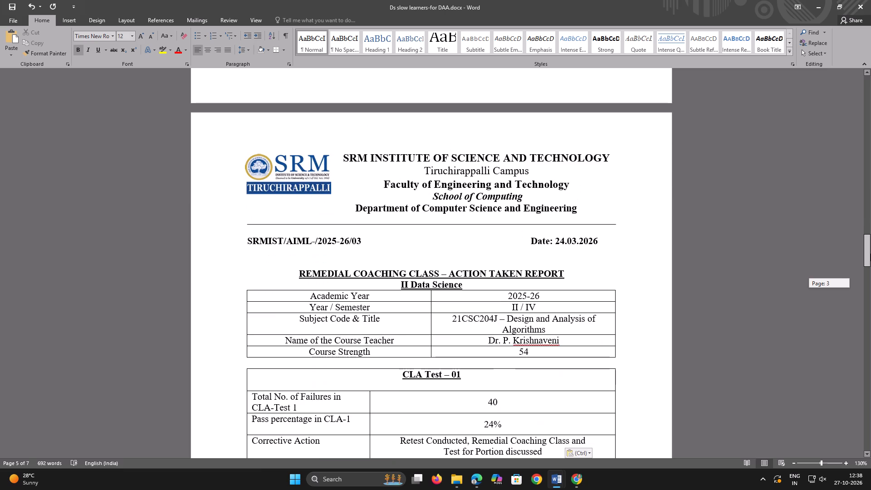
pyautogui.moveTo(870, 254); pyautogui.dragTo(870, 268)
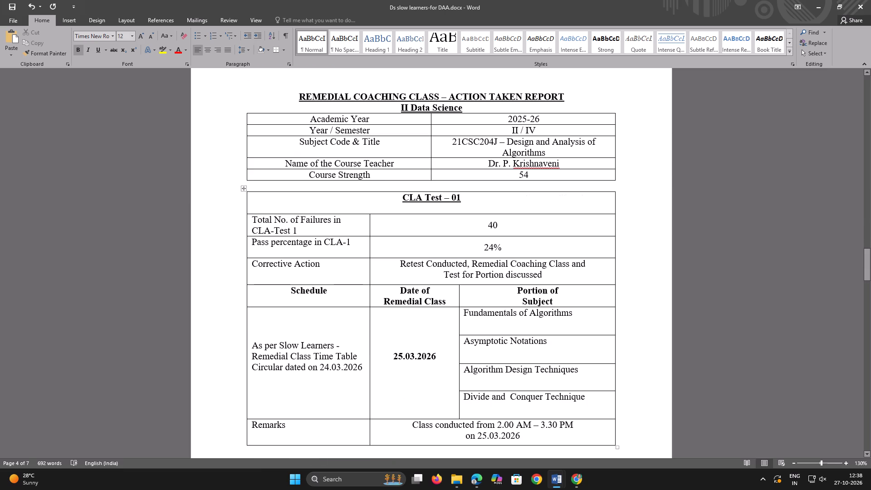
pyautogui.click(463, 199)
pyautogui.press('BackSpace')
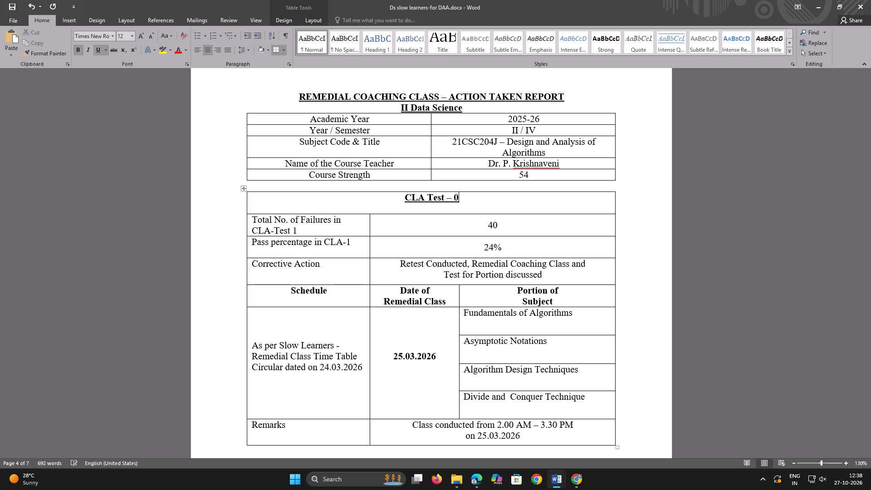
pyautogui.press('2')
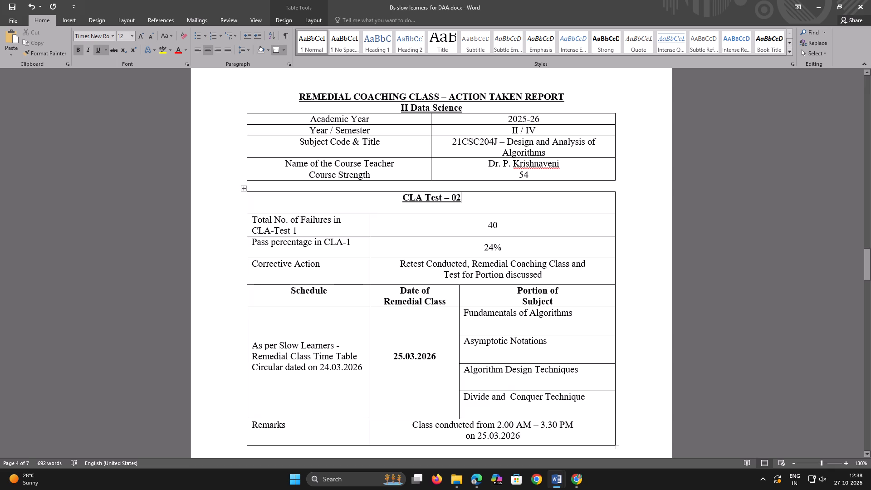
# Delete the empty line above the II CSE - DS CLA2 attendance heading.
pyautogui.moveTo(866, 269); pyautogui.dragTo(865, 288)
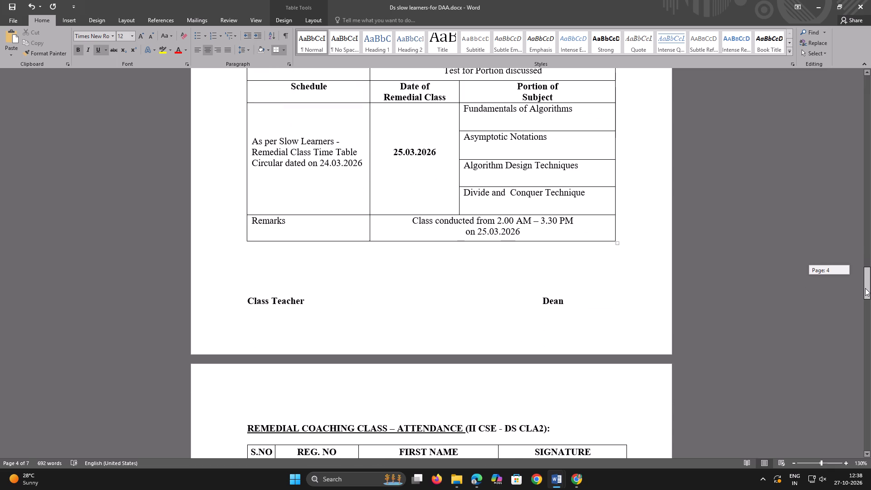
pyautogui.moveTo(865, 288); pyautogui.dragTo(865, 304)
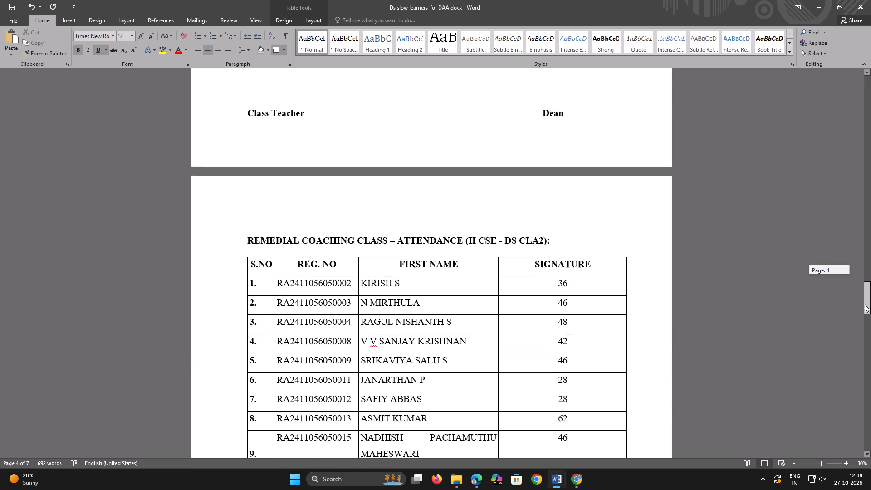
pyautogui.moveTo(865, 304); pyautogui.dragTo(870, 358)
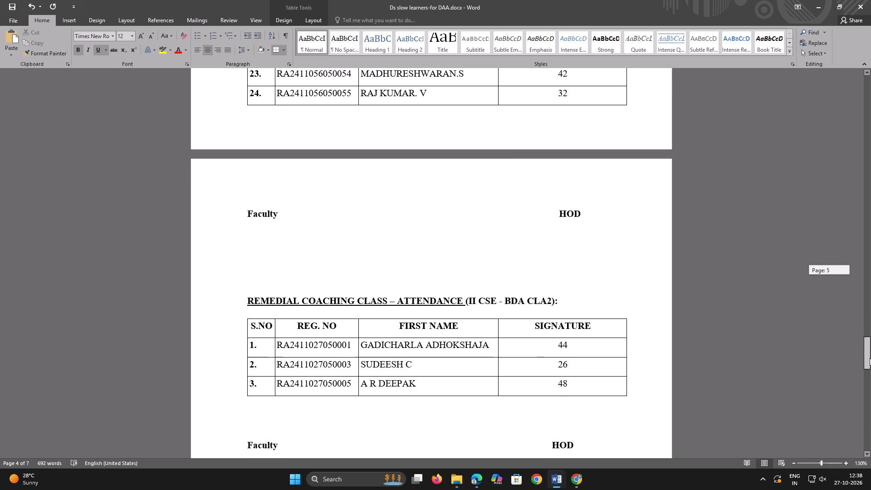
pyautogui.moveTo(870, 358); pyautogui.dragTo(870, 328)
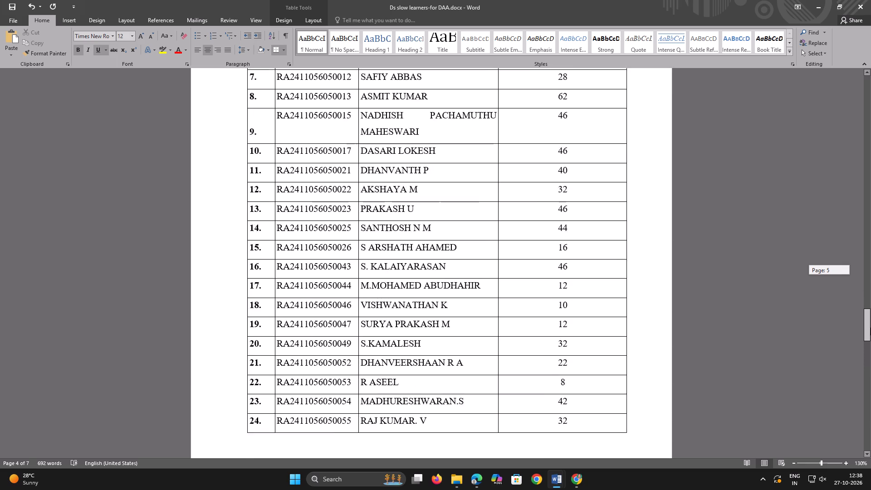
pyautogui.moveTo(870, 328); pyautogui.dragTo(870, 302)
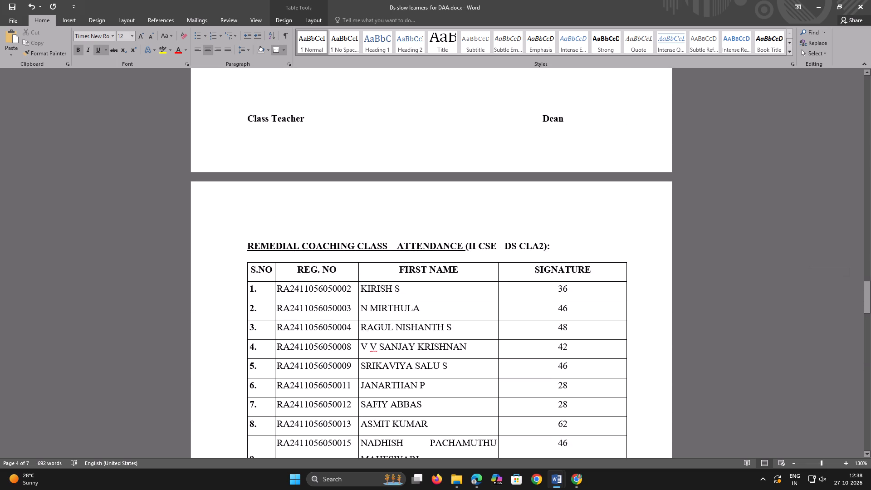
pyautogui.click(378, 213)
pyautogui.press('Delete')
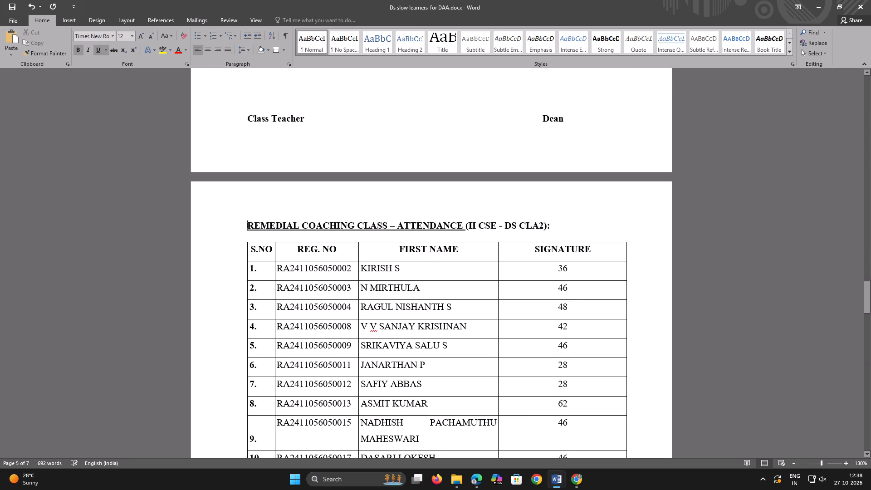
# Review the end of the DS CLA2 attendance table and the II CSE - BDA CLA2 and CLA1 attendance tables.
pyautogui.moveTo(866, 299); pyautogui.dragTo(867, 313)
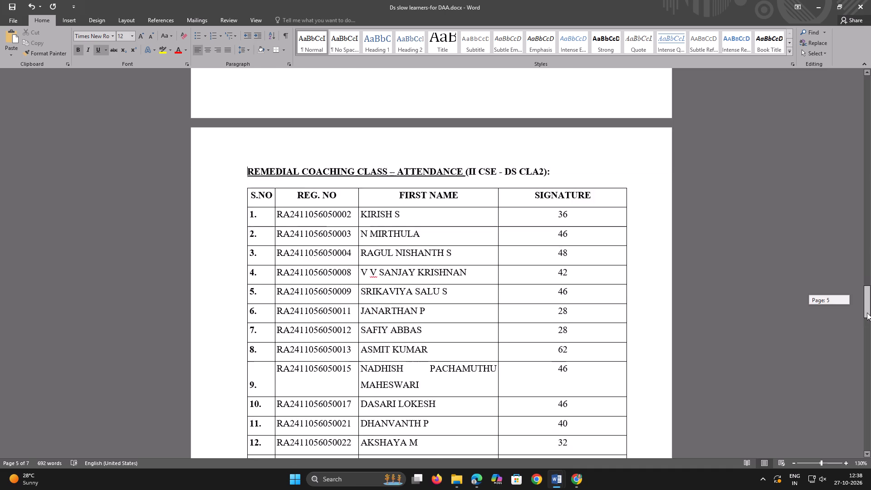
pyautogui.moveTo(867, 313); pyautogui.dragTo(868, 349)
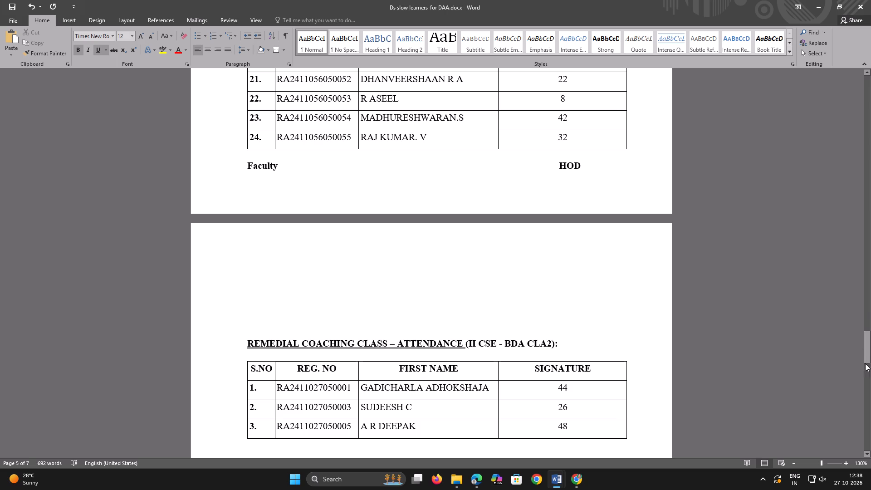
pyautogui.moveTo(868, 354); pyautogui.dragTo(867, 364)
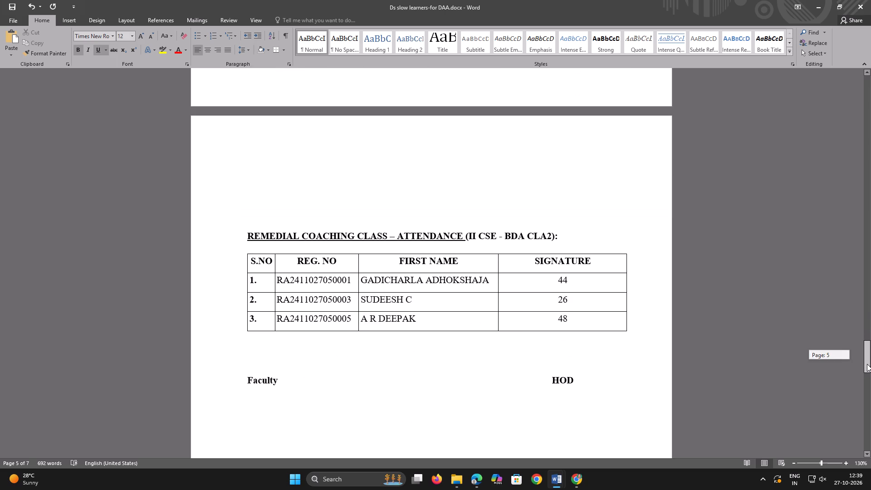
pyautogui.moveTo(867, 364); pyautogui.dragTo(864, 412)
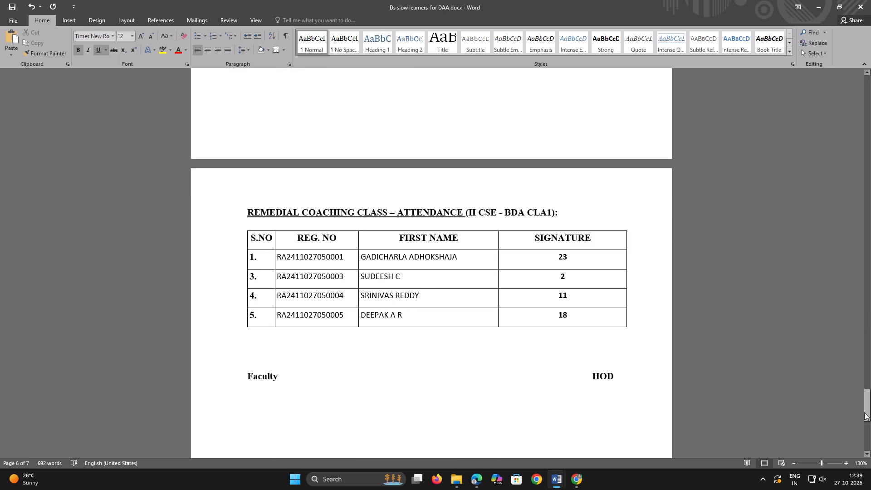
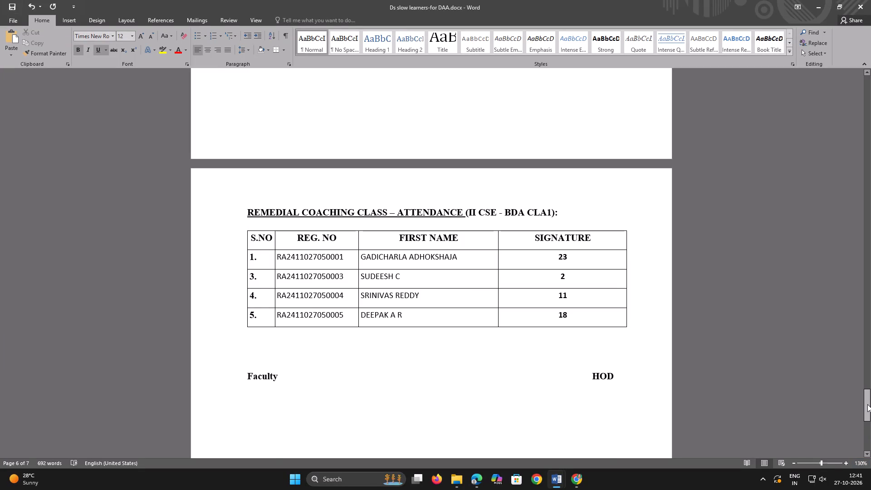
# Look back over the attendance pages and the CLA Test – 02 action taken report.
pyautogui.moveTo(867, 404); pyautogui.dragTo(866, 342)
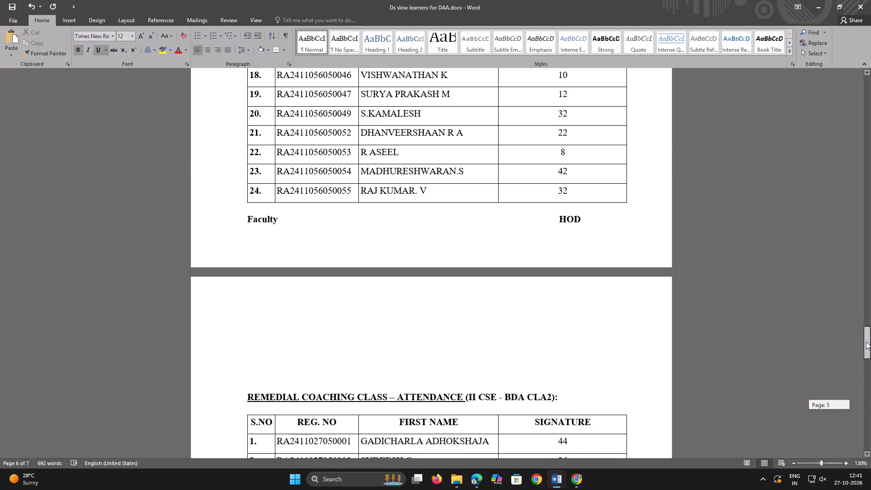
pyautogui.moveTo(866, 342); pyautogui.dragTo(864, 267)
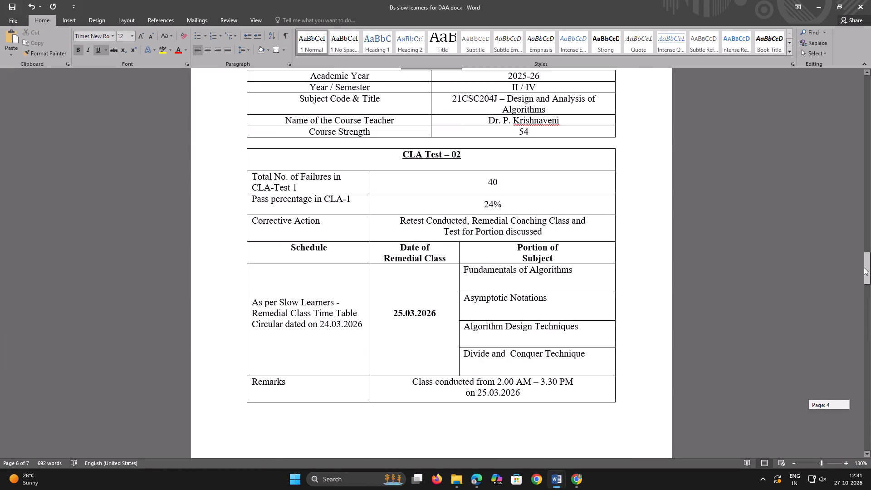
pyautogui.moveTo(864, 267); pyautogui.dragTo(864, 246)
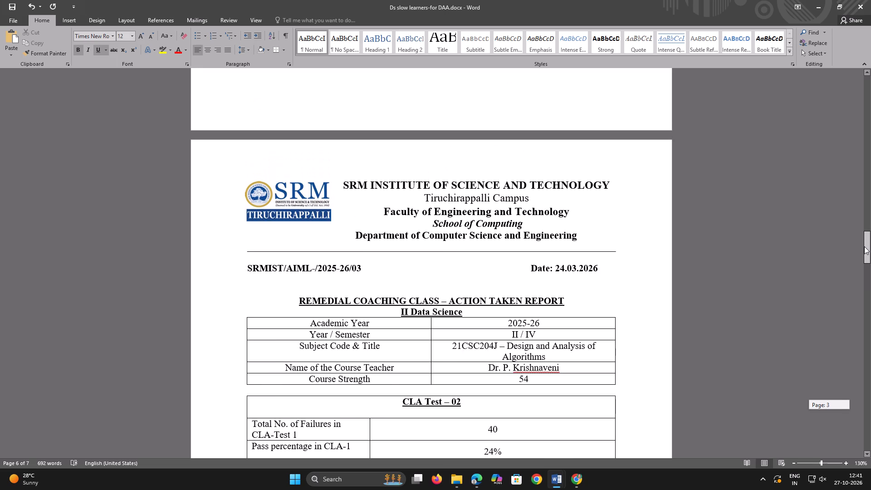
pyautogui.moveTo(864, 246); pyautogui.dragTo(864, 260)
pyautogui.moveTo(864, 260); pyautogui.dragTo(867, 303)
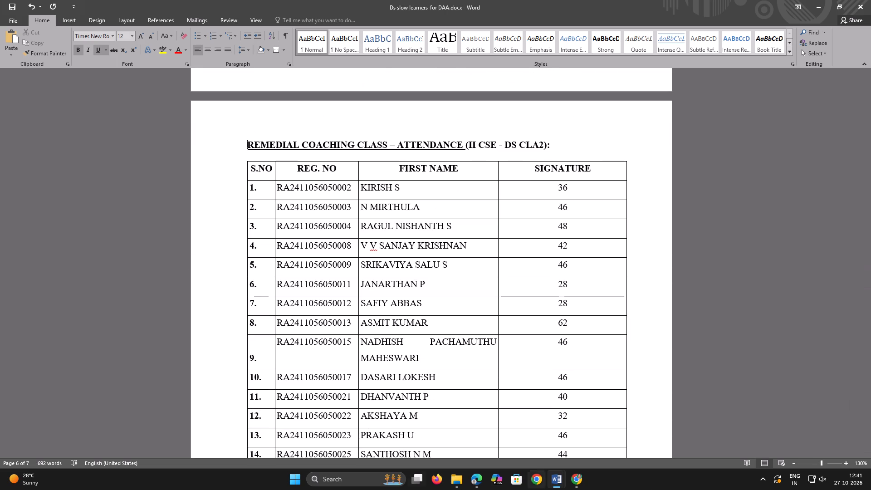
# In File Explorer, open the CLAs and Remedial-class folder inside 2025-2026 and look through its files.
pyautogui.click(453, 480)
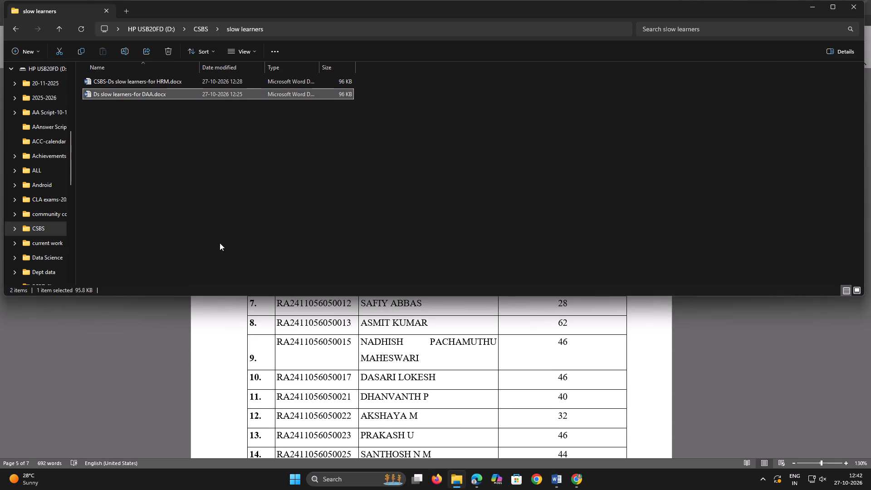
pyautogui.click(168, 29)
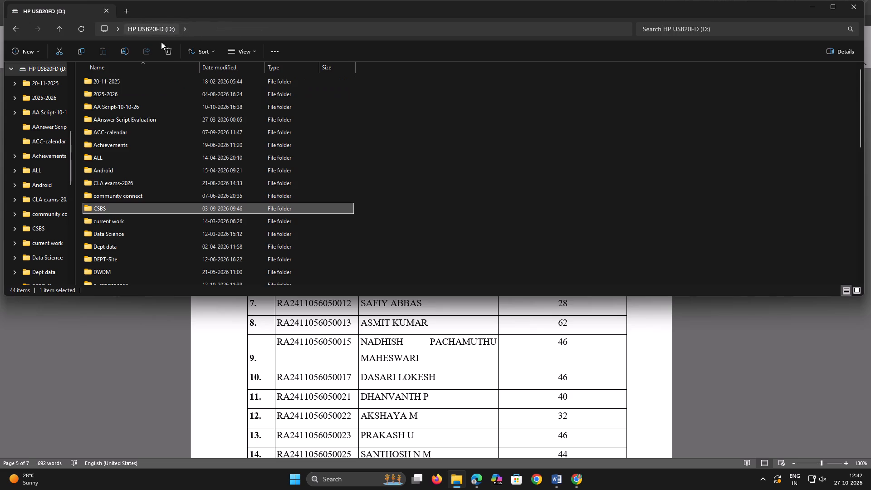
pyautogui.doubleClick(113, 96)
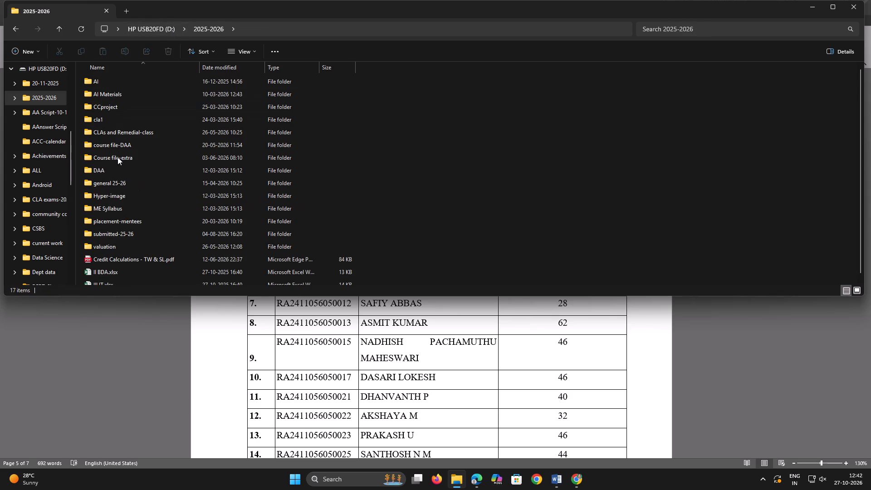
pyautogui.doubleClick(128, 130)
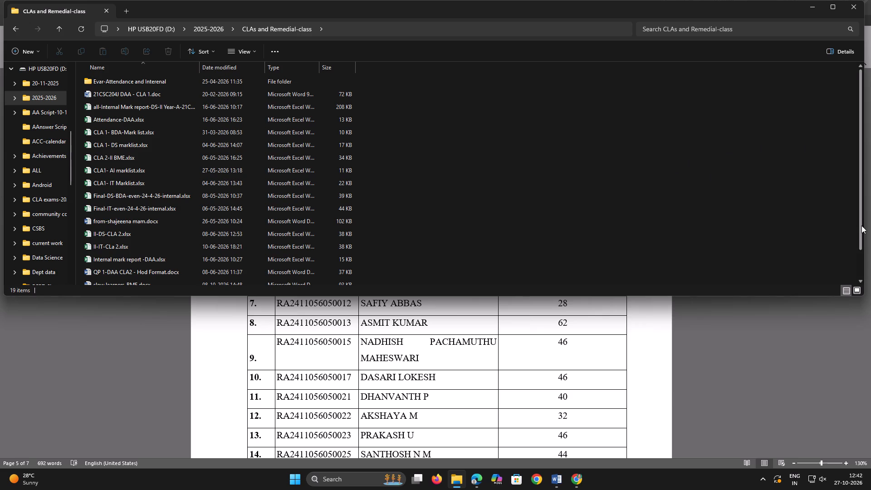
pyautogui.moveTo(861, 225); pyautogui.dragTo(860, 261)
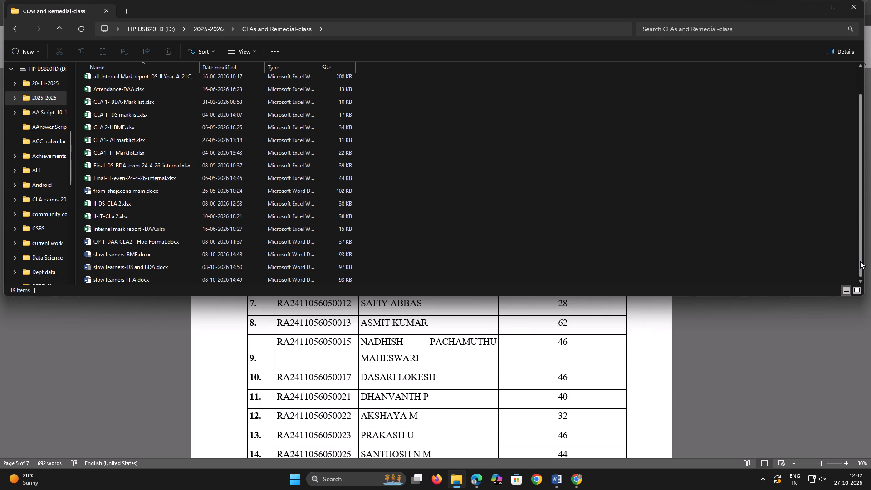
# Switch to Chrome, search for the May 2025 calendar in a new tab and enlarge the first calendar image.
pyautogui.click(580, 479)
pyautogui.click(347, 7)
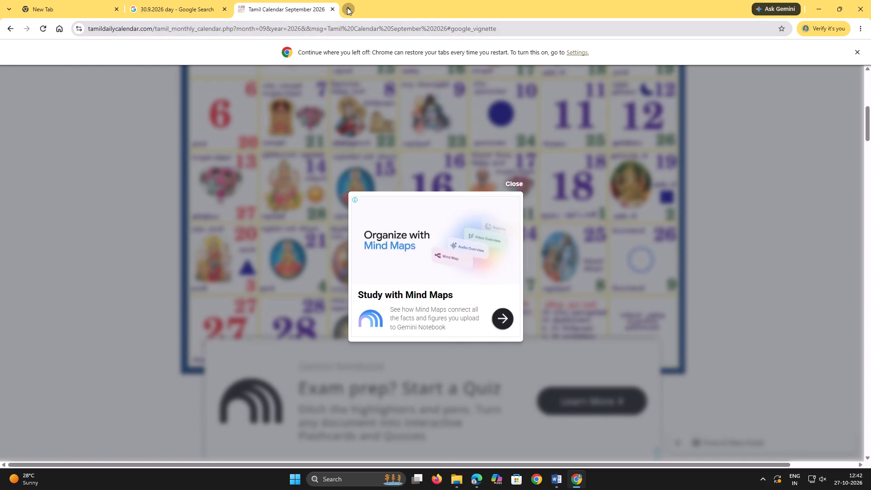
pyautogui.write('m')
pyautogui.press('space')
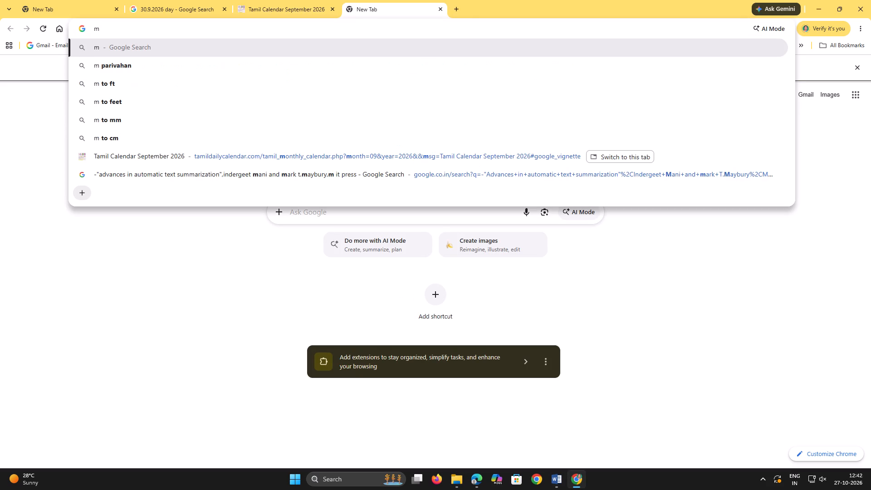
pyautogui.write('ay 2025')
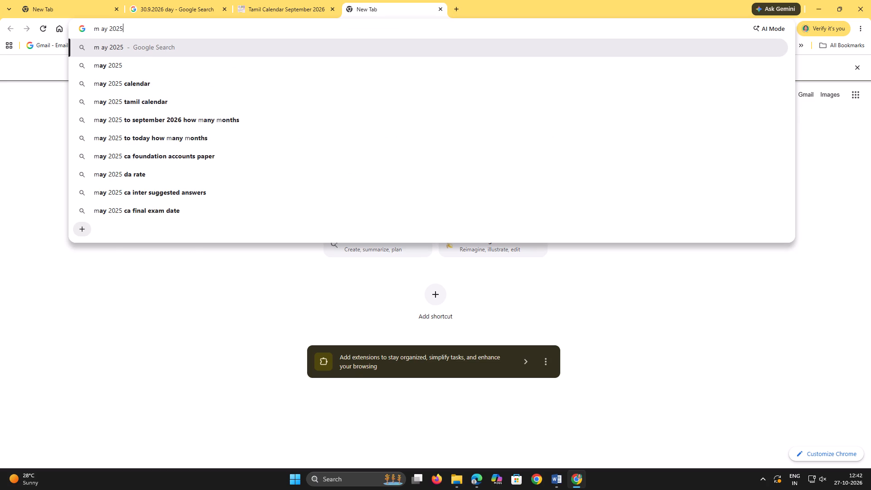
pyautogui.press('space')
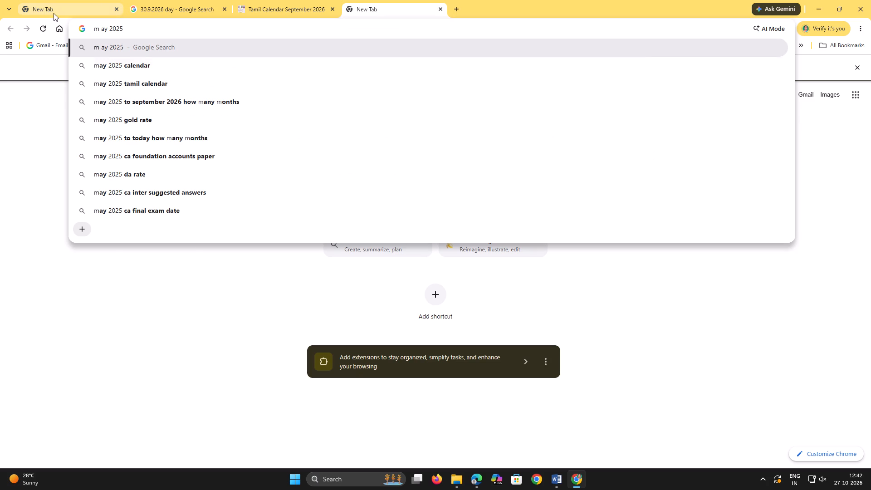
pyautogui.click(133, 72)
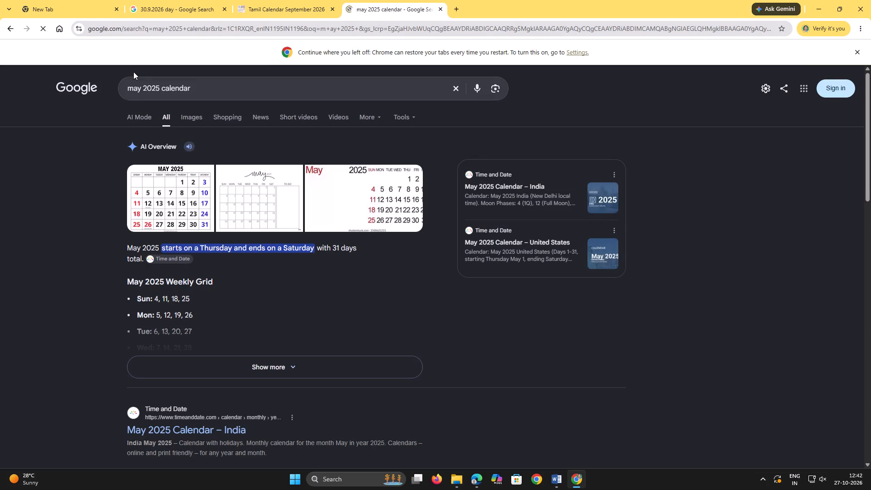
pyautogui.click(181, 208)
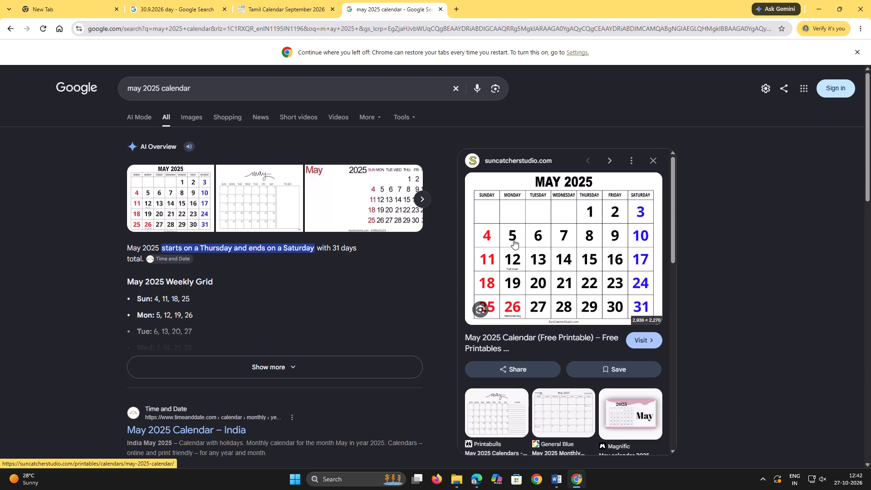
# Switch to the CSBS-Ds slow learners-for HRM document in Word, then save and close it.
pyautogui.click(554, 477)
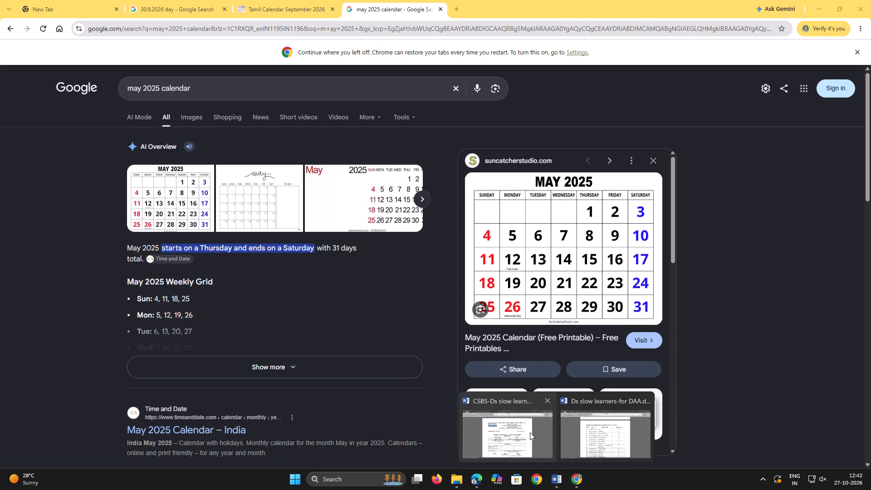
pyautogui.click(513, 432)
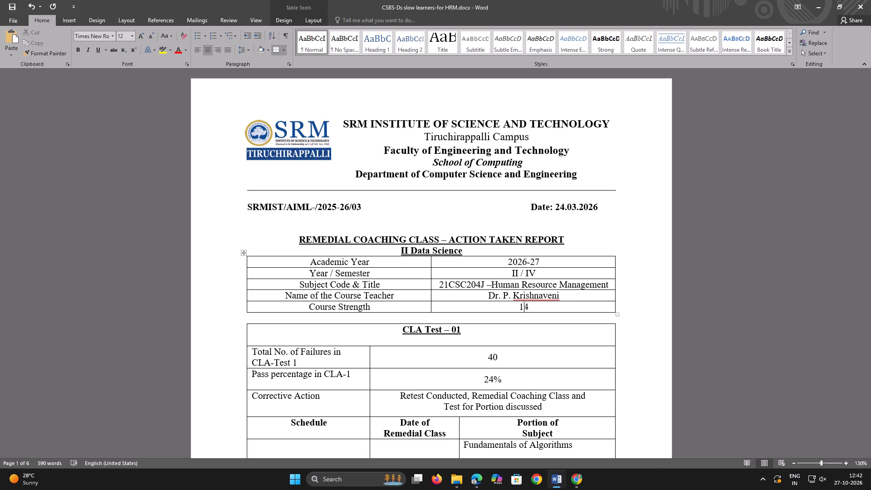
pyautogui.click(866, 4)
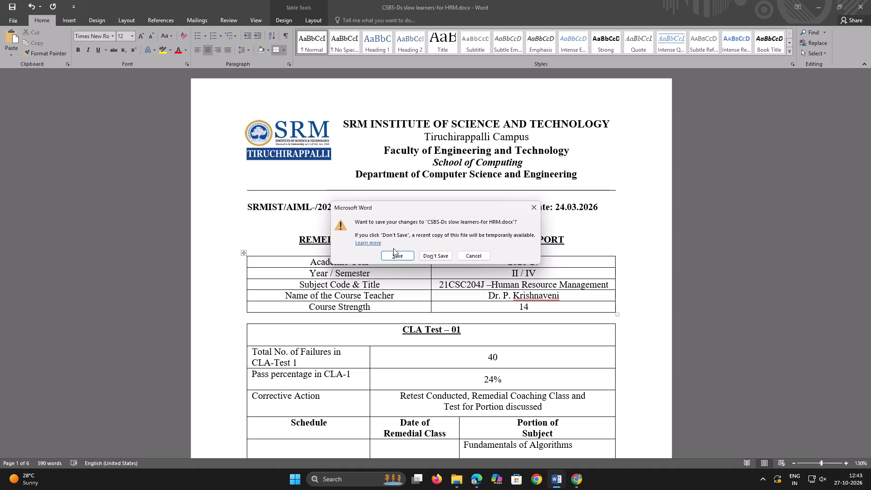
pyautogui.click(396, 256)
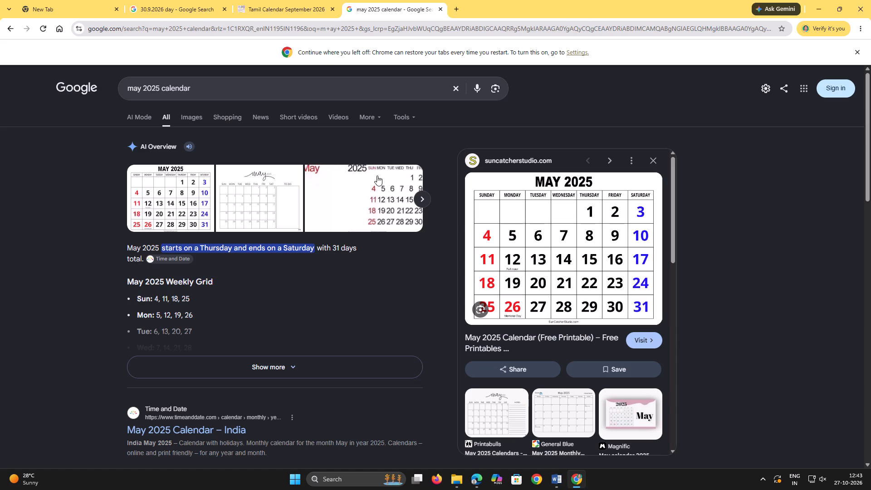
# Open Ds slow learners-for DAA.docx from the slow learners folder inside CSBS on the USB drive.
pyautogui.click(457, 478)
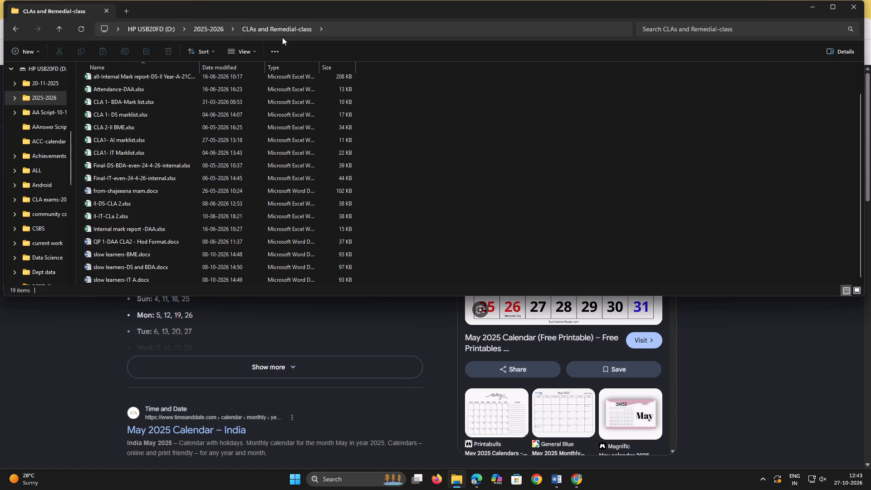
pyautogui.click(157, 25)
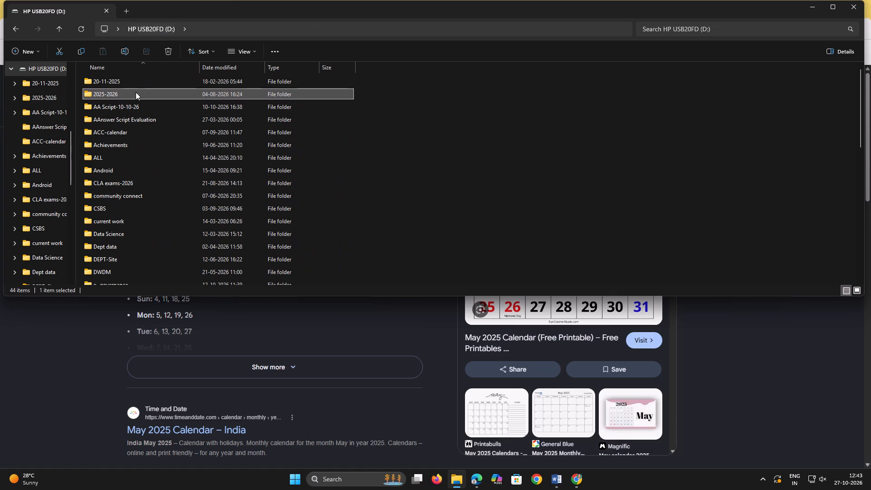
pyautogui.doubleClick(107, 206)
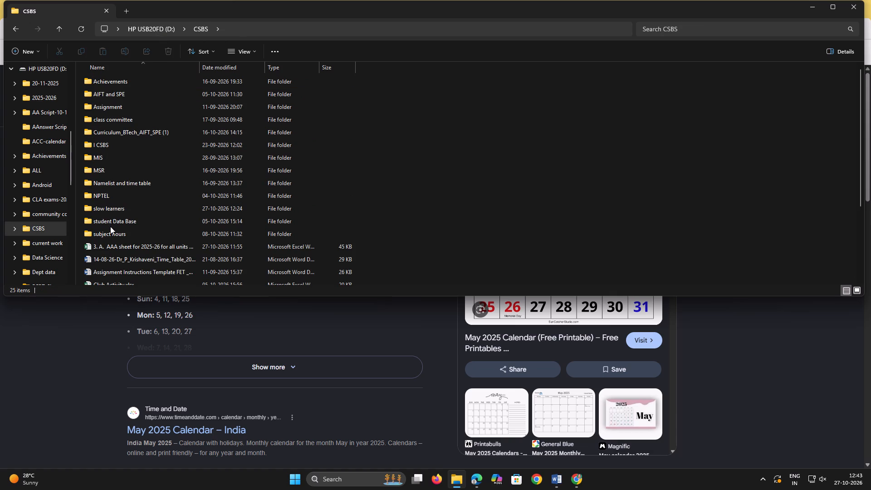
pyautogui.doubleClick(133, 211)
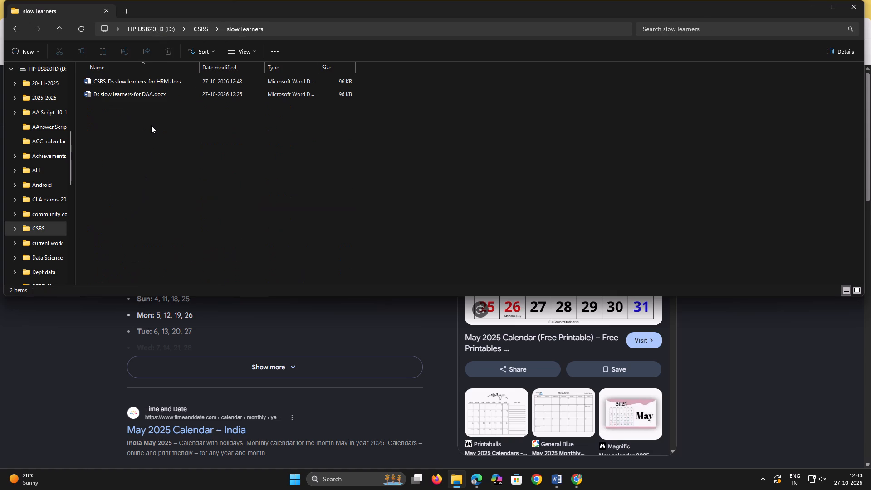
pyautogui.doubleClick(154, 93)
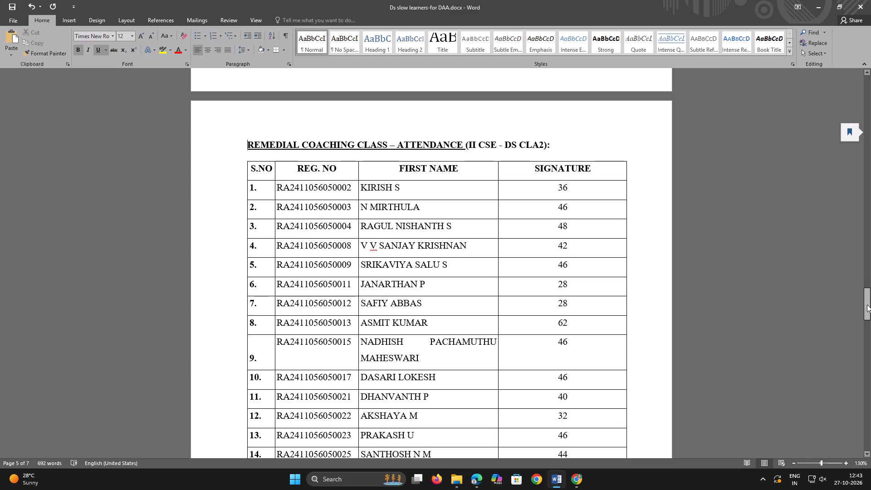
# On the CLA Test – 02 action taken report page, set the date to 5.05.2026.
pyautogui.moveTo(867, 304); pyautogui.dragTo(869, 174)
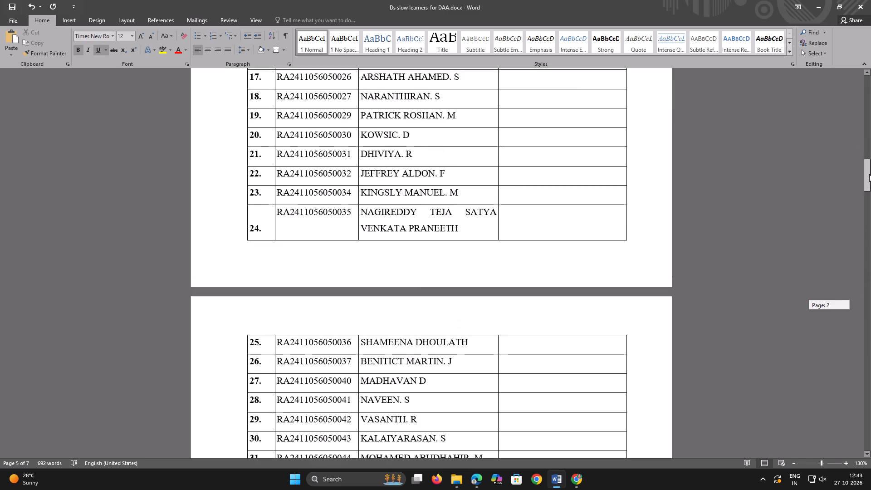
pyautogui.moveTo(869, 174); pyautogui.dragTo(870, 92)
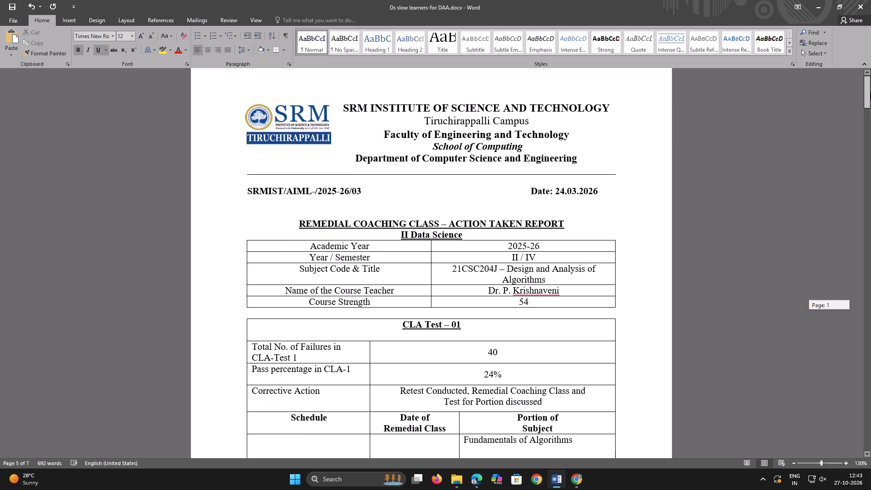
pyautogui.moveTo(870, 92); pyautogui.dragTo(869, 180)
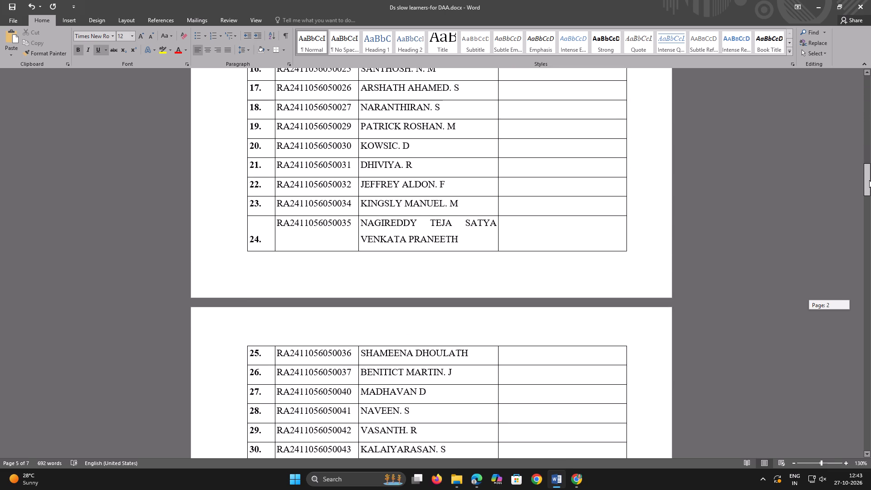
pyautogui.moveTo(869, 180); pyautogui.dragTo(870, 112)
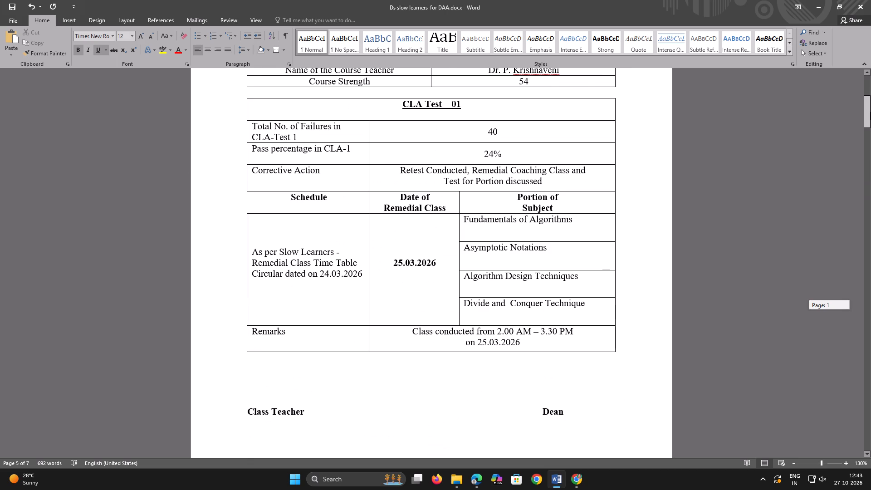
pyautogui.moveTo(870, 112); pyautogui.dragTo(861, 192)
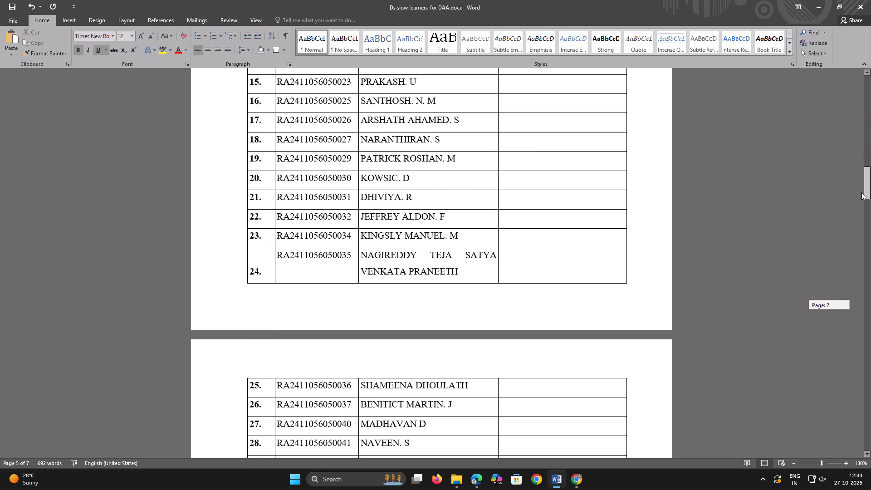
pyautogui.moveTo(861, 192); pyautogui.dragTo(861, 248)
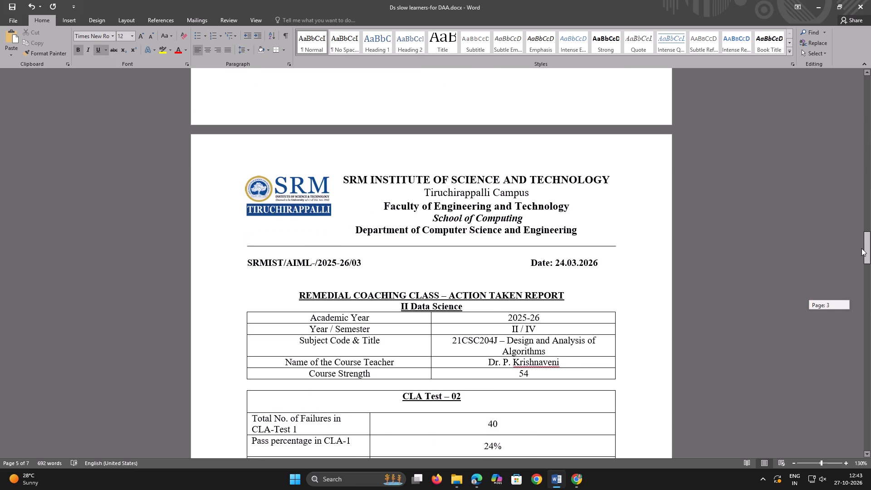
pyautogui.moveTo(861, 248); pyautogui.dragTo(861, 260)
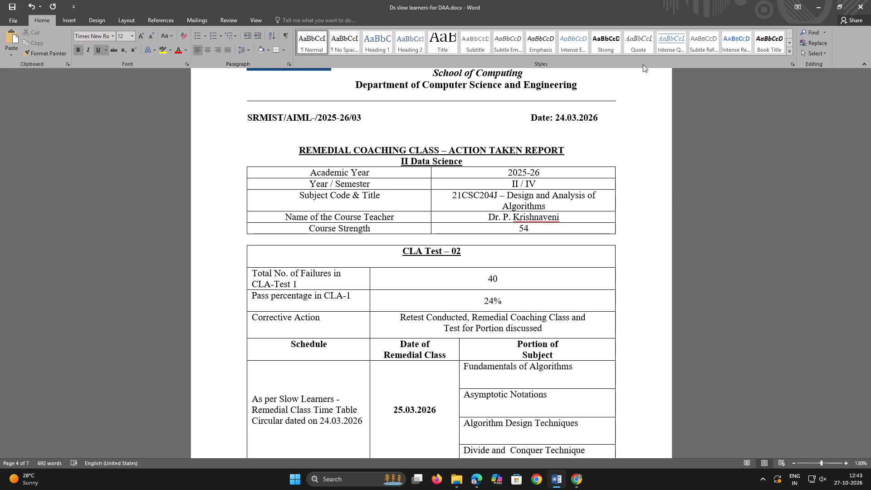
pyautogui.click(559, 119)
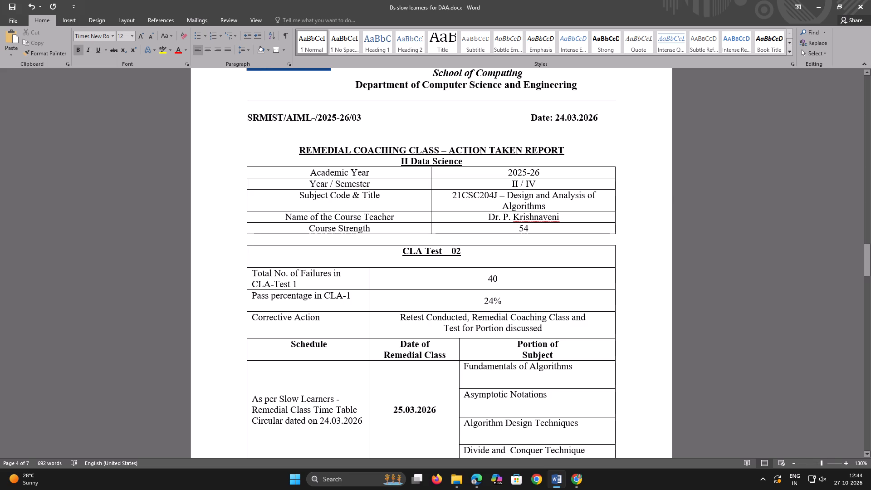
pyautogui.press('Delete')
pyautogui.press('BackSpace')
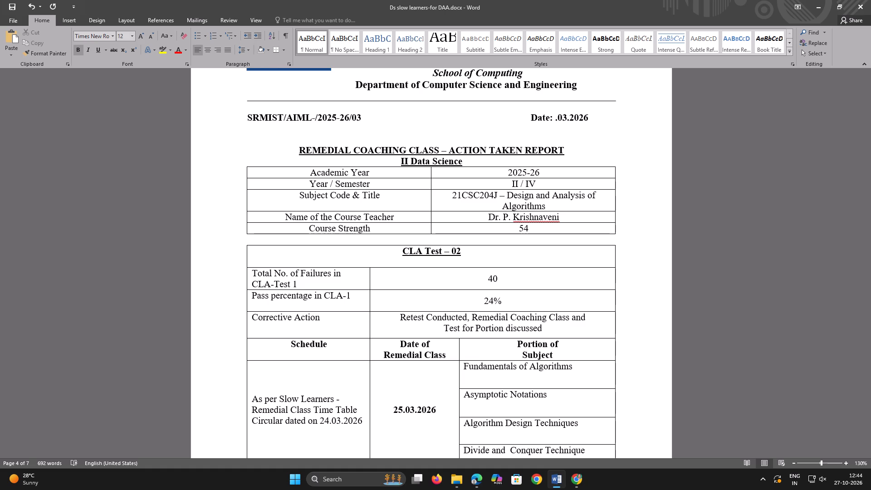
pyautogui.press('5')
pyautogui.click(567, 115)
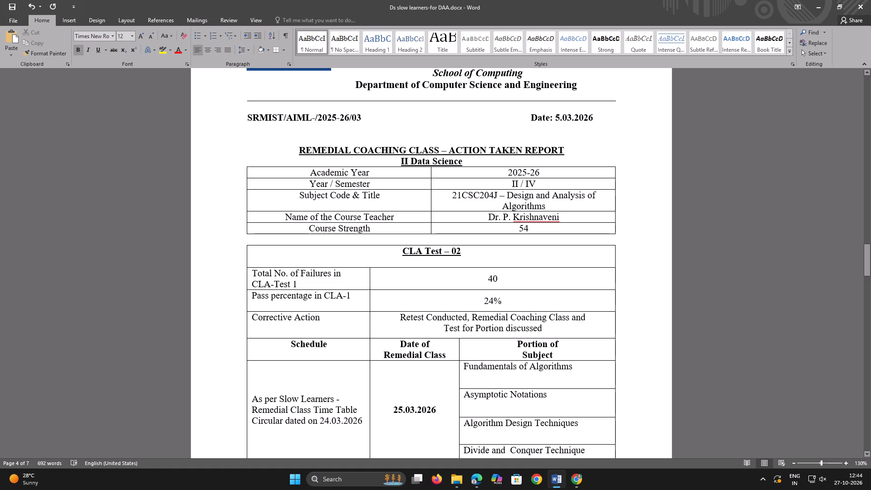
pyautogui.press('Delete')
pyautogui.press('5')
# Change the CLA Test – 02 report's reference number to end in 05, reading SRMIST/AIML-/2025-26/05.
pyautogui.click(870, 260)
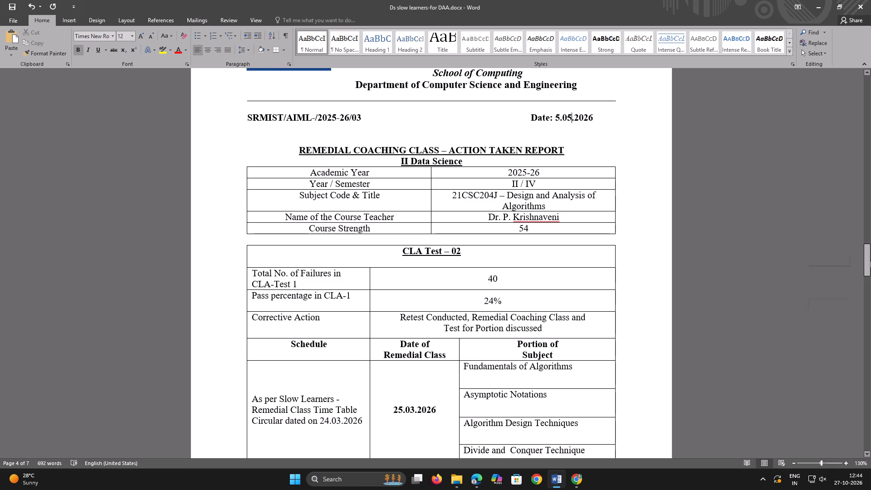
pyautogui.click(365, 118)
pyautogui.press('BackSpace')
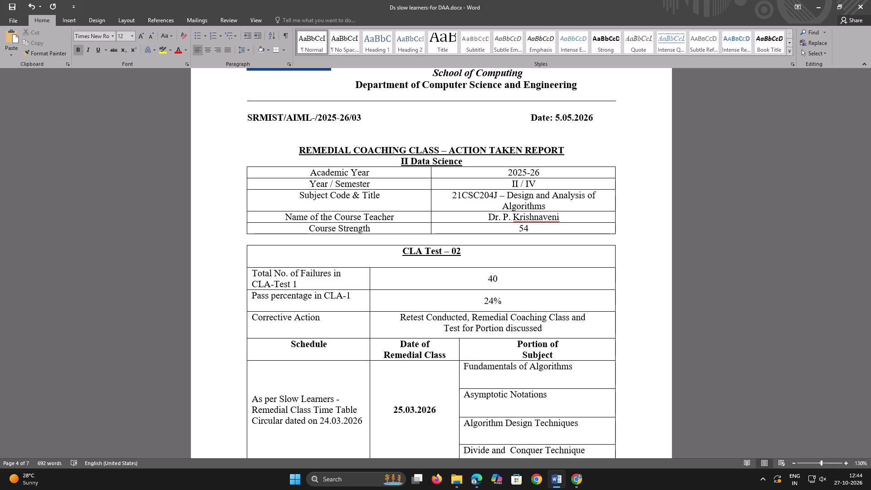
pyautogui.press('5')
# In File Explorer, open DAA-syllabus.pdf from the DAA folder inside 2025-2026 on the USB drive.
pyautogui.moveTo(866, 260); pyautogui.dragTo(866, 272)
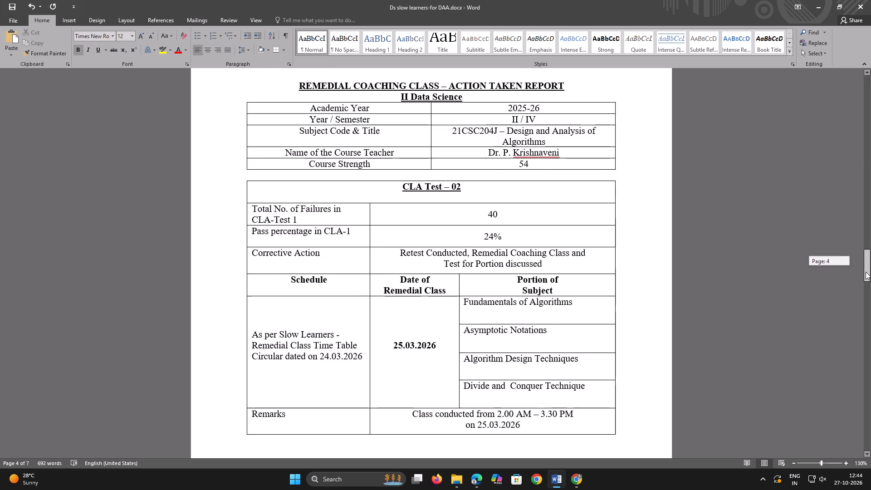
pyautogui.moveTo(866, 272); pyautogui.dragTo(866, 273)
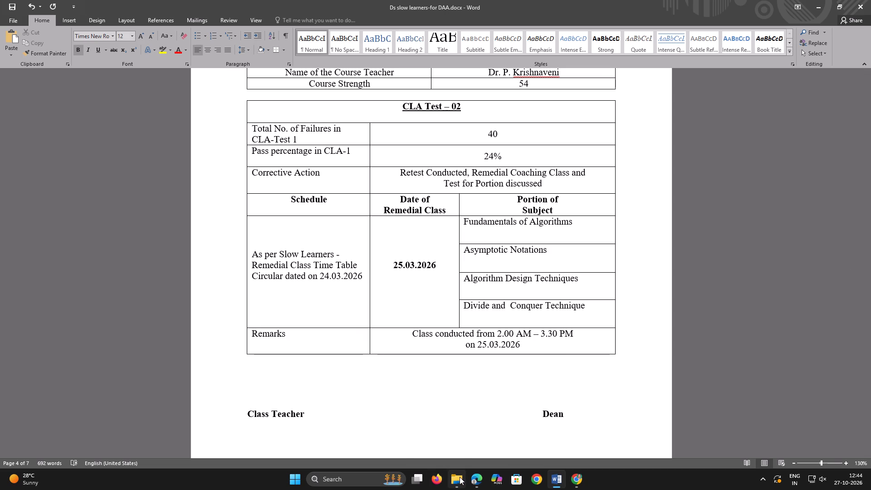
pyautogui.click(460, 477)
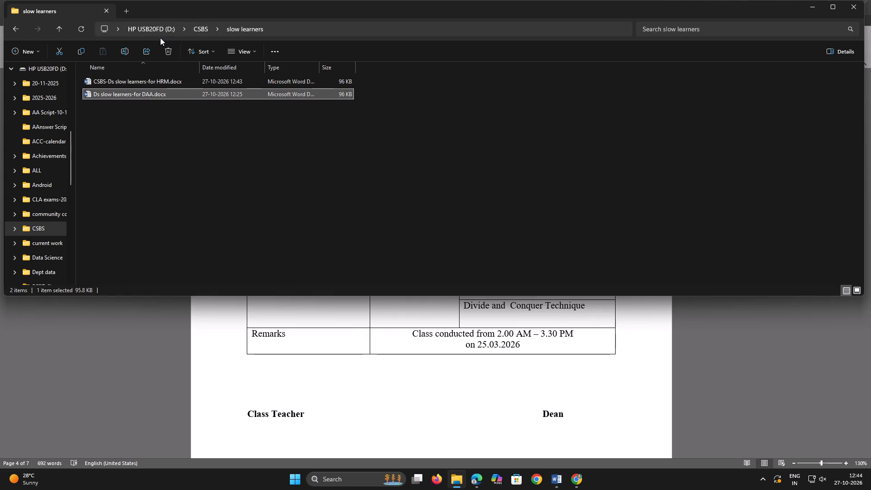
pyautogui.click(157, 27)
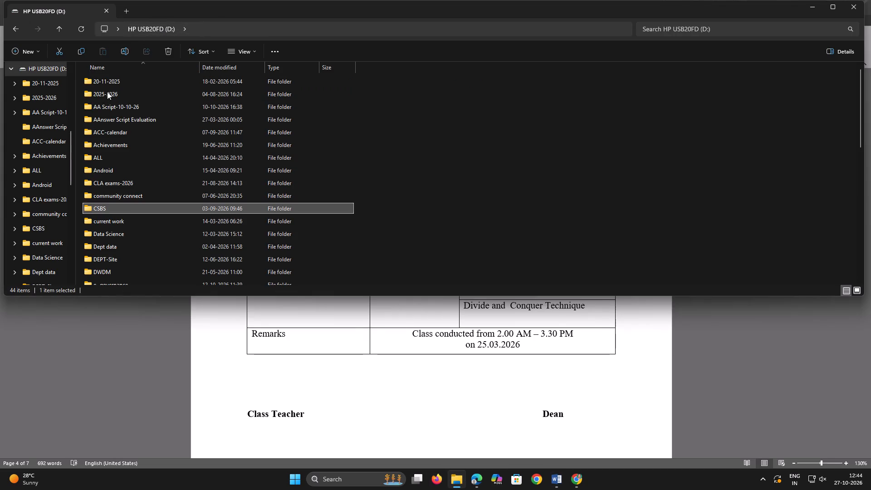
pyautogui.doubleClick(108, 94)
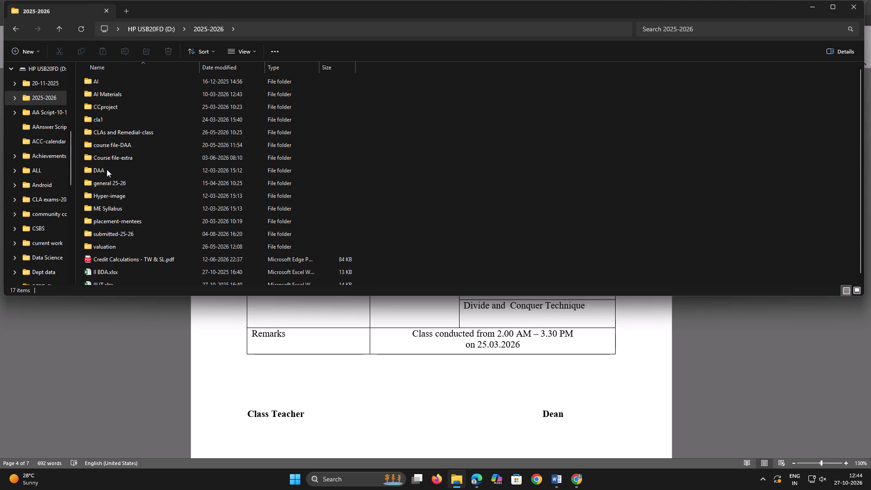
pyautogui.doubleClick(107, 172)
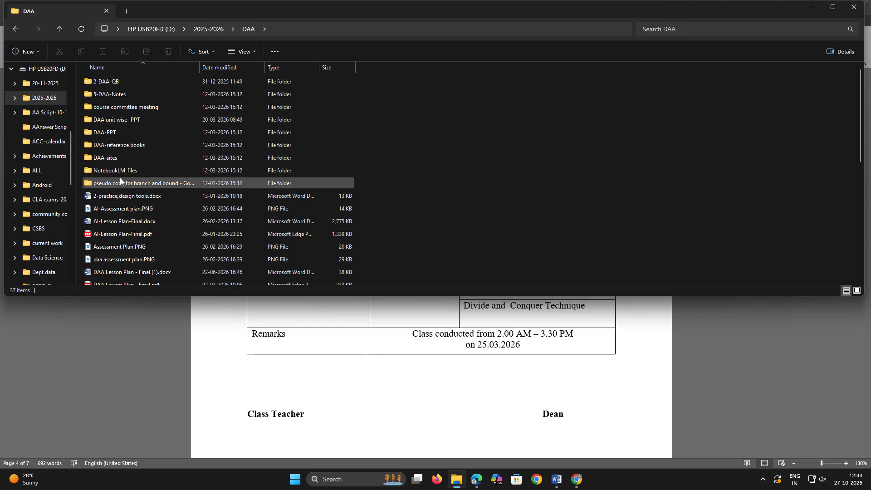
pyautogui.doubleClick(123, 157)
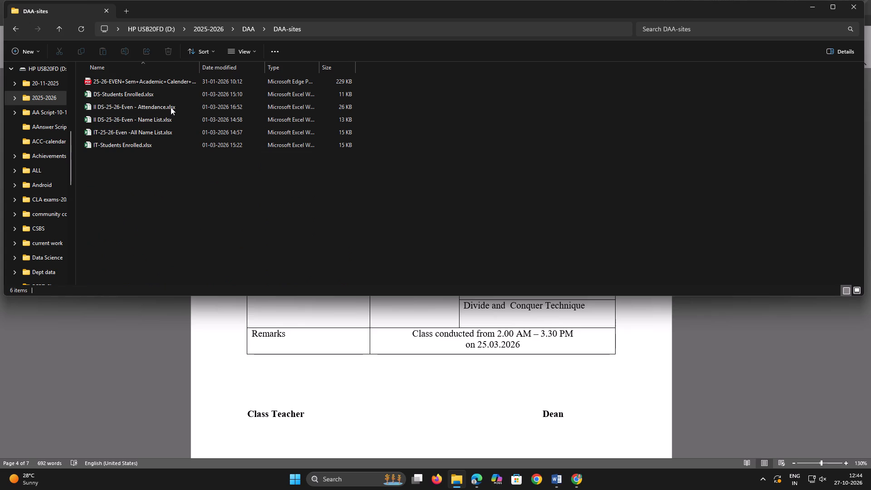
pyautogui.click(244, 33)
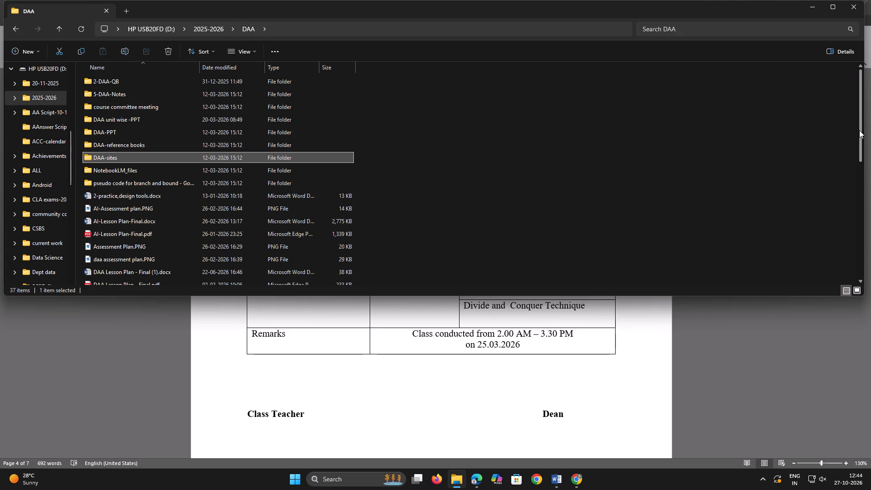
pyautogui.moveTo(860, 142); pyautogui.dragTo(860, 161)
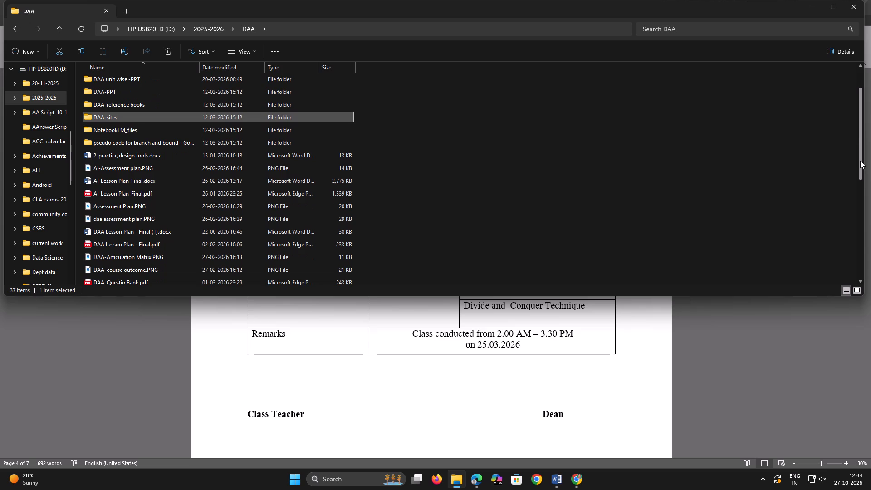
pyautogui.moveTo(860, 161); pyautogui.dragTo(860, 177)
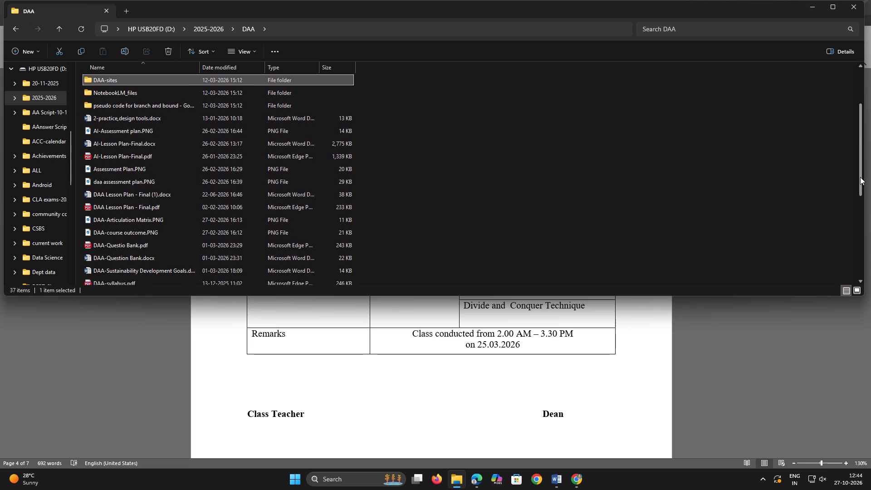
pyautogui.moveTo(860, 177); pyautogui.dragTo(861, 201)
pyautogui.doubleClick(116, 226)
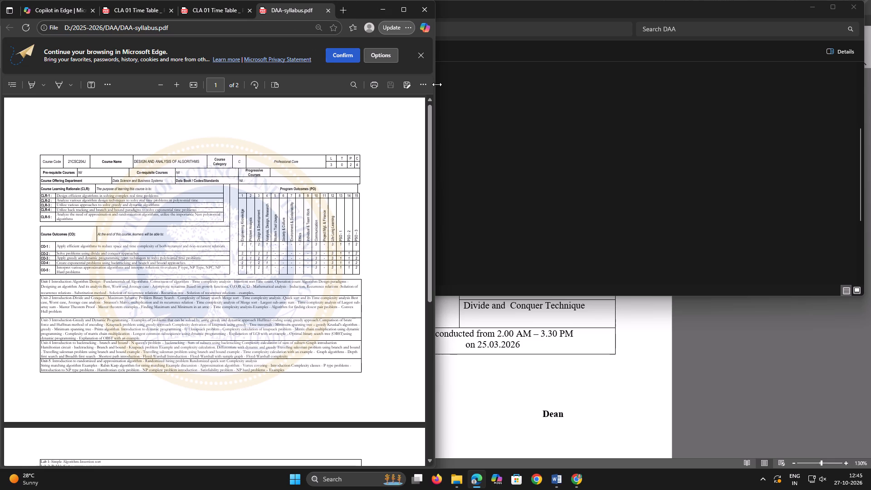
# Widen the DAA syllabus window in Edge, dismiss the browser banner and examine the unit topics in full screen.
pyautogui.moveTo(435, 104); pyautogui.dragTo(676, 125)
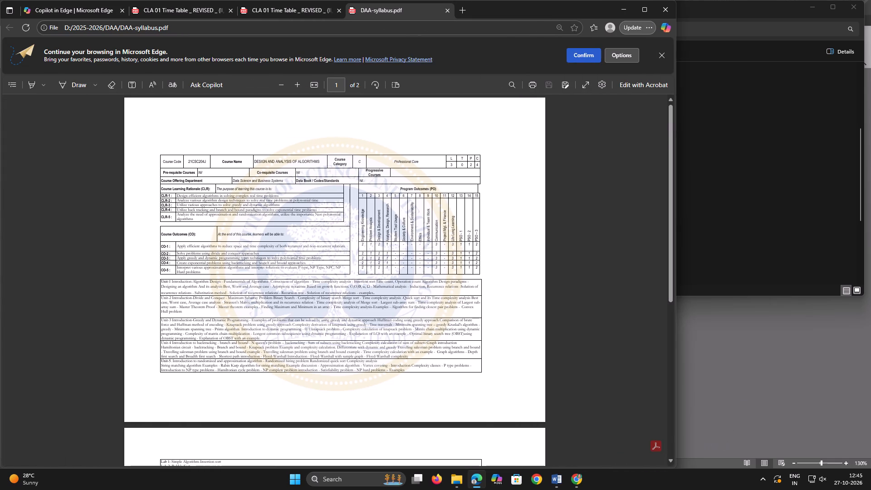
pyautogui.click(822, 464)
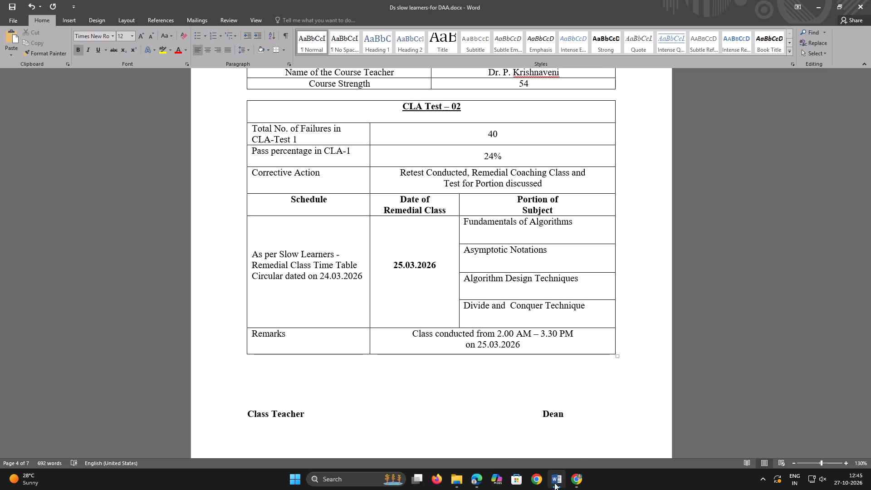
pyautogui.click(578, 480)
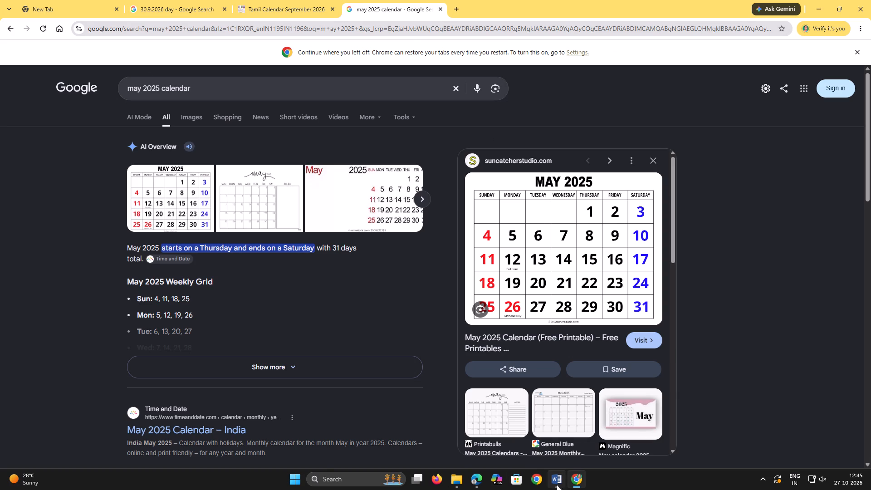
pyautogui.click(438, 481)
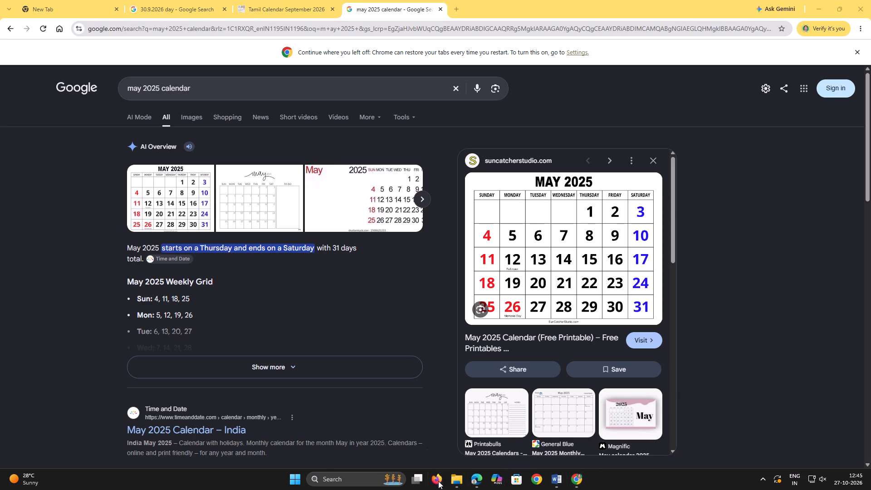
pyautogui.click(468, 484)
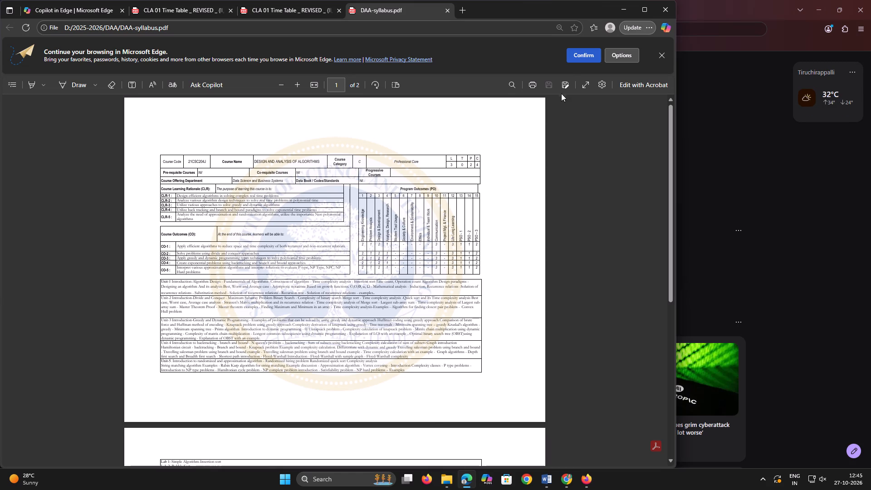
pyautogui.click(587, 85)
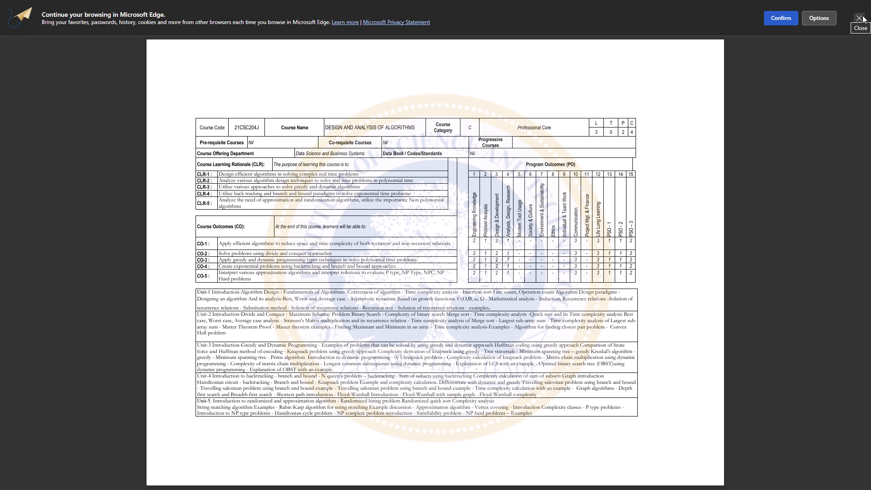
pyautogui.click(862, 15)
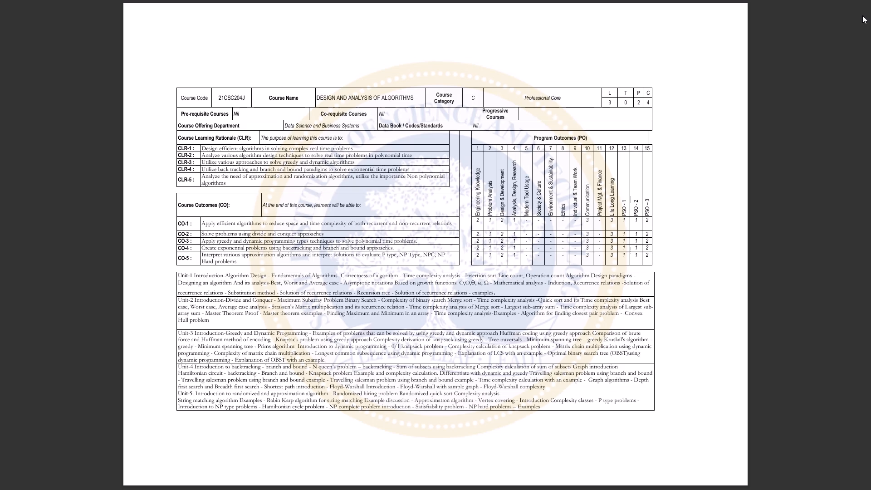
pyautogui.click(862, 15)
pyautogui.press('Escape')
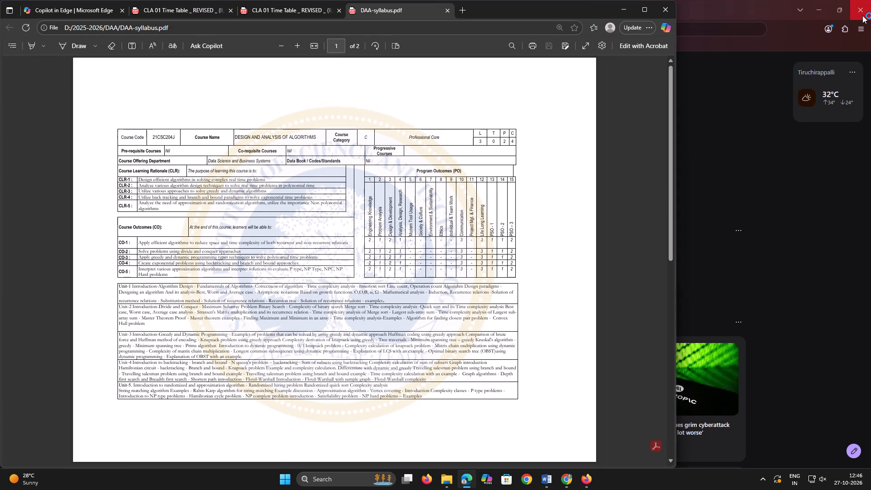
# Switch to the DAA slow learners report in Word and examine the CLA Test – 01 action taken page.
pyautogui.click(548, 480)
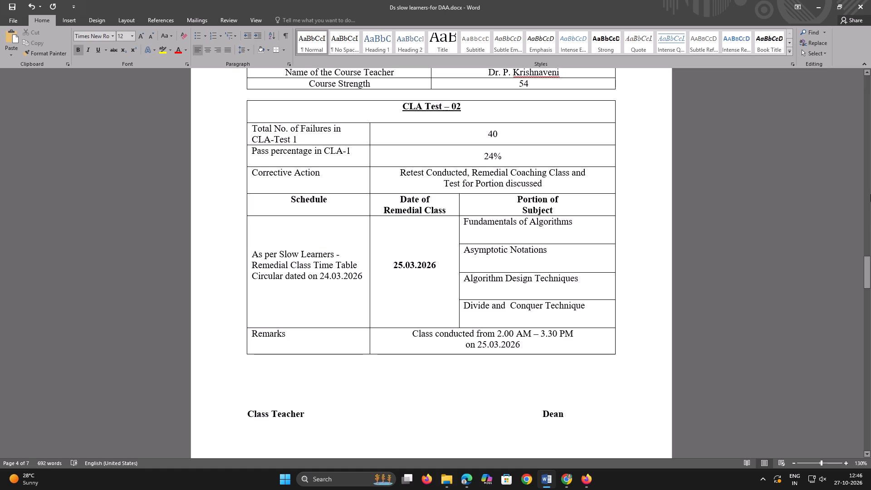
pyautogui.moveTo(867, 274); pyautogui.dragTo(870, 234)
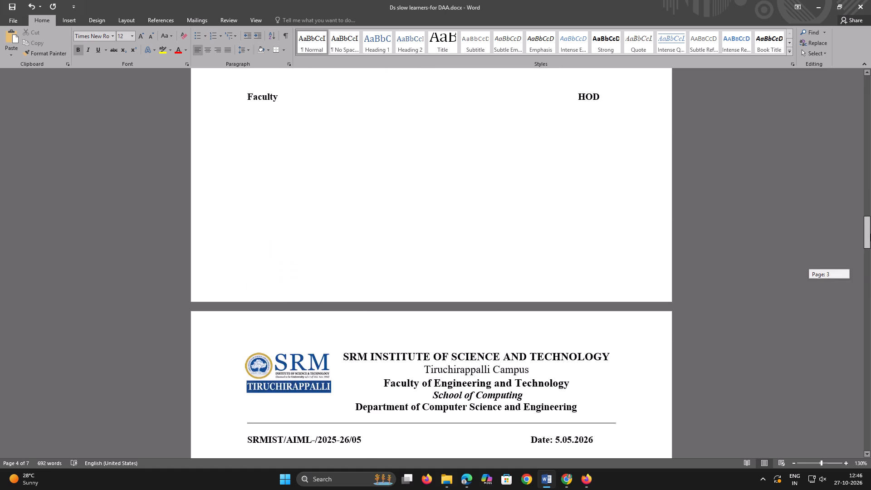
pyautogui.moveTo(870, 234); pyautogui.dragTo(870, 82)
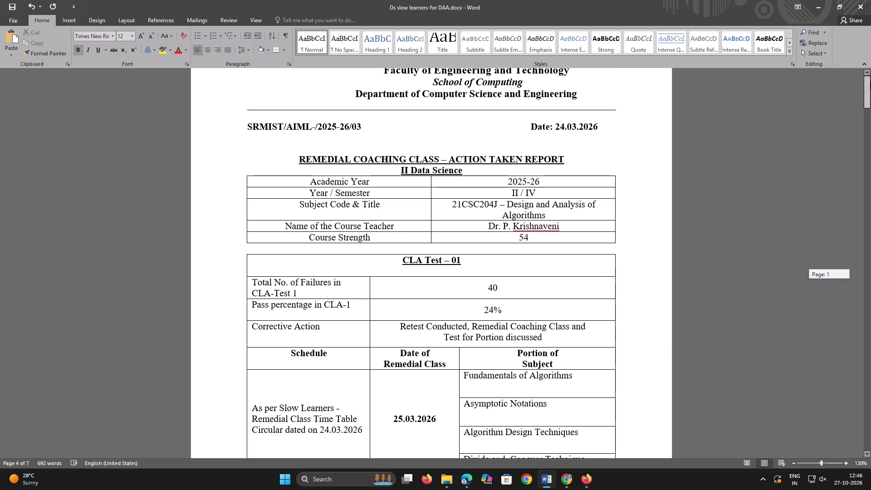
pyautogui.moveTo(870, 82); pyautogui.dragTo(870, 79)
pyautogui.moveTo(870, 79); pyautogui.dragTo(870, 113)
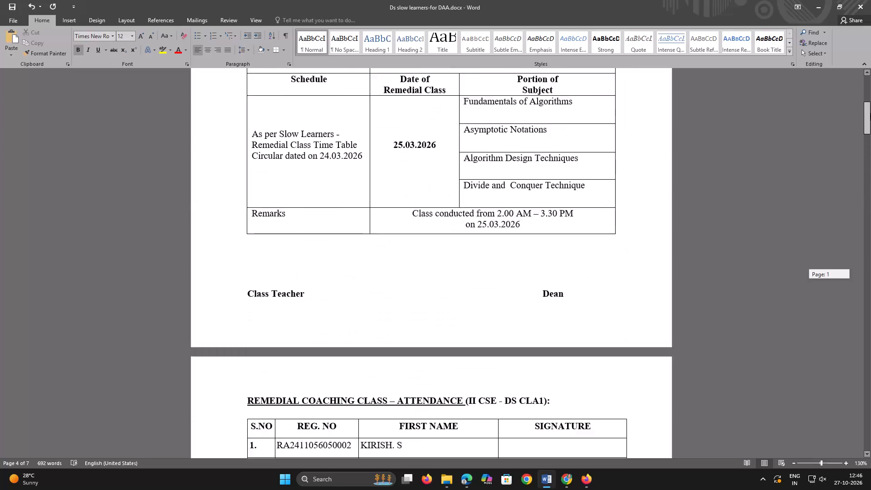
pyautogui.moveTo(870, 113); pyautogui.dragTo(870, 108)
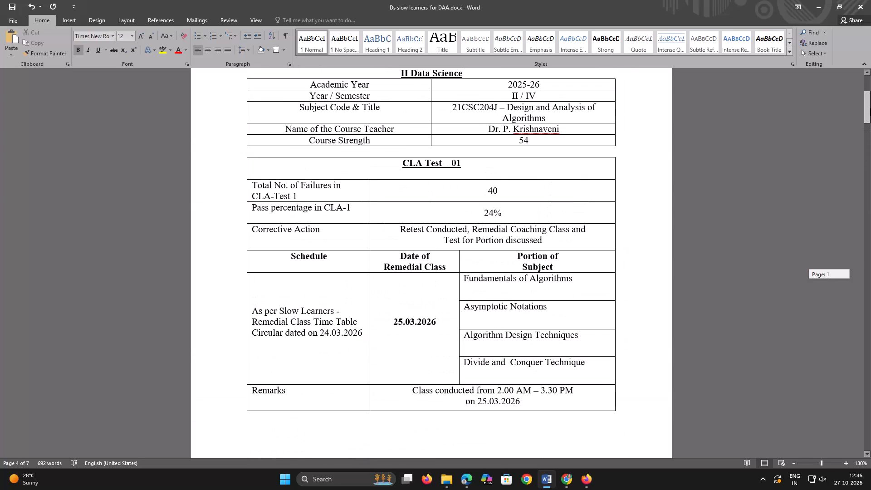
pyautogui.moveTo(870, 108); pyautogui.dragTo(870, 92)
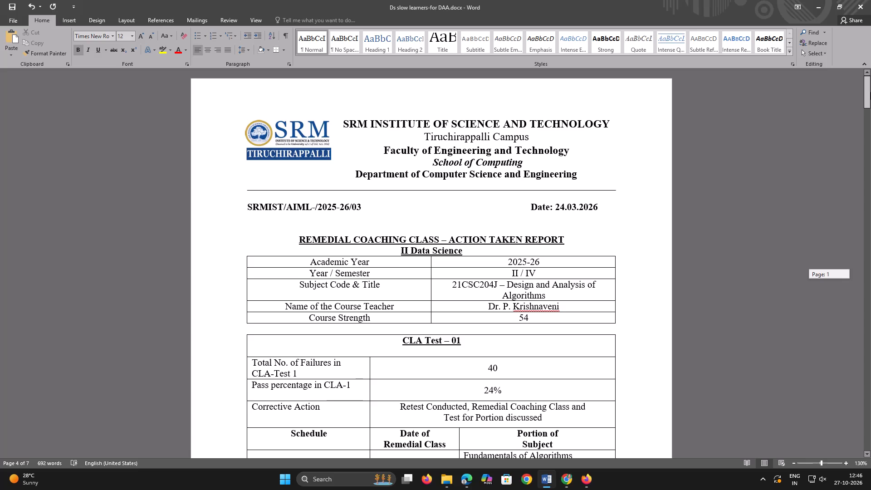
pyautogui.moveTo(870, 92); pyautogui.dragTo(870, 108)
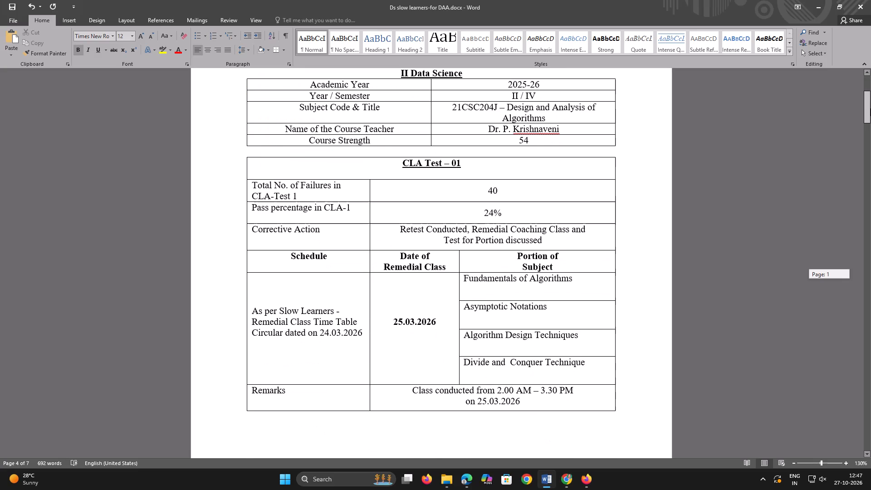
pyautogui.moveTo(870, 108); pyautogui.dragTo(870, 123)
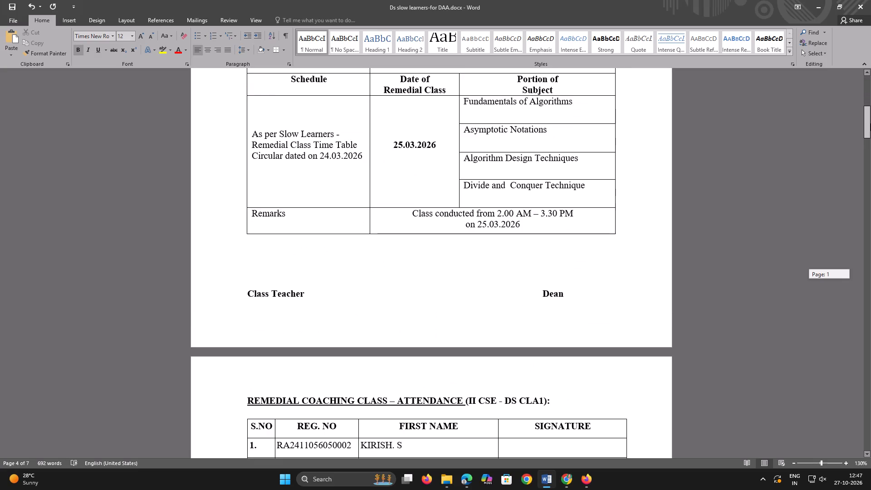
pyautogui.moveTo(870, 123); pyautogui.dragTo(870, 128)
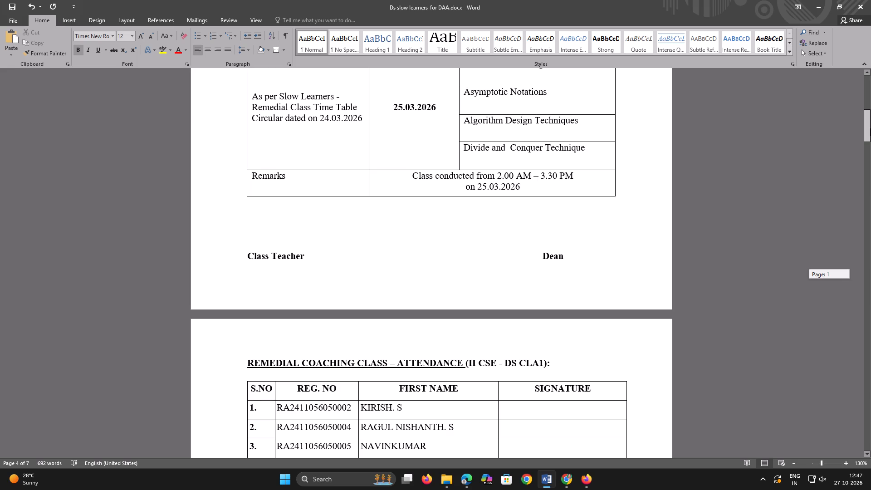
pyautogui.moveTo(870, 128); pyautogui.dragTo(870, 123)
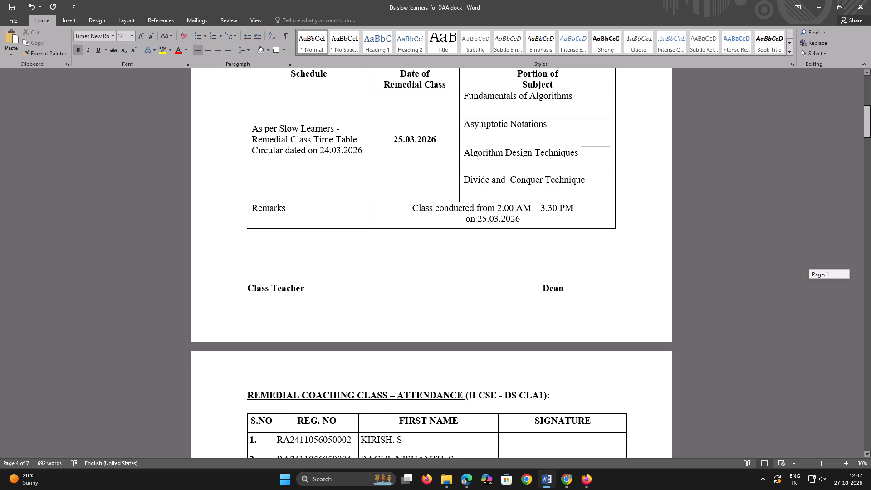
# In the CLA Test – 01 table, delete the Schedule heading and merge its cell with the Date of Remedial Class heading.
pyautogui.moveTo(870, 123); pyautogui.dragTo(870, 115)
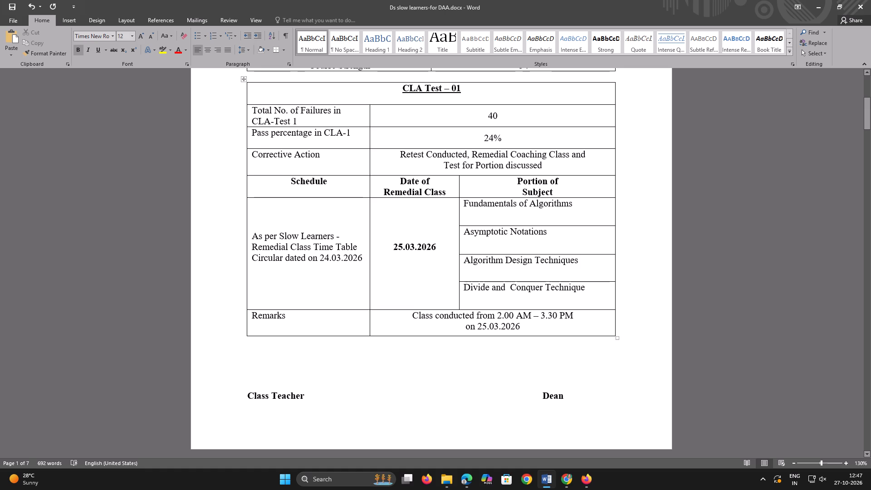
pyautogui.moveTo(287, 180); pyautogui.dragTo(297, 180)
pyautogui.moveTo(297, 180); pyautogui.dragTo(343, 176)
pyautogui.press('Delete')
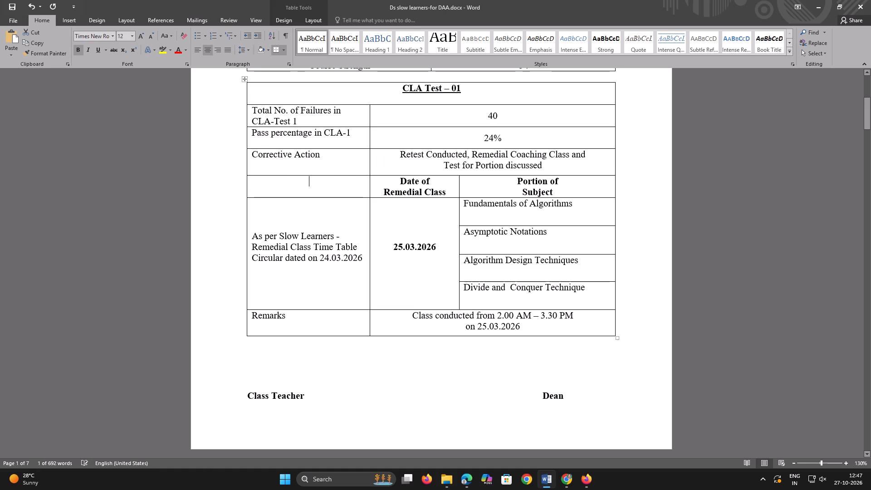
pyautogui.moveTo(346, 183); pyautogui.dragTo(419, 183)
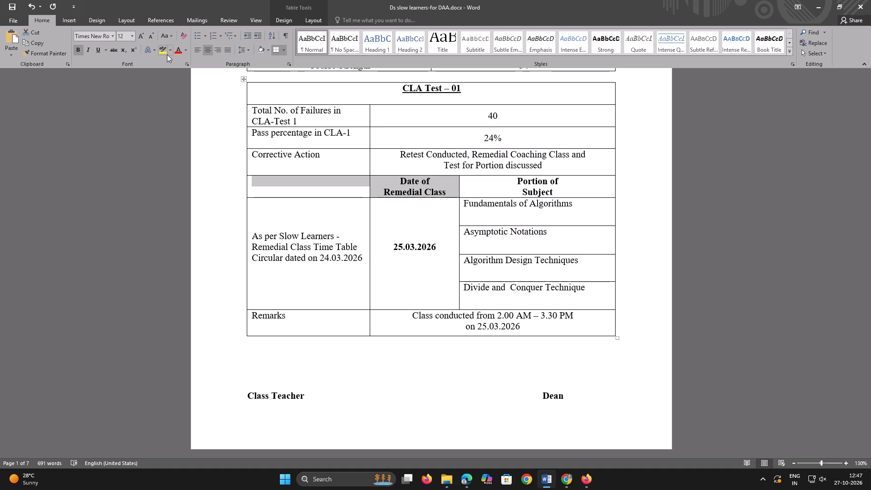
pyautogui.rightClick(350, 187)
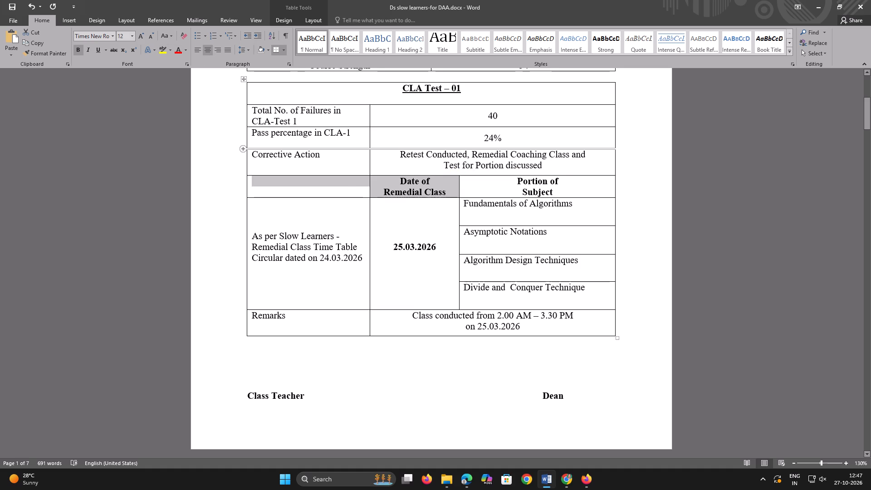
pyautogui.click(378, 260)
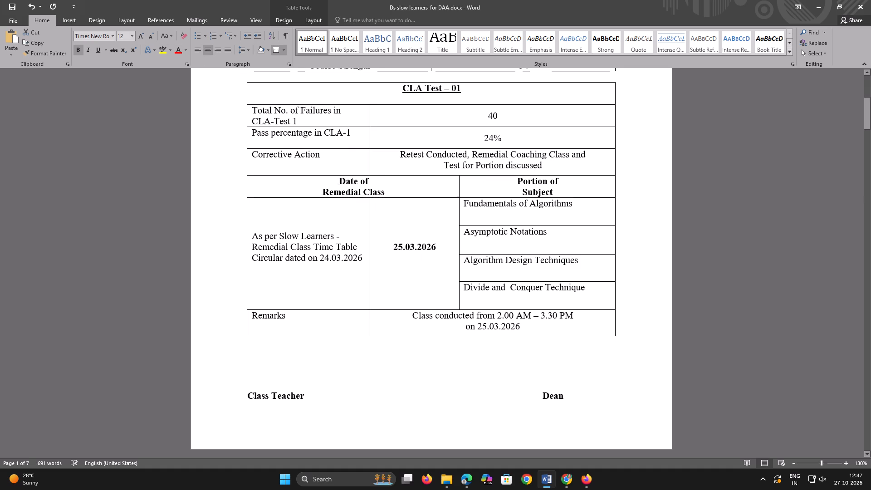
pyautogui.click(335, 288)
# Delete the slow learners circular text from the CLA Test – 01 schedule cell and merge that cell with the remedial date cell.
pyautogui.moveTo(253, 228); pyautogui.dragTo(328, 244)
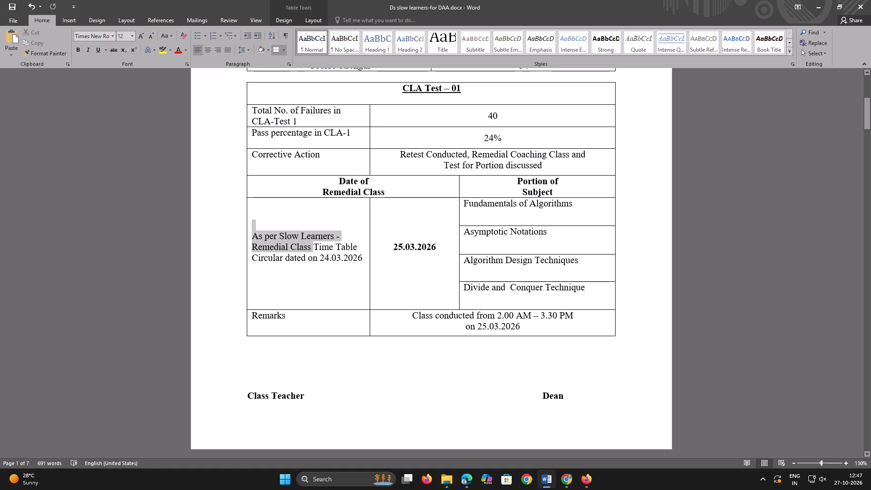
pyautogui.moveTo(328, 244); pyautogui.dragTo(358, 258)
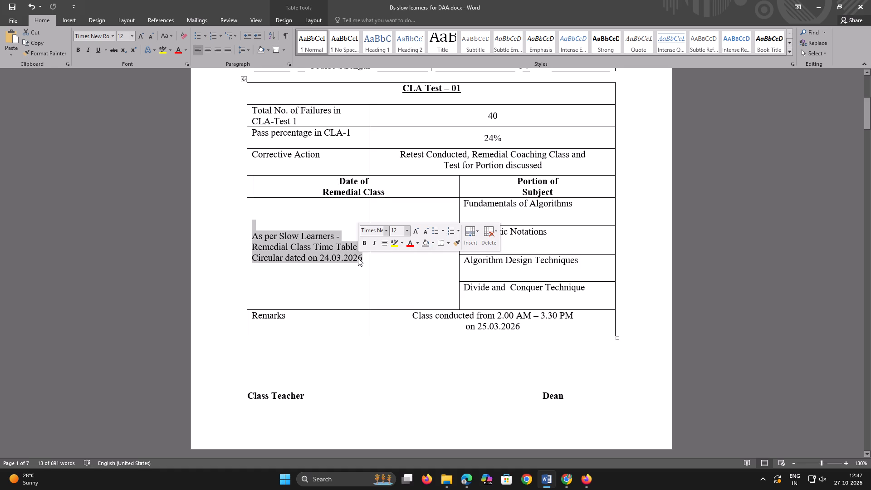
pyautogui.press('Delete')
pyautogui.moveTo(332, 245); pyautogui.dragTo(408, 245)
pyautogui.rightClick(394, 208)
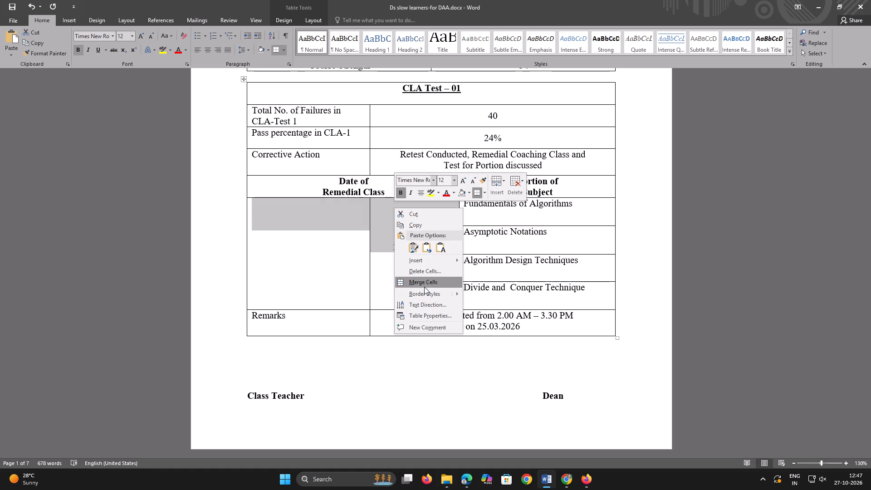
pyautogui.click(430, 282)
pyautogui.click(388, 291)
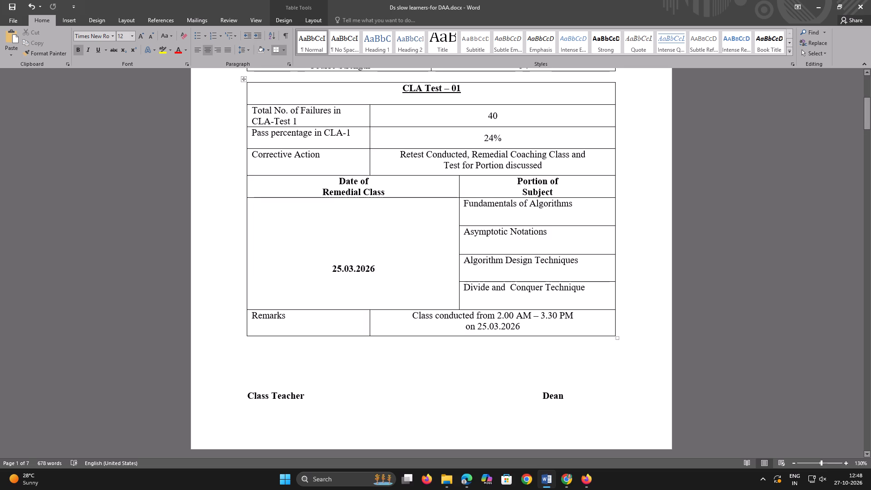
# Save the DAA slow learners document.
pyautogui.moveTo(867, 116); pyautogui.dragTo(867, 103)
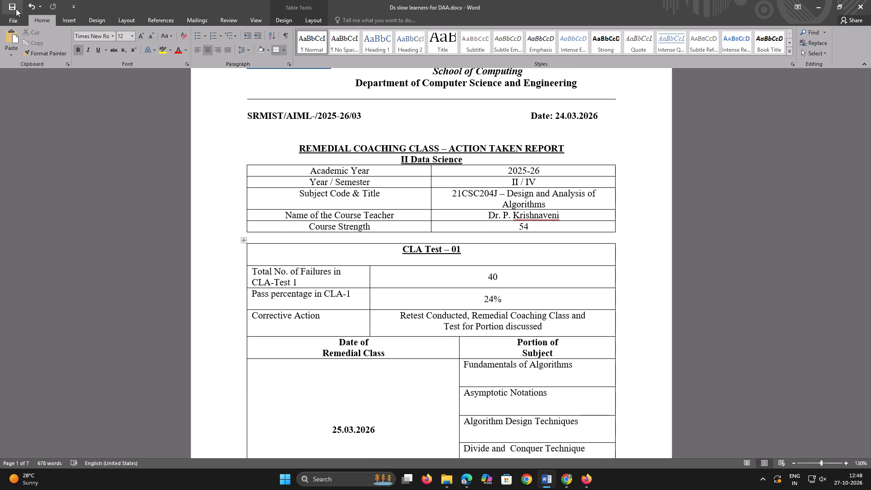
pyautogui.click(10, 6)
# Review the report from the CLA Test – 01 page through its attendance list to the CLA Test – 02 action taken page.
pyautogui.moveTo(866, 104); pyautogui.dragTo(868, 97)
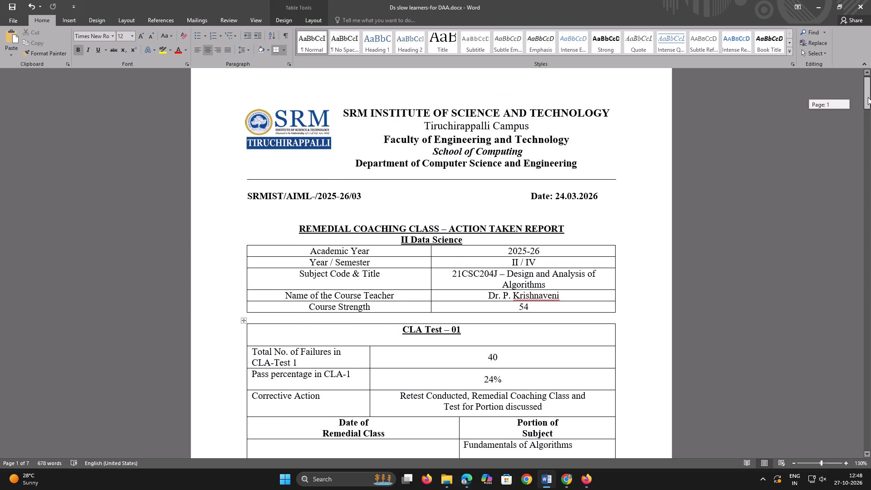
pyautogui.moveTo(868, 97); pyautogui.dragTo(866, 124)
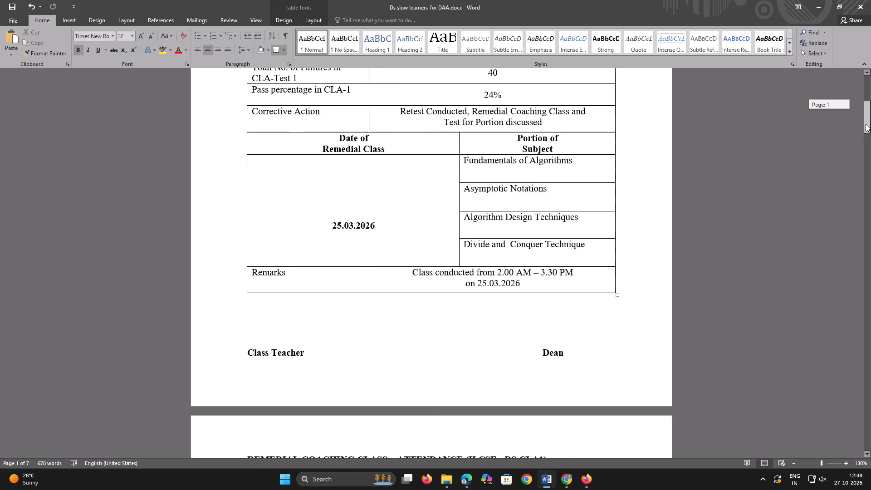
pyautogui.moveTo(866, 124); pyautogui.dragTo(853, 212)
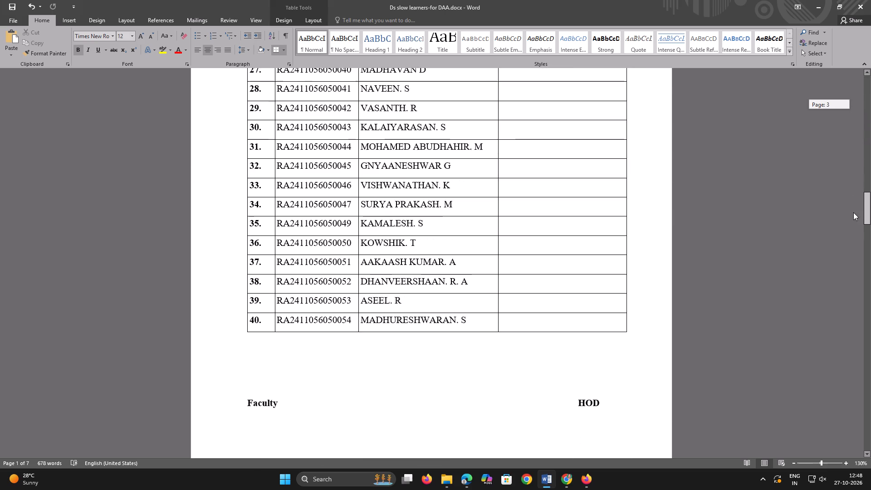
pyautogui.moveTo(853, 212); pyautogui.dragTo(865, 132)
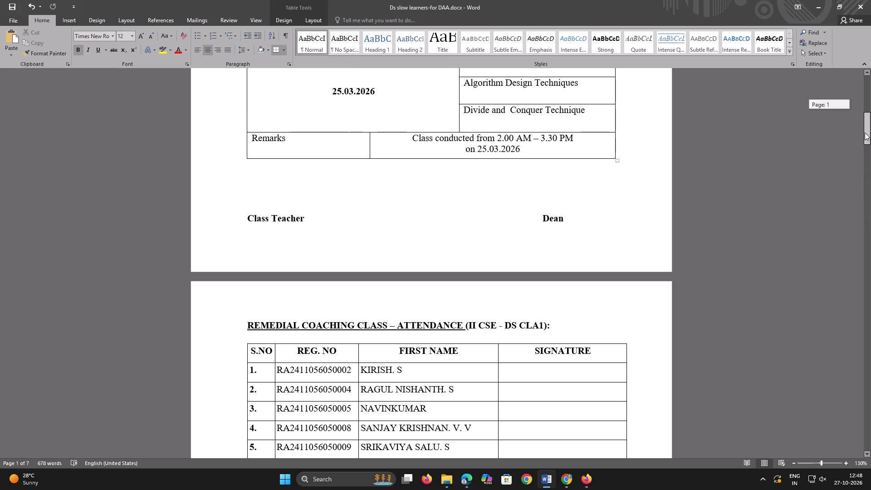
pyautogui.moveTo(865, 132); pyautogui.dragTo(852, 220)
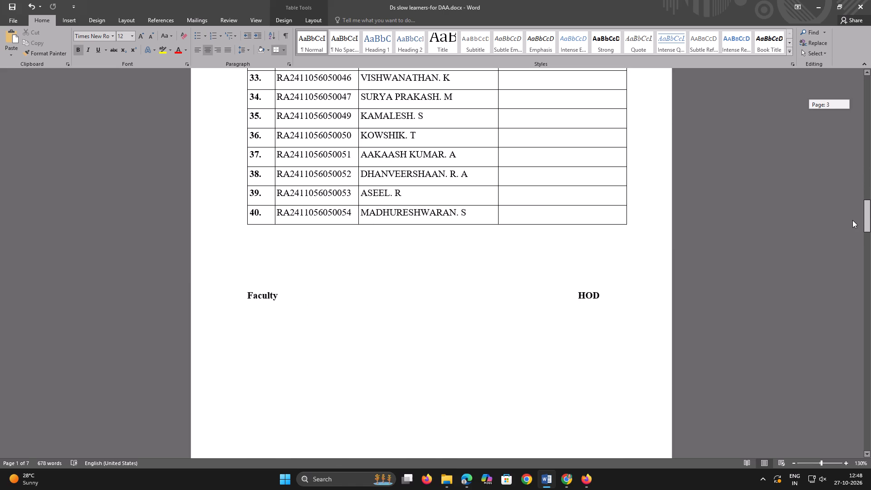
pyautogui.moveTo(852, 220); pyautogui.dragTo(851, 250)
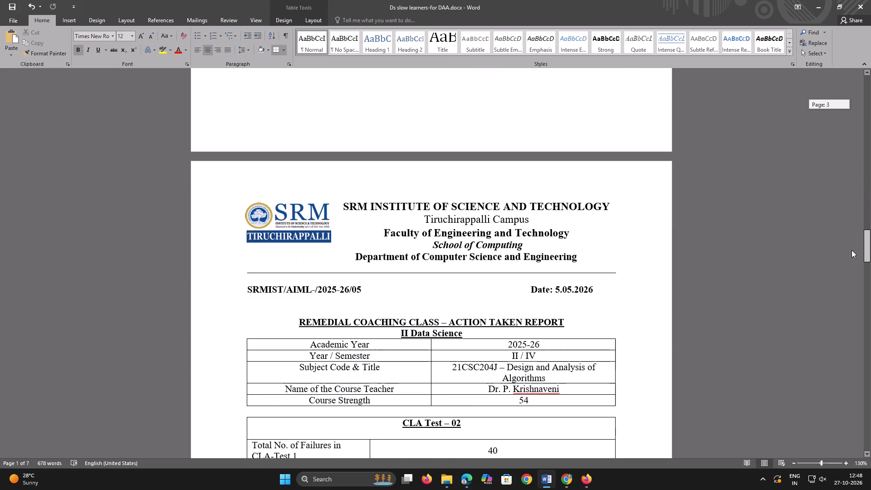
pyautogui.moveTo(851, 250); pyautogui.dragTo(849, 267)
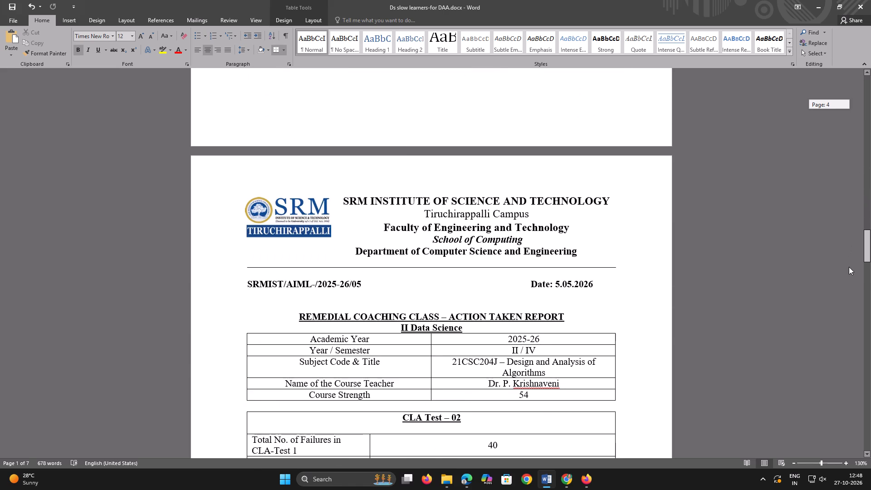
pyautogui.moveTo(849, 267); pyautogui.dragTo(848, 275)
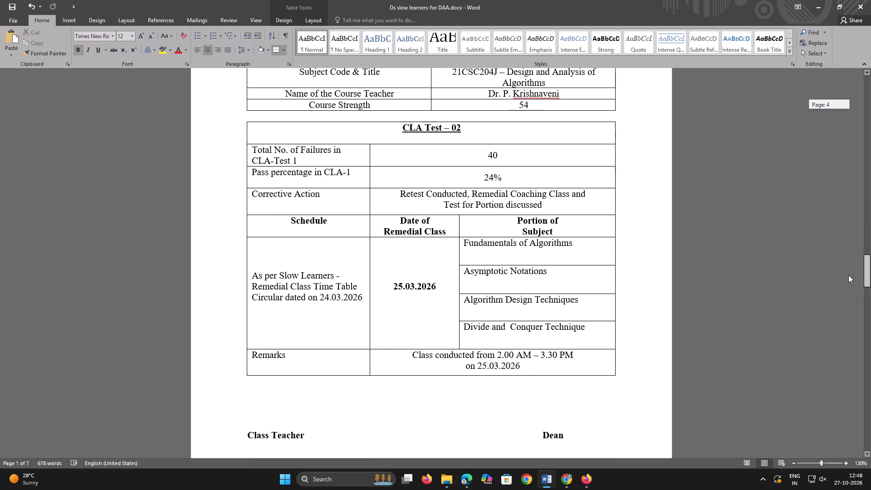
pyautogui.moveTo(848, 275); pyautogui.dragTo(850, 266)
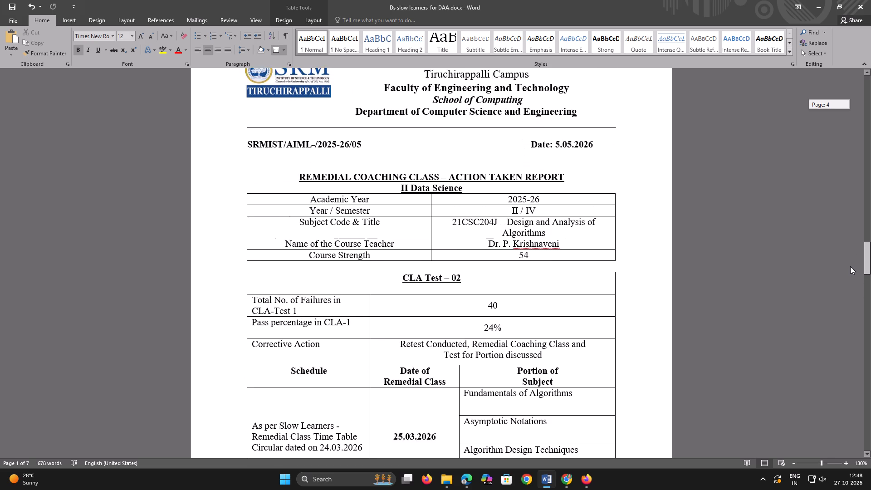
pyautogui.moveTo(850, 266); pyautogui.dragTo(849, 275)
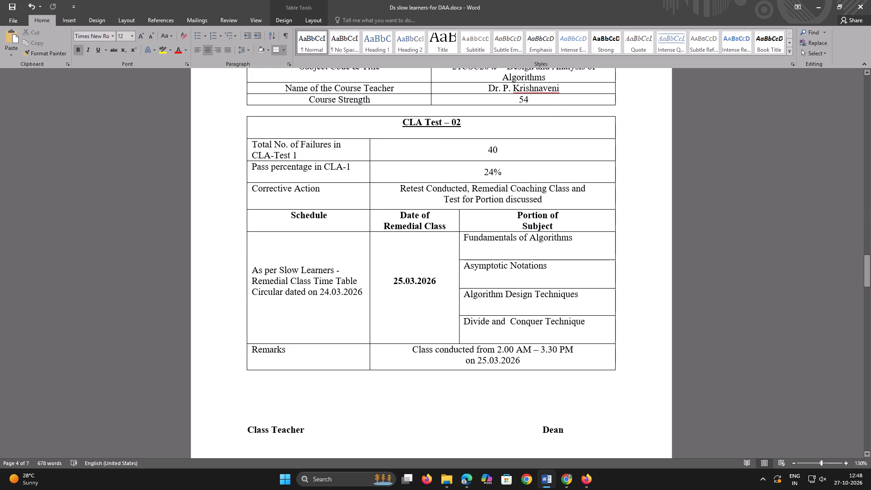
# Change the remedial class date in the CLA Test – 02 table to 5.05.2026.
pyautogui.click(400, 284)
pyautogui.press('BackSpace')
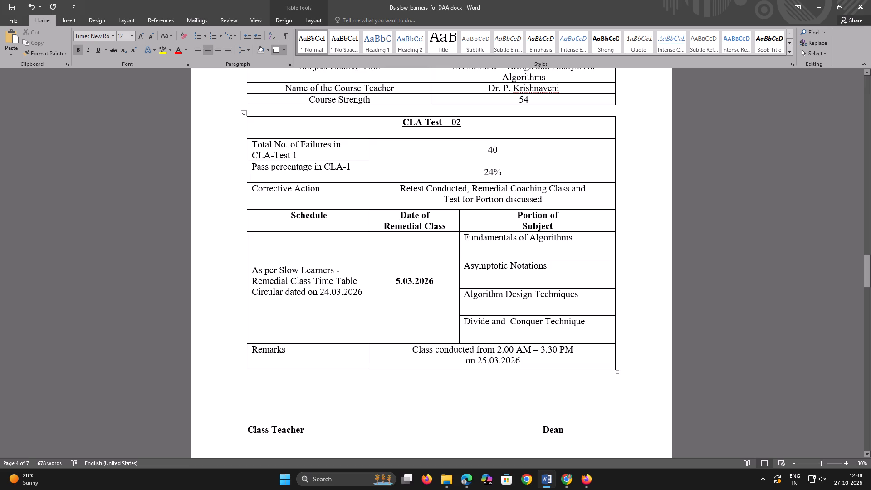
pyautogui.click(409, 283)
pyautogui.press('Delete')
pyautogui.press('5')
pyautogui.click(656, 260)
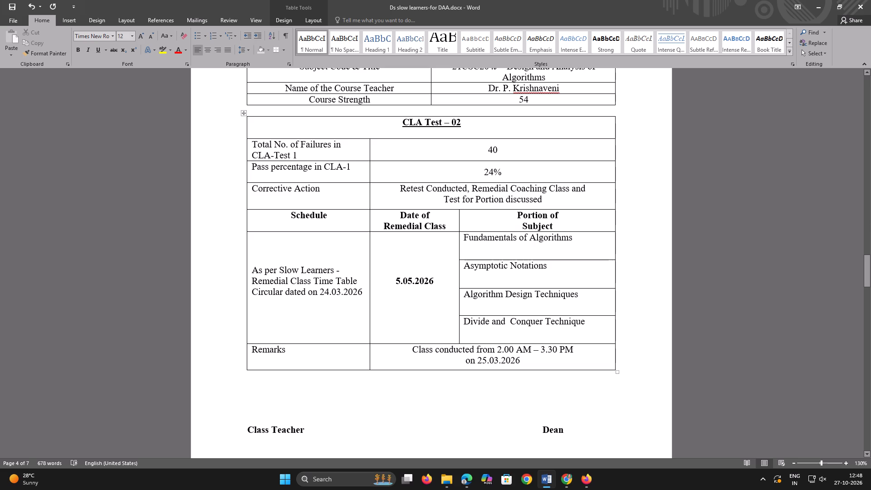
# Set the total number of failures in the CLA Test – 02 table to 24.
pyautogui.click(870, 269)
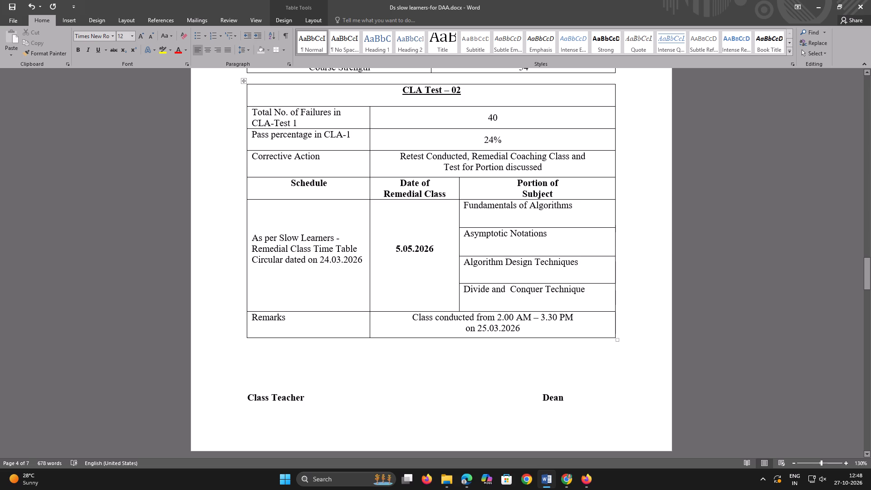
pyautogui.click(489, 118)
pyautogui.write('24')
pyautogui.press('Delete')
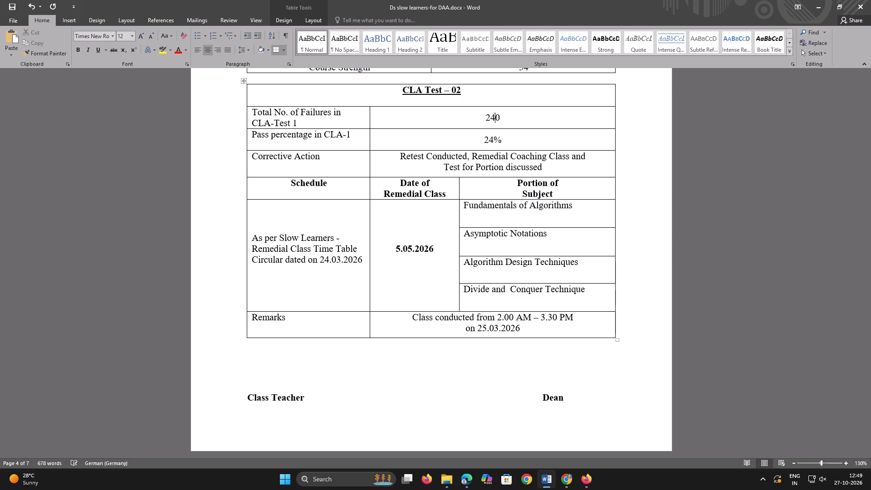
pyautogui.press('Delete')
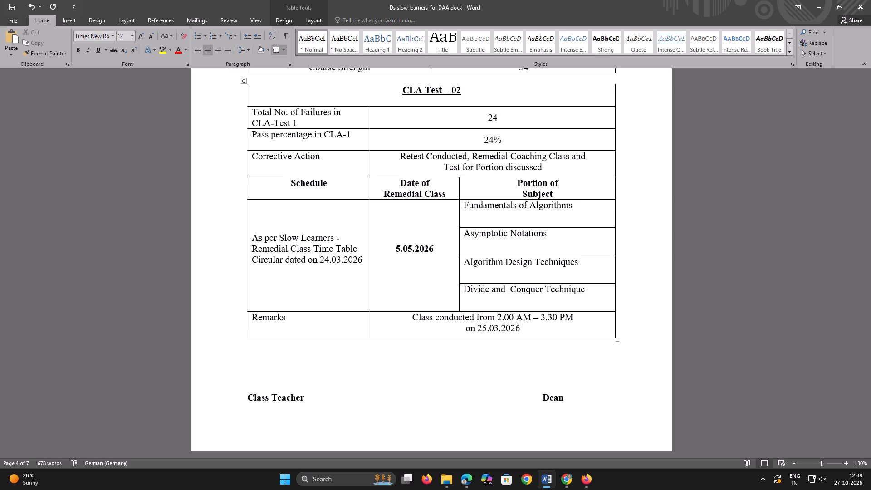
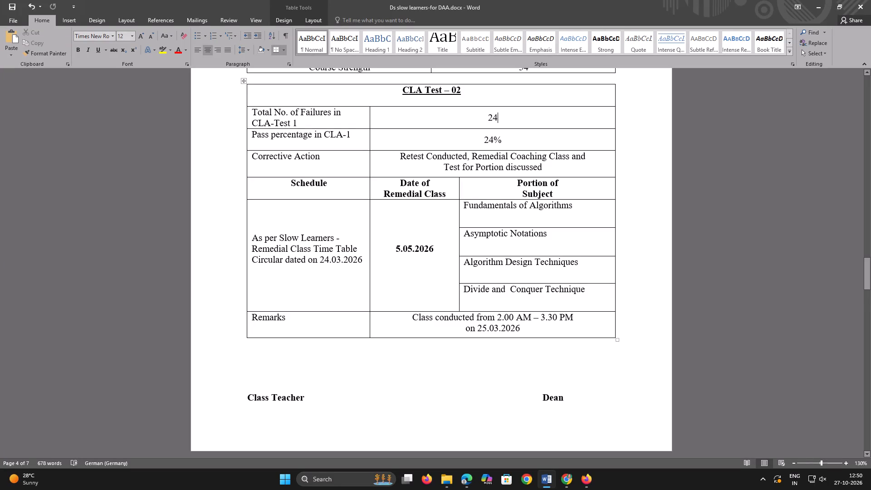
# Delete the Schedule heading in the CLA Test – 02 table and merge its cell with the Date of Remedial Class heading cell.
pyautogui.moveTo(289, 183); pyautogui.dragTo(326, 183)
pyautogui.press('Delete')
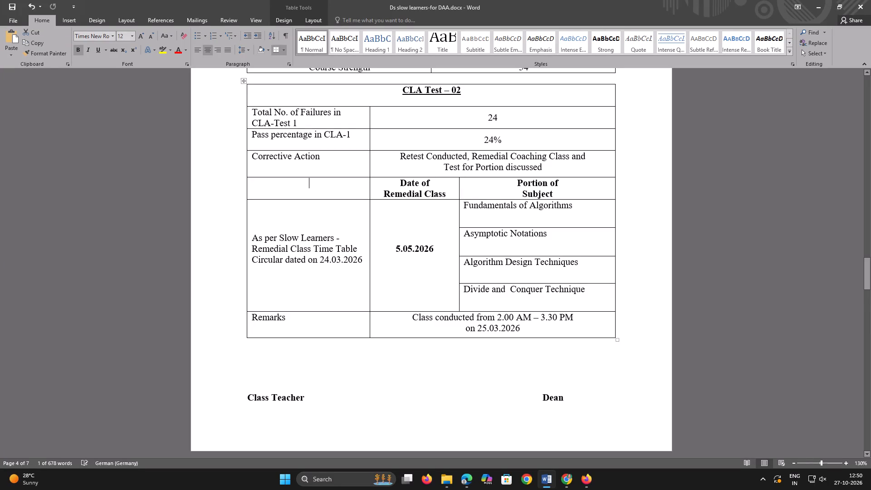
pyautogui.moveTo(326, 183); pyautogui.dragTo(383, 186)
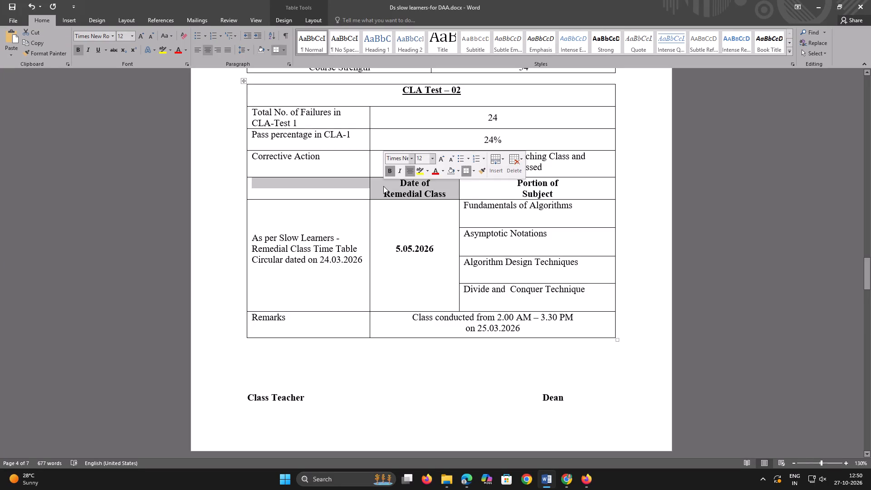
pyautogui.rightClick(383, 186)
pyautogui.click(427, 260)
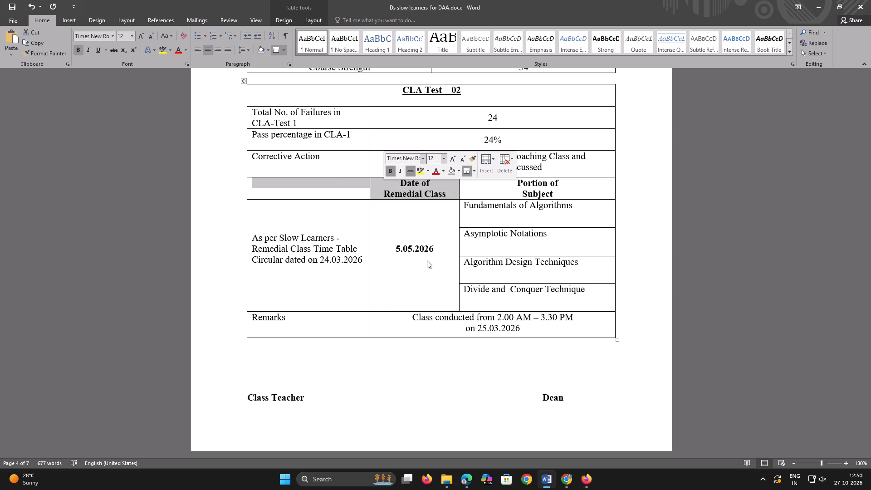
pyautogui.click(864, 278)
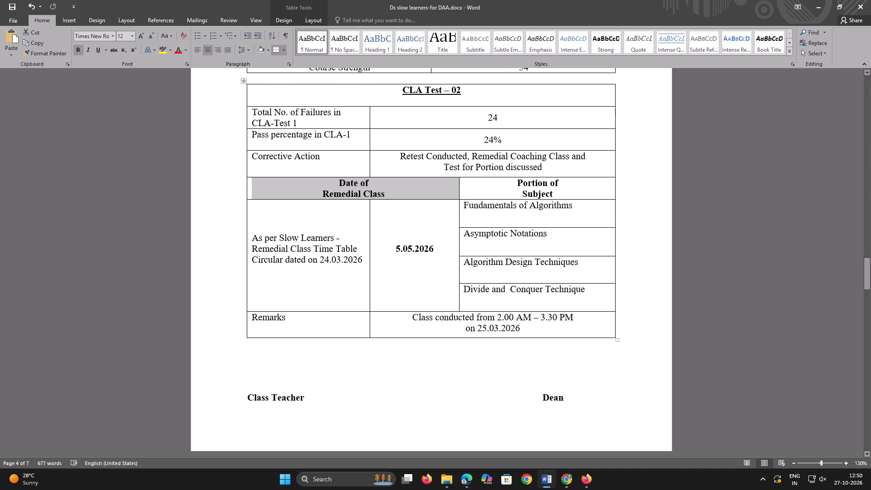
# Delete the Slow Learners time table circular text and merge its cell with the 5.05.2026 date cell.
pyautogui.moveTo(255, 240); pyautogui.dragTo(363, 265)
pyautogui.press('Delete')
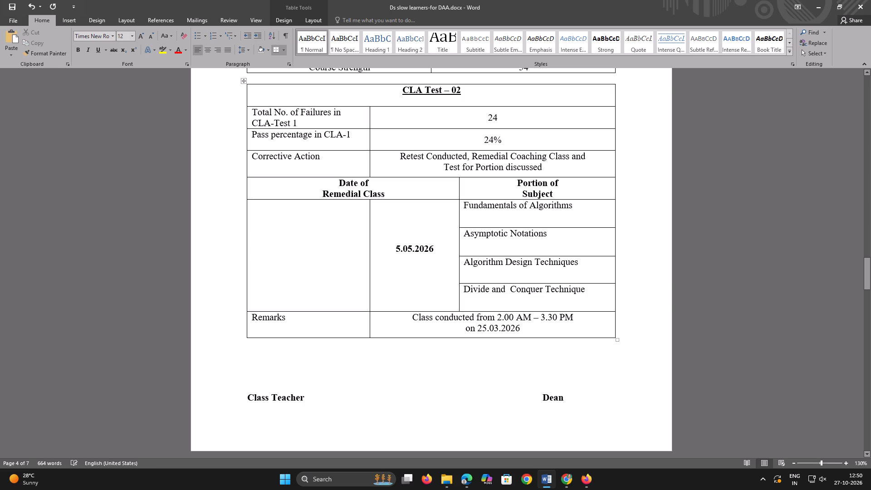
pyautogui.moveTo(364, 243); pyautogui.dragTo(422, 241)
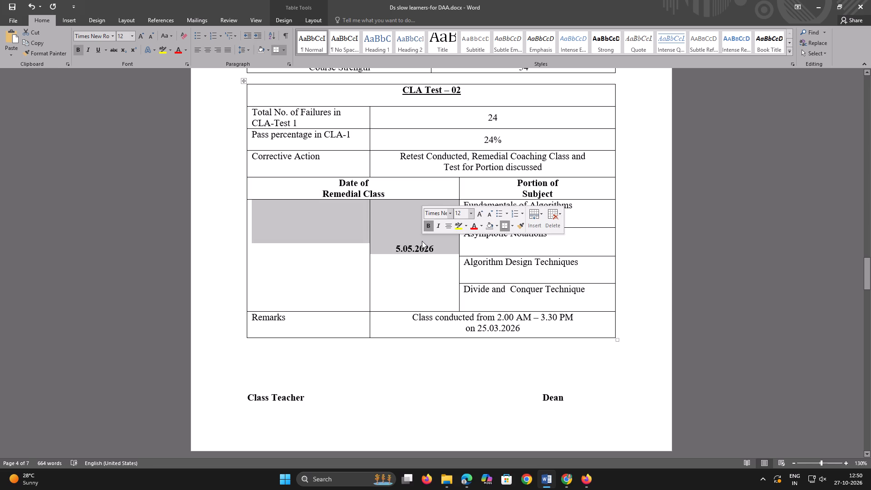
pyautogui.rightClick(422, 236)
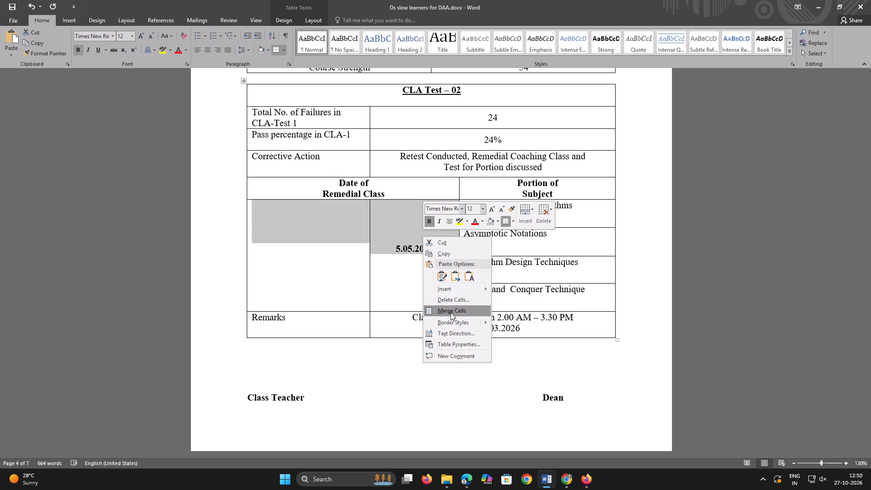
pyautogui.click(450, 314)
pyautogui.click(408, 263)
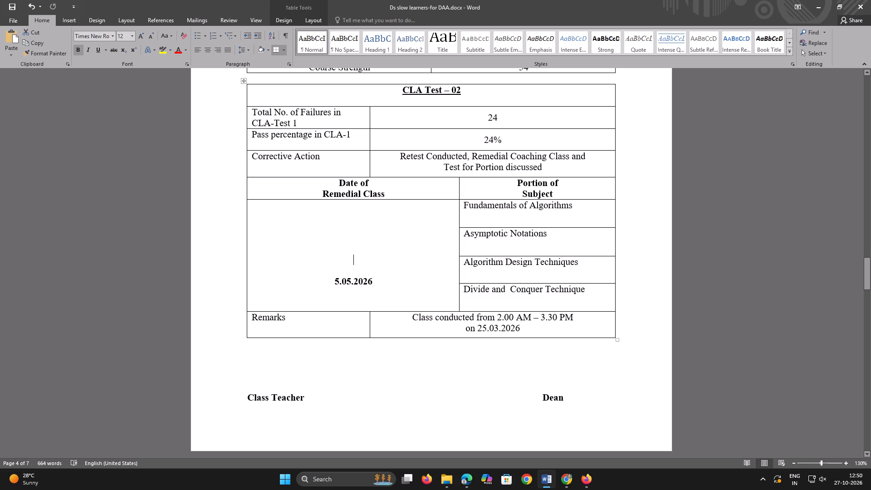
# Enter "Backtracking- N-Queen’s problem, Ha" before Fundamentals of Algorithms in the first Portion of Subject cell.
pyautogui.click(464, 205)
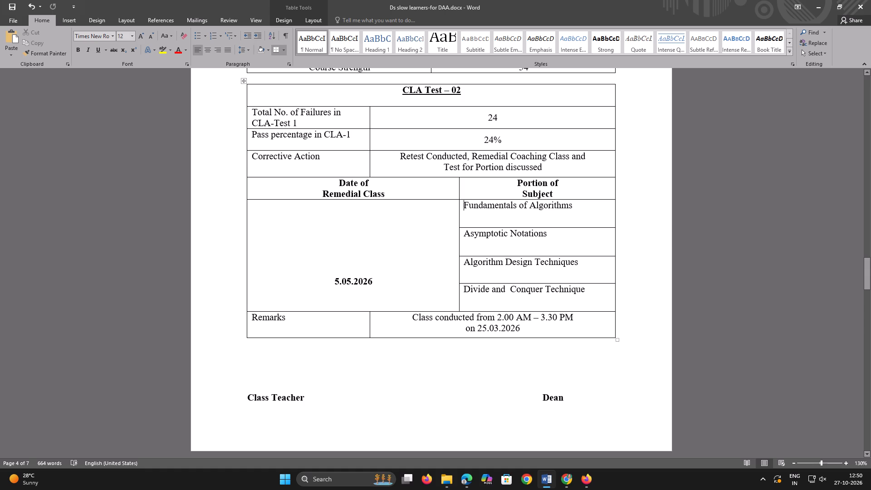
pyautogui.write('Bac')
pyautogui.write('ktrac')
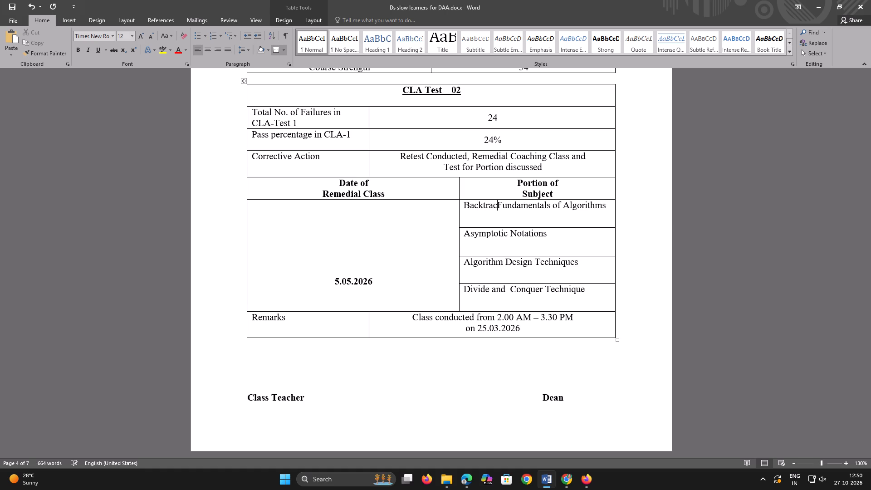
pyautogui.press('k')
pyautogui.write('ing-')
pyautogui.press('space')
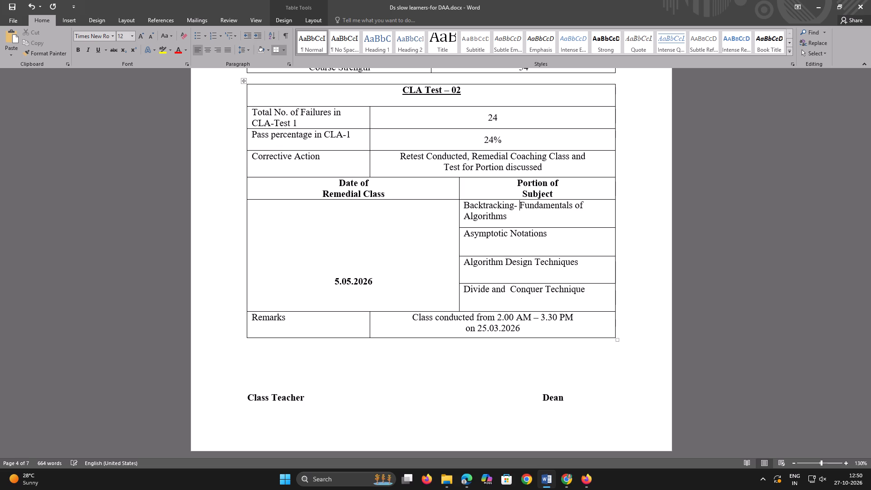
pyautogui.press('n')
pyautogui.press('BackSpace')
pyautogui.write('N-Queen')
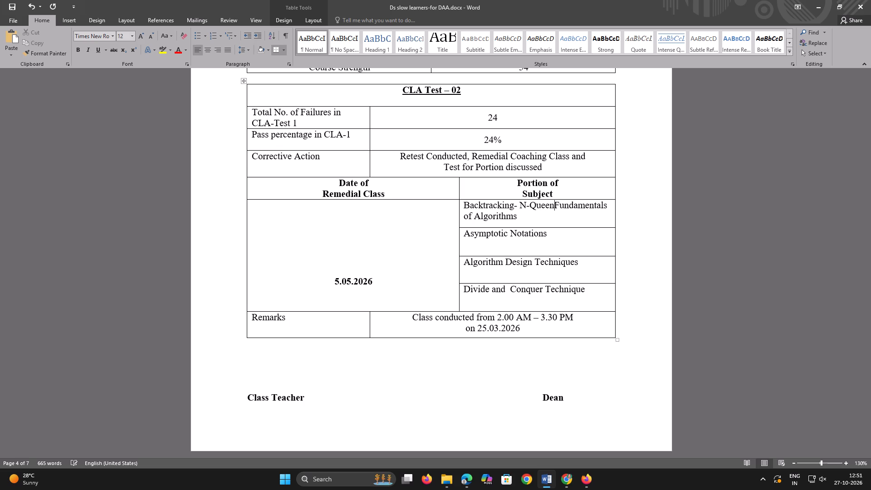
pyautogui.write("'s prob")
pyautogui.press('l')
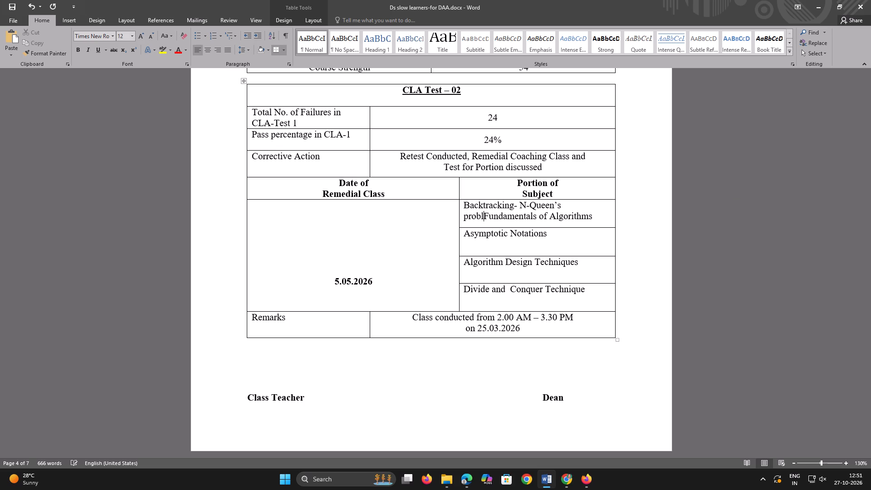
pyautogui.press('e')
pyautogui.press('m')
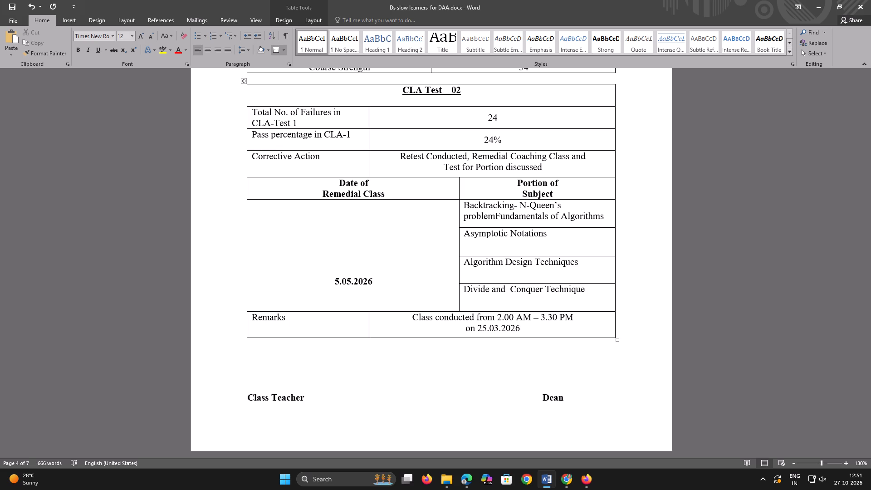
pyautogui.press(',')
pyautogui.press('space')
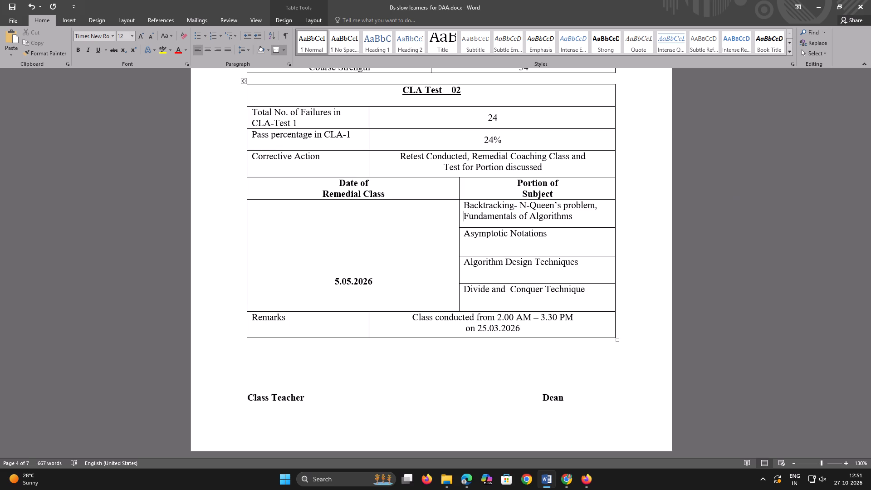
pyautogui.write('Ha')
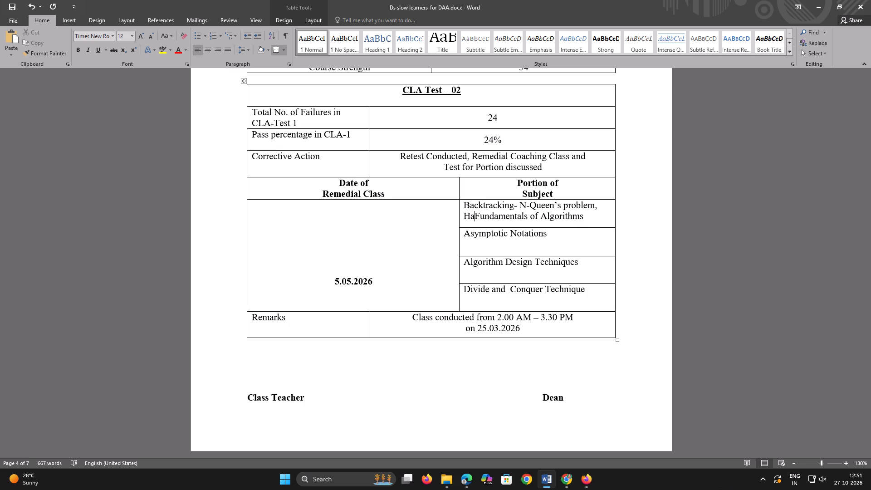
pyautogui.click(585, 482)
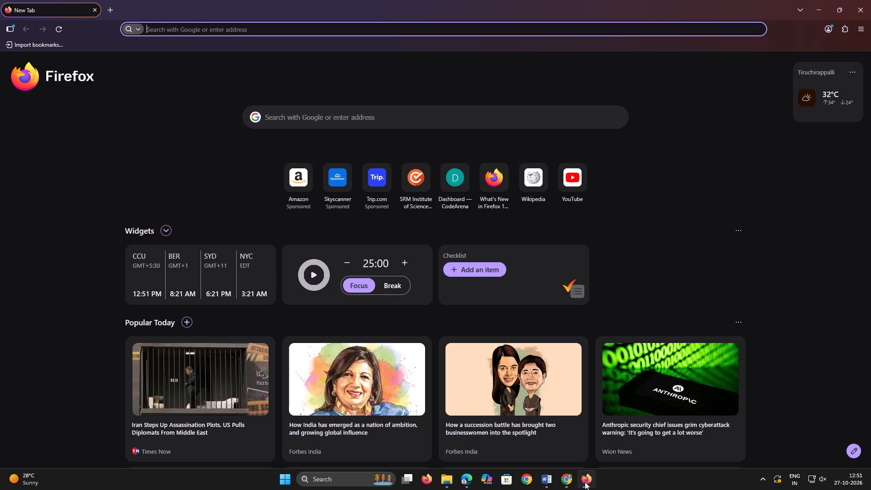
pyautogui.click(569, 484)
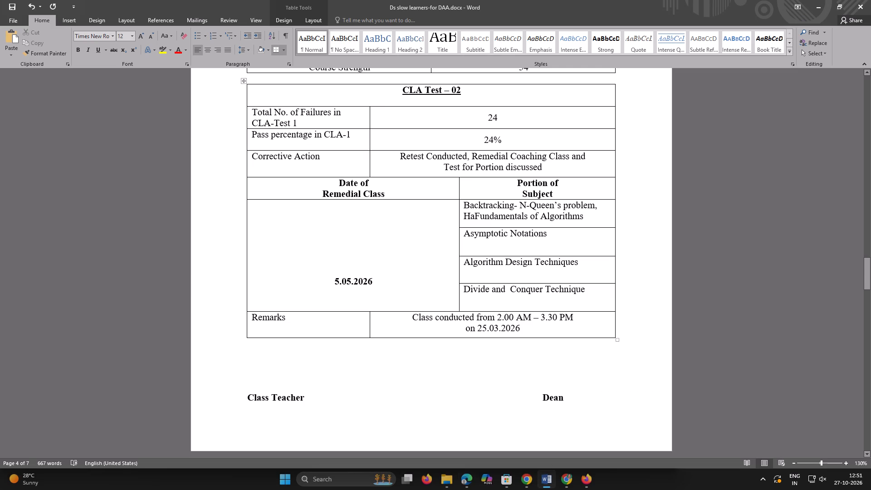
# Continue the first portion so it names "Hamiltonian Circuit", and insert "and" after "N-Queen’s problem".
pyautogui.write('miltonian')
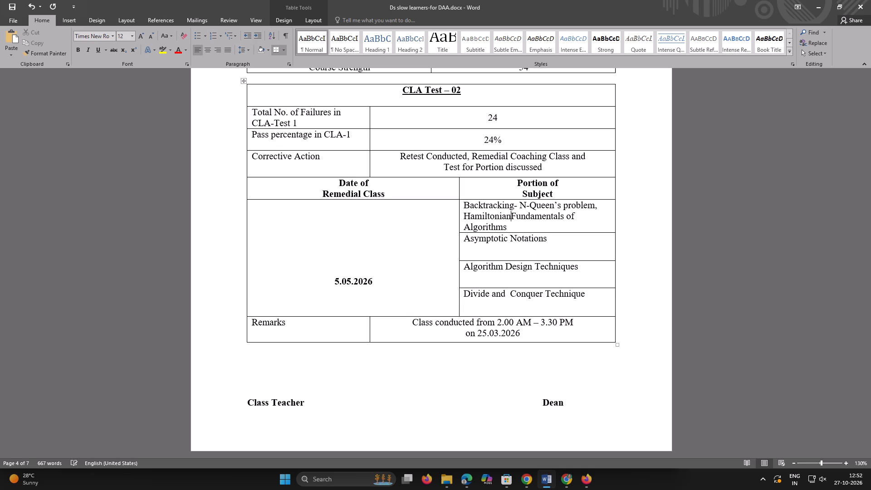
pyautogui.press('space')
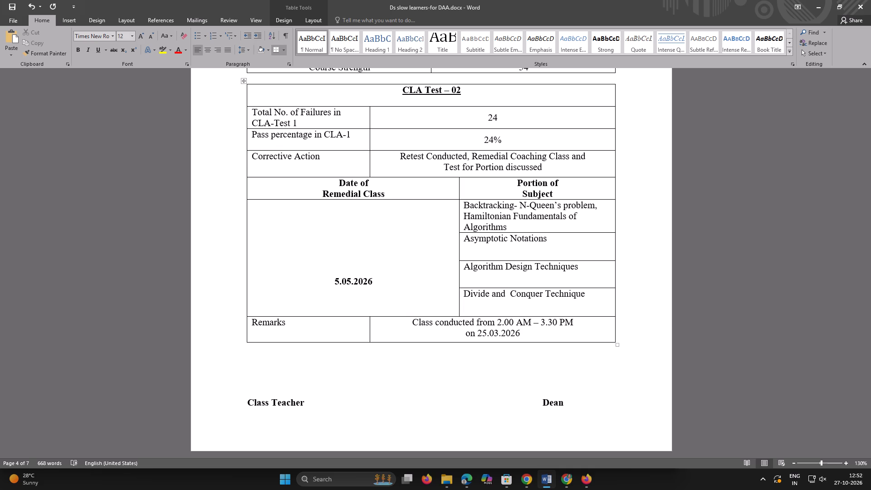
pyautogui.write('Circu')
pyautogui.write('it')
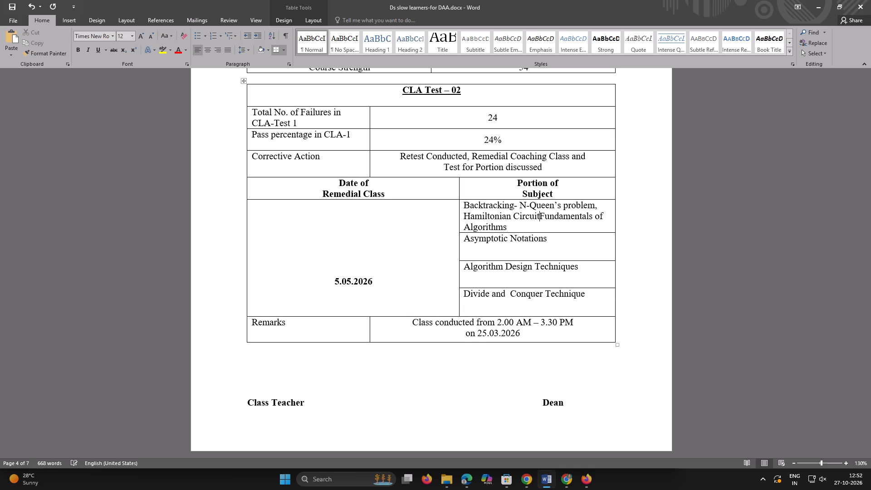
pyautogui.press('Delete')
pyautogui.press('Delete')
pyautogui.press('Delete')
pyautogui.press('Delete')
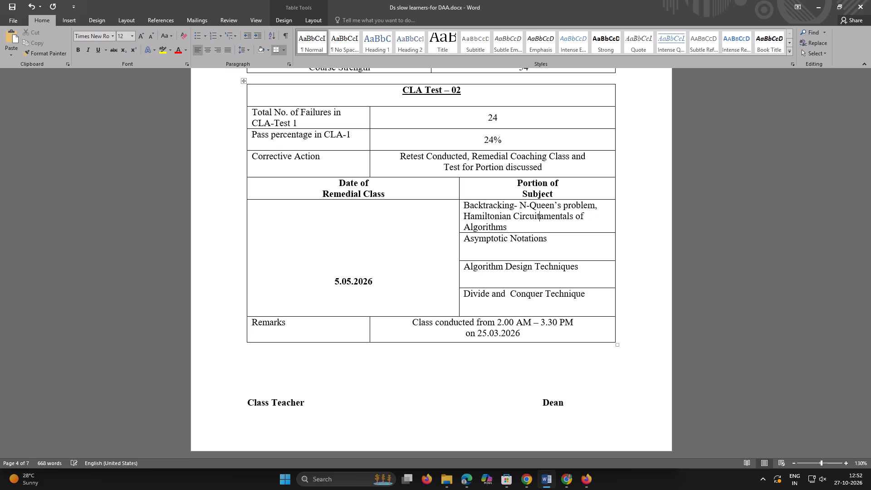
pyautogui.click(595, 207)
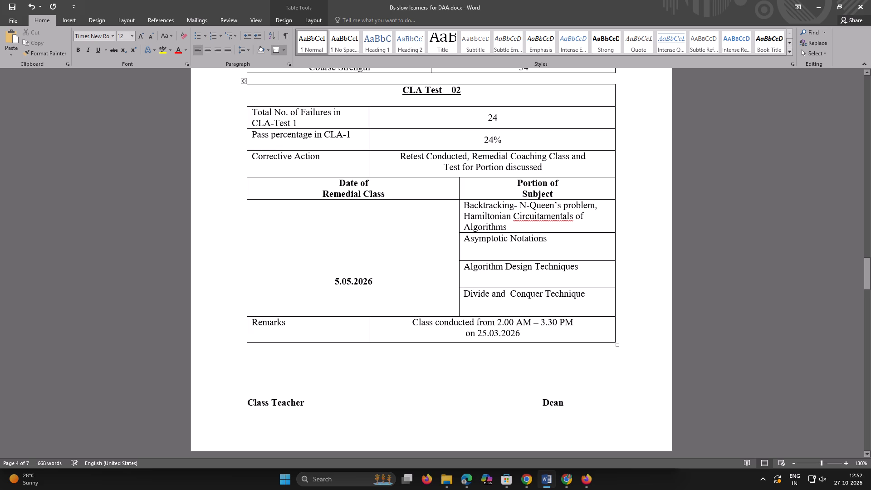
pyautogui.press('space')
pyautogui.write('and')
pyautogui.press('space')
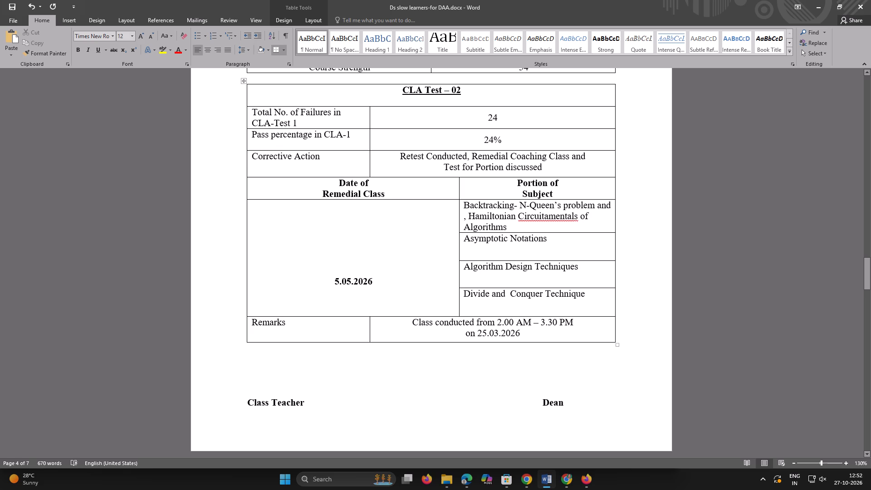
# Finish the first portion with "problem." after Hamiltonian Circuit, removing the leftover Fundamentals of Algorithms text.
pyautogui.click(543, 216)
pyautogui.press('space')
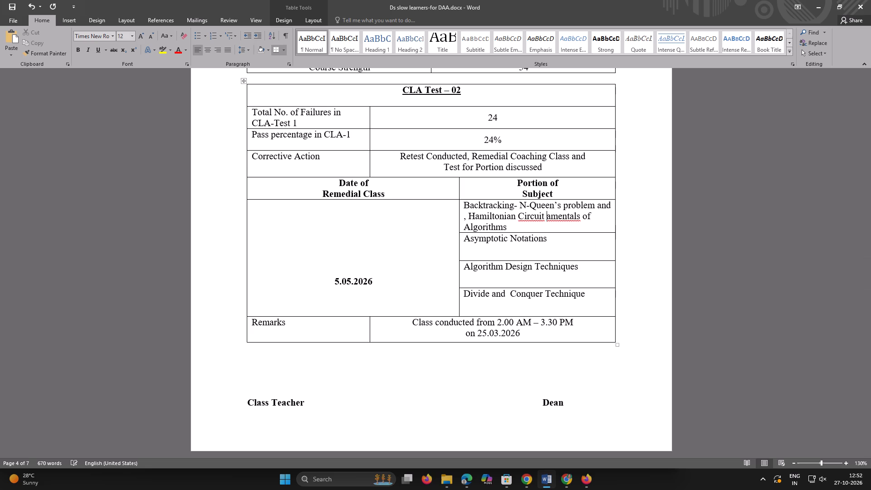
pyautogui.write('problem')
pyautogui.press('Delete')
pyautogui.press('Delete')
pyautogui.press('Delete')
pyautogui.press('Delete')
pyautogui.press('Delete')
pyautogui.press('Delete')
pyautogui.press('Delete')
pyautogui.press('Delete')
pyautogui.press('Delete')
pyautogui.press('Delete')
pyautogui.press('Delete')
pyautogui.press('Delete')
pyautogui.press('Delete')
pyautogui.press('Delete')
pyautogui.press('Delete')
pyautogui.press('Delete')
pyautogui.press('Delete')
pyautogui.press('Delete')
pyautogui.press('Delete')
pyautogui.press('Delete')
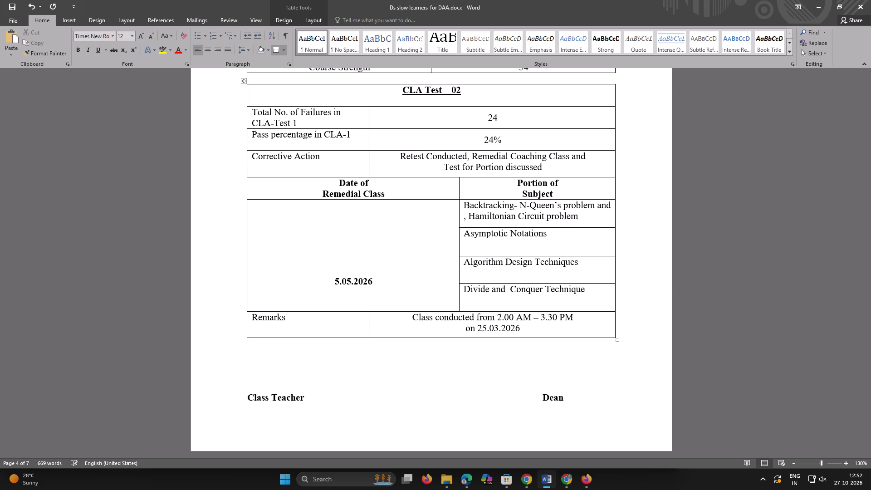
pyautogui.press('.')
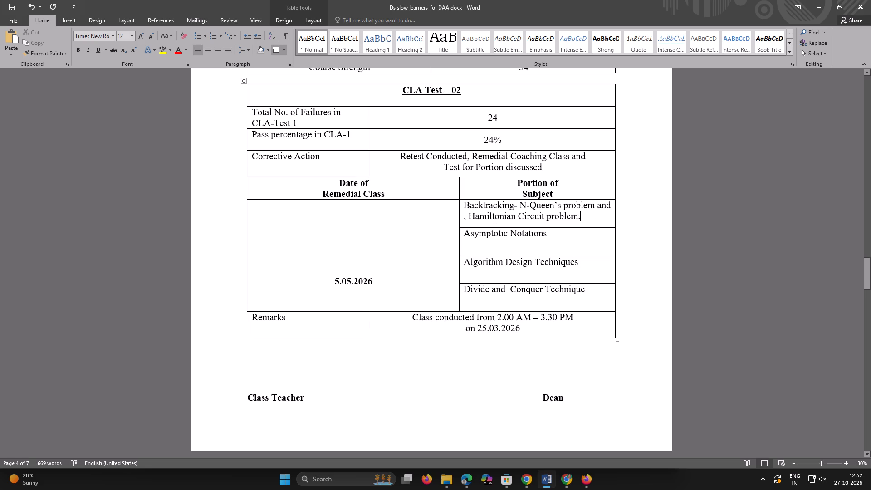
# Enter "Branch and Bound -Travelling Sales man Problem" before Asymptotic Notations in the second Portion of Subject cell.
pyautogui.click(464, 234)
pyautogui.write('Branch and')
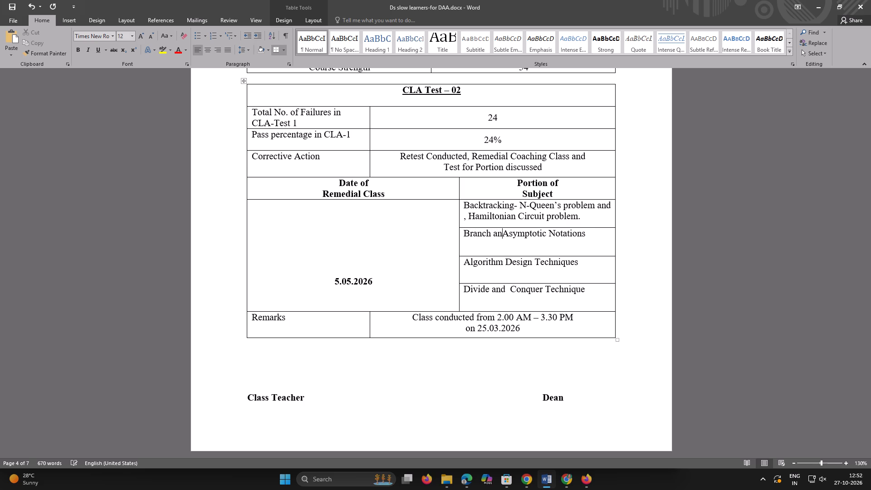
pyautogui.press('space')
pyautogui.write('Bound')
pyautogui.press('space')
pyautogui.write('-')
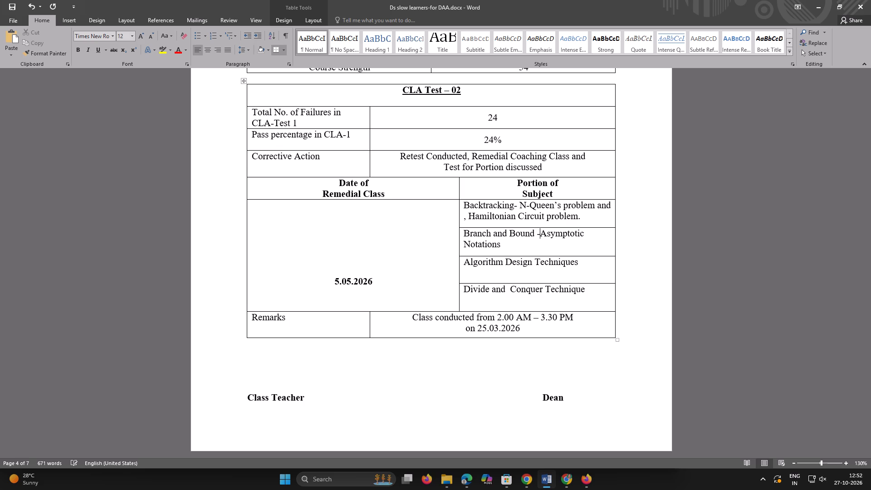
pyautogui.write('Travelling')
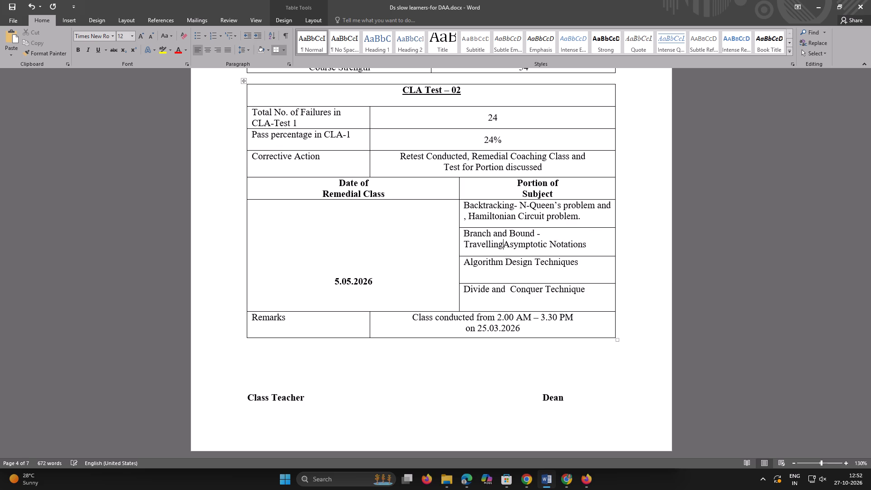
pyautogui.press('space')
pyautogui.write('Sales ma')
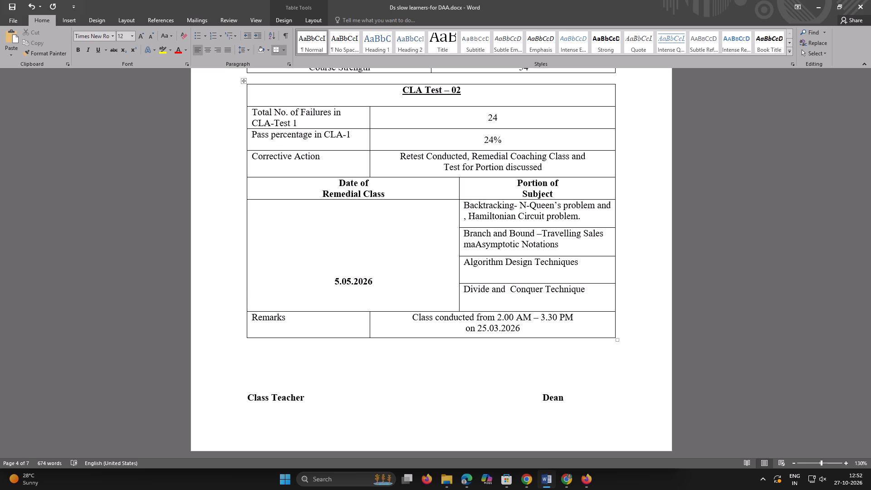
pyautogui.write('n')
pyautogui.press('space')
pyautogui.write('Problem')
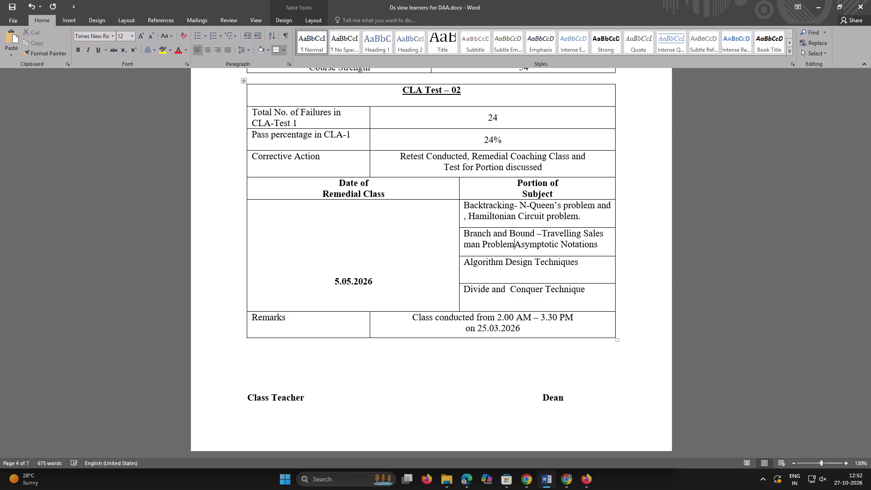
# Consult the DAA-syllabus PDF in Microsoft Edge, and back in Word enter "Fepth first" before Algorithm Design Techniques in the third portion cell.
pyautogui.click(459, 477)
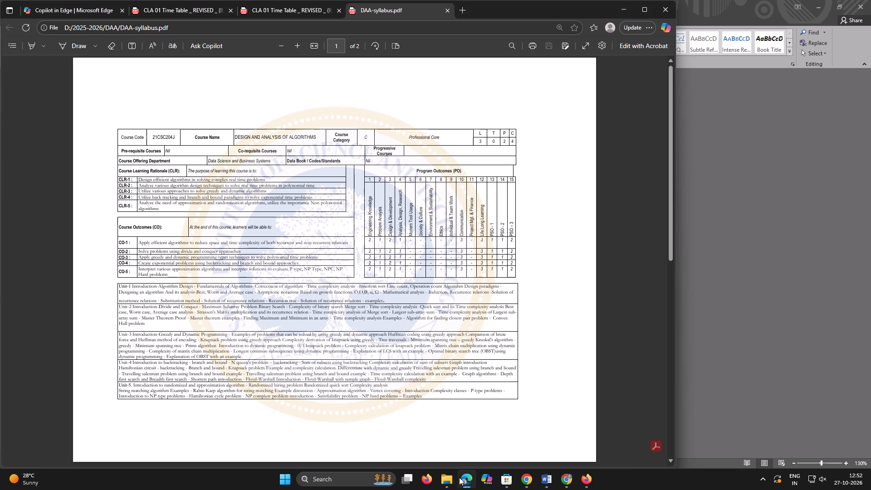
pyautogui.click(459, 477)
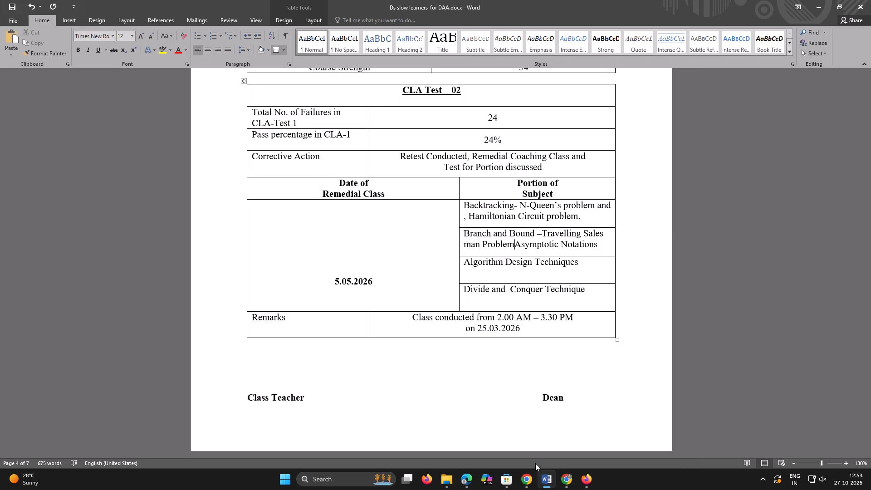
pyautogui.click(468, 480)
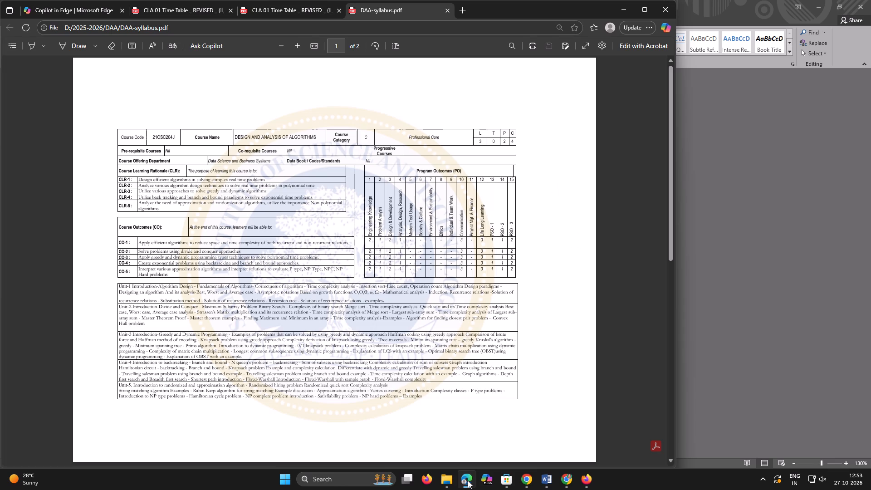
pyautogui.click(468, 480)
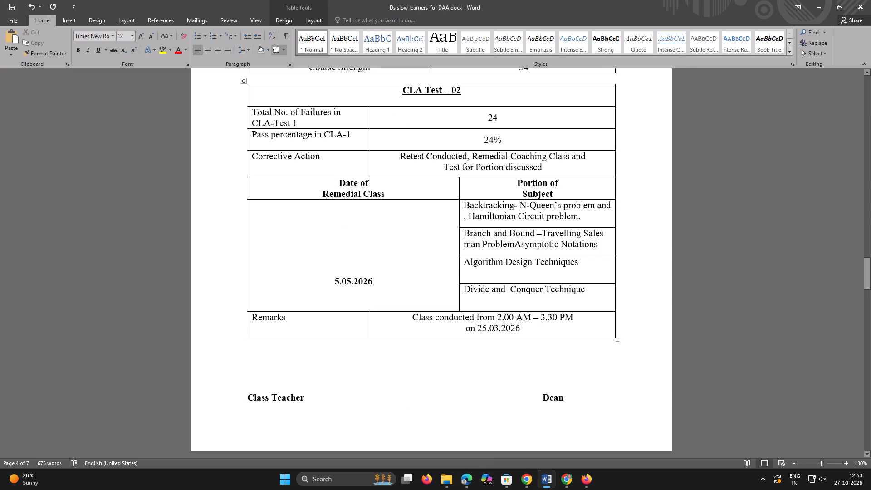
pyautogui.click(466, 265)
pyautogui.write('Fepth first')
pyautogui.press('space')
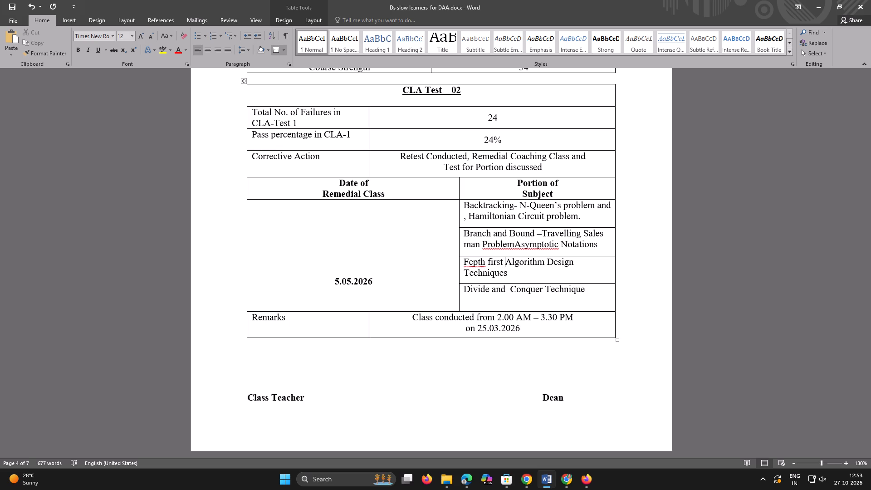
# End the second portion with a period after "Problem", removing the leftover Asymptotic Notations text.
pyautogui.click(514, 243)
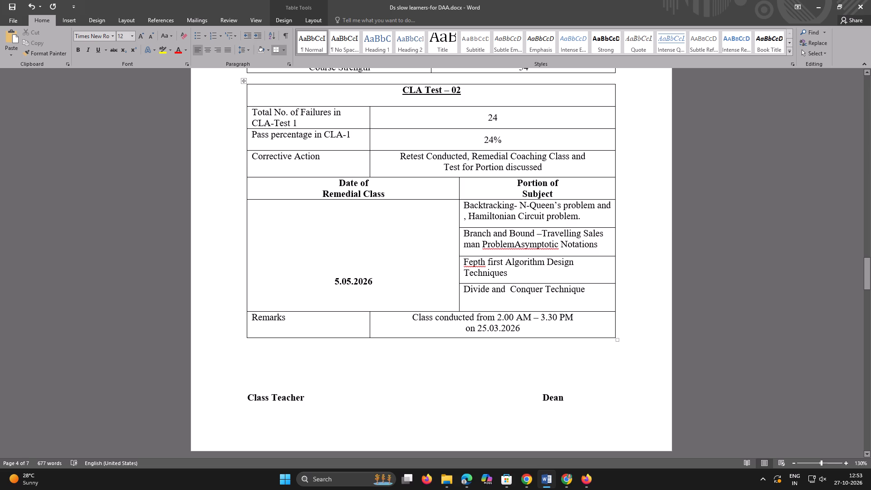
pyautogui.press('.')
pyautogui.press('Delete')
pyautogui.press('Delete')
pyautogui.press('Delete')
pyautogui.press('Delete')
pyautogui.press('Delete')
pyautogui.press('Delete')
pyautogui.press('Delete')
pyautogui.press('Delete')
pyautogui.press('Delete')
pyautogui.press('Delete')
pyautogui.press('Delete')
pyautogui.press('Delete')
pyautogui.press('Delete')
pyautogui.press('Delete')
pyautogui.press('Delete')
pyautogui.press('Delete')
pyautogui.press('Delete')
pyautogui.press('Delete')
pyautogui.press('Delete')
pyautogui.press('Delete')
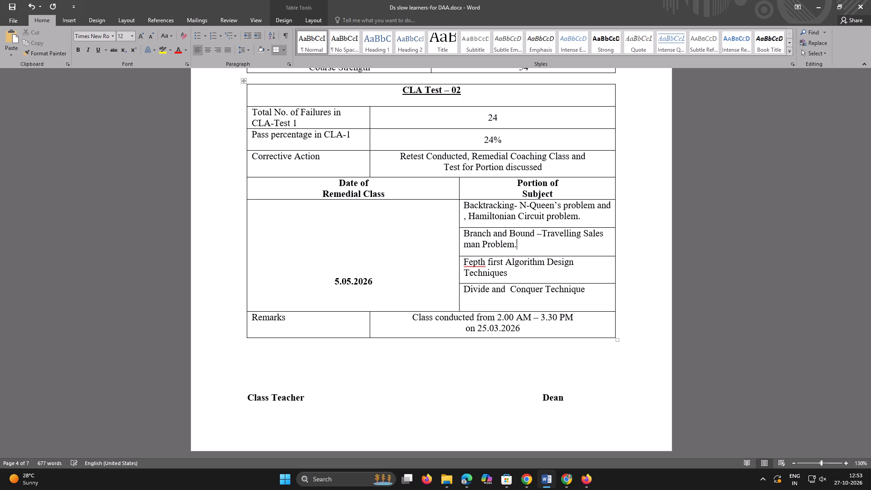
pyautogui.press('Delete')
pyautogui.press('Delete')
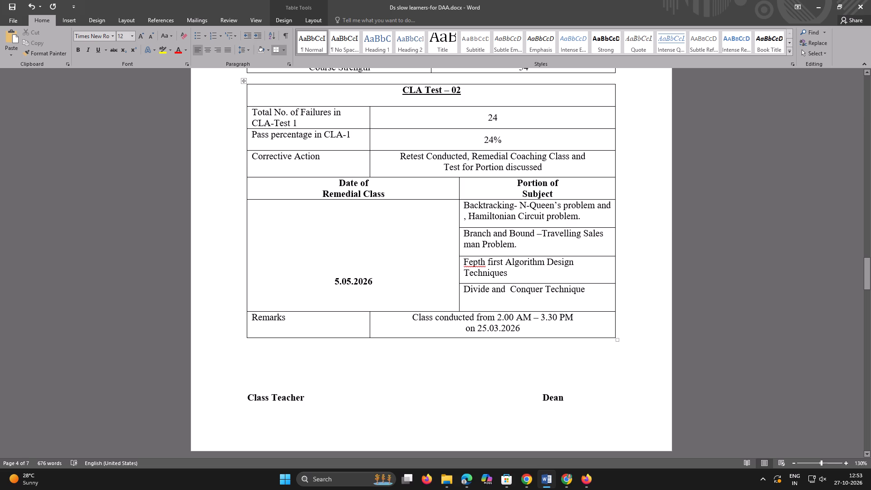
# Correct "Fepth" to "Depth" in the third portion and add "Search" after "Depth first".
pyautogui.click(468, 262)
pyautogui.press('BackSpace')
pyautogui.hotkey('shift', 'd')
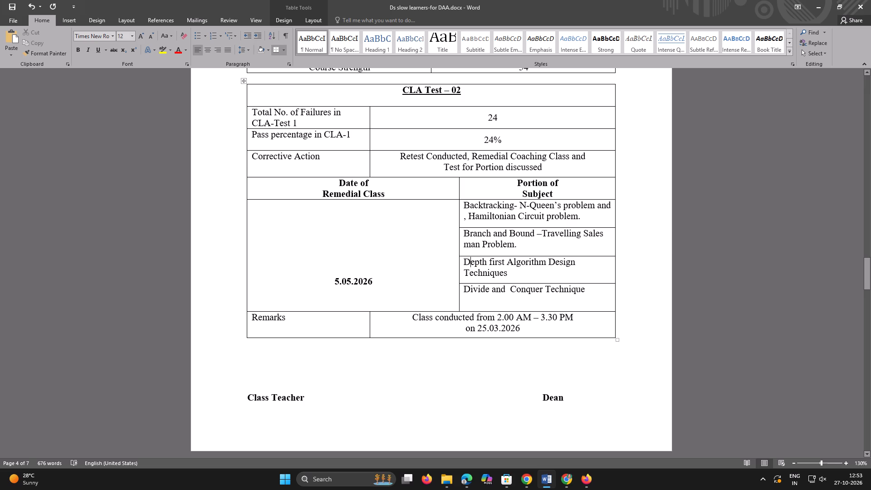
pyautogui.click(508, 261)
pyautogui.write('Search')
pyautogui.press('space')
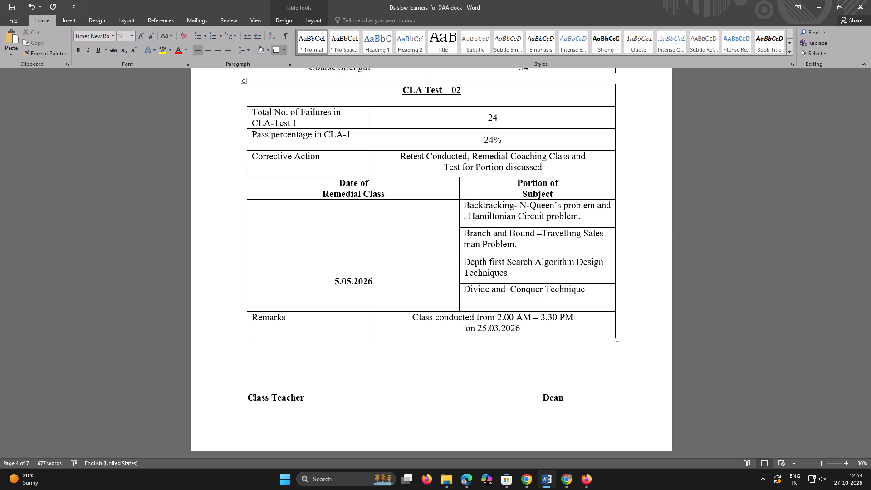
# Set the class end time in the CLA Test – 02 Remarks to 4.30 PM.
pyautogui.click(541, 319)
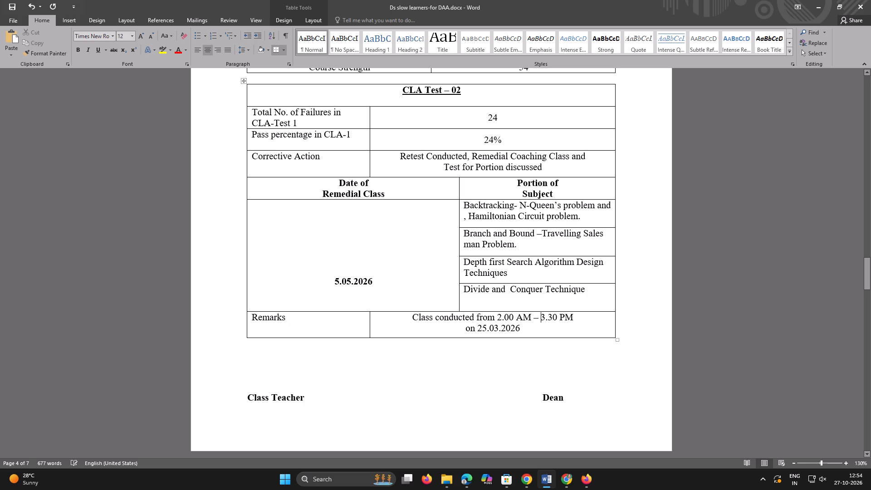
pyautogui.press('Delete')
pyautogui.press('4')
# Set the class end time in the CLA Test – 01 Remarks on page 1 to 4.30 PM.
pyautogui.moveTo(866, 280); pyautogui.dragTo(870, 122)
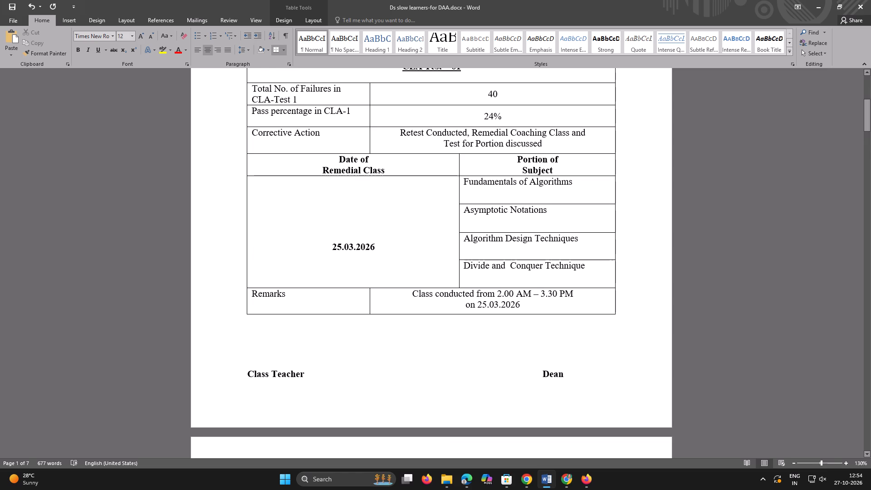
pyautogui.click(541, 296)
pyautogui.press('Delete')
pyautogui.press('4')
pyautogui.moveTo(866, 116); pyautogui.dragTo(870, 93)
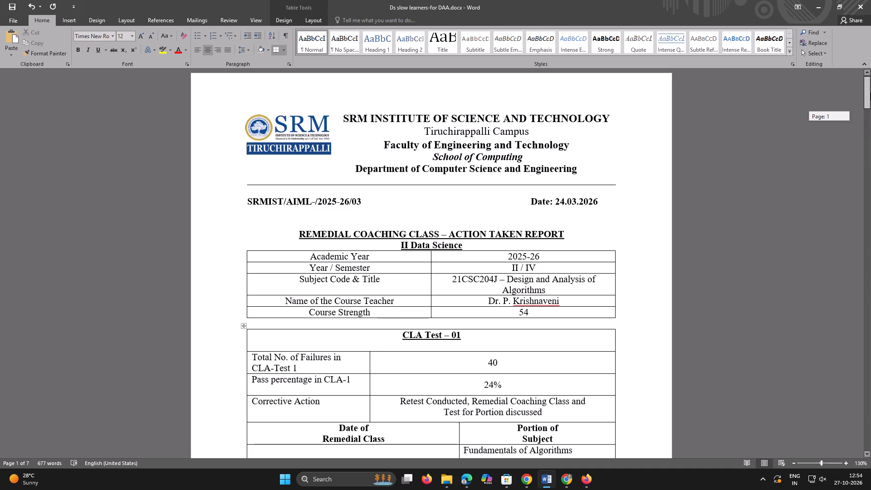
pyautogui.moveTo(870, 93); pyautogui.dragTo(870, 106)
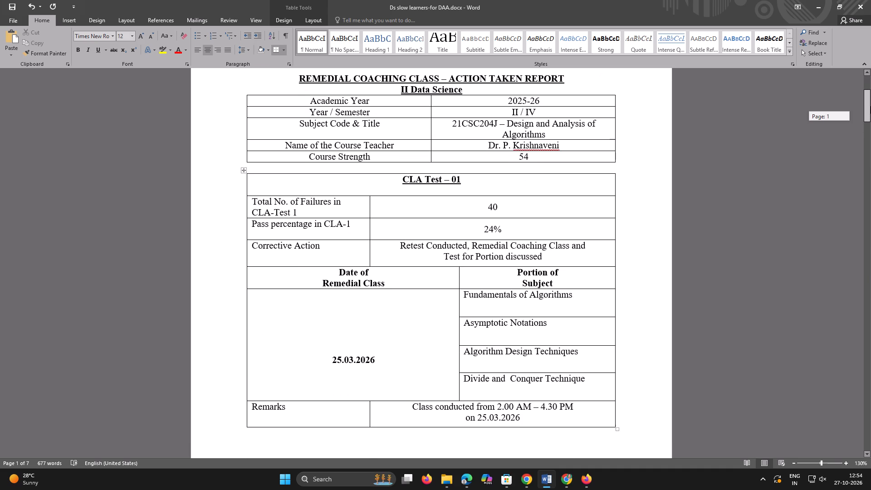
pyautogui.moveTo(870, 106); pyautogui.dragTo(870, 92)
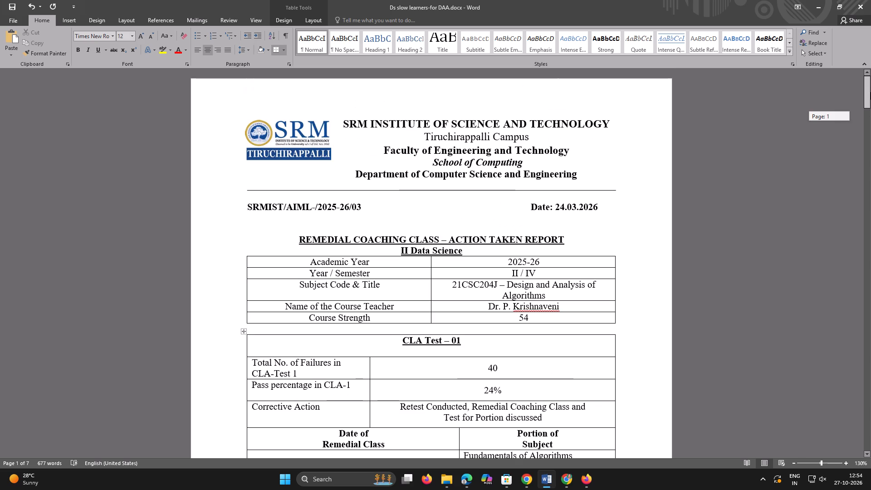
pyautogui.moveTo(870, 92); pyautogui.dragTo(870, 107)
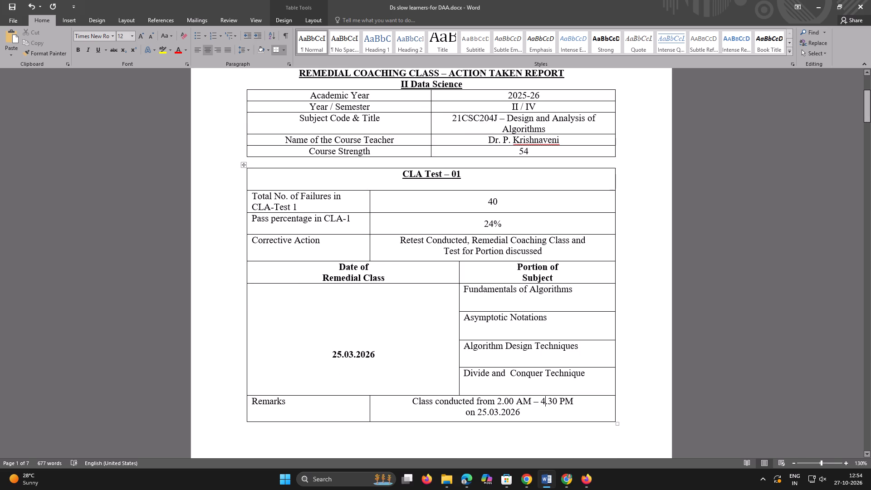
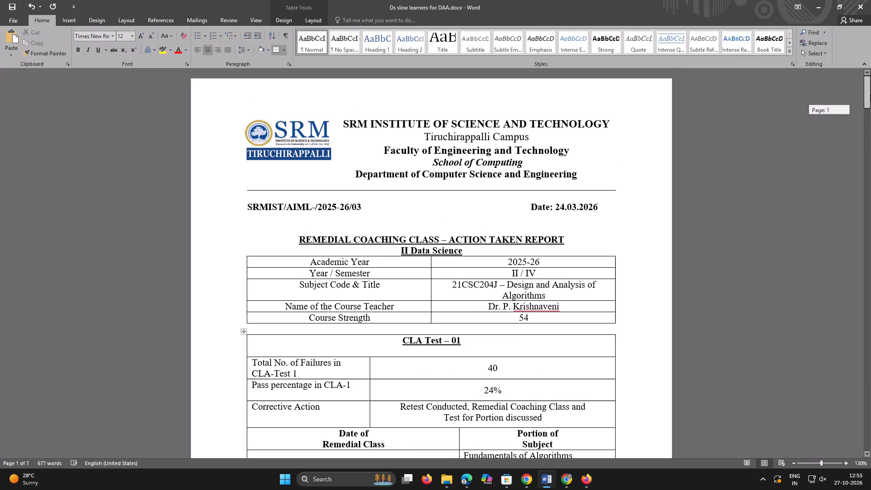
# Set the report date at the top of page 1 to 25.03.2026 and save the document.
pyautogui.click(560, 206)
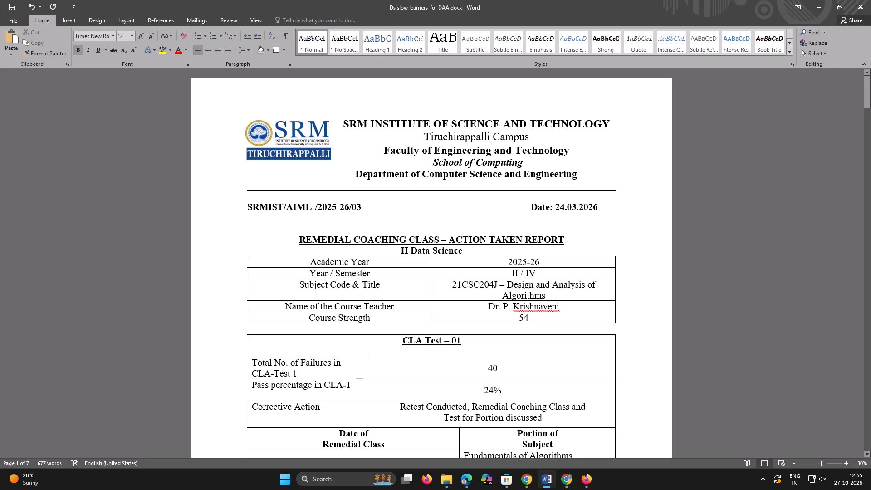
pyautogui.press('Delete')
pyautogui.press('5')
pyautogui.click(865, 89)
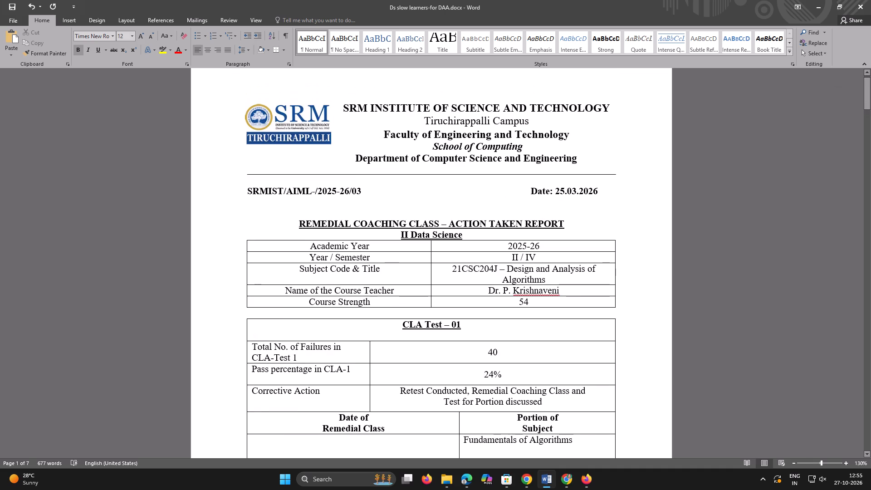
pyautogui.click(12, 4)
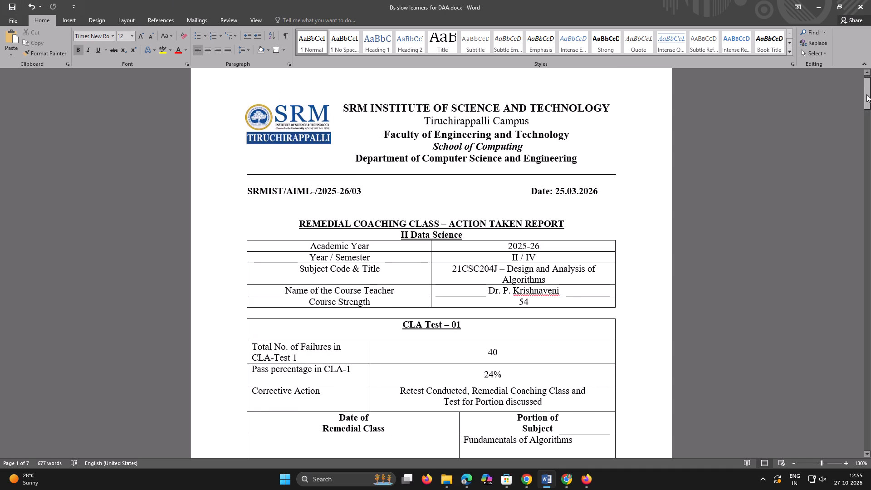
# Replace the signatory "Dean" at the bottom of the CLA Test – 01 report page with "HoD".
pyautogui.moveTo(867, 94); pyautogui.dragTo(862, 148)
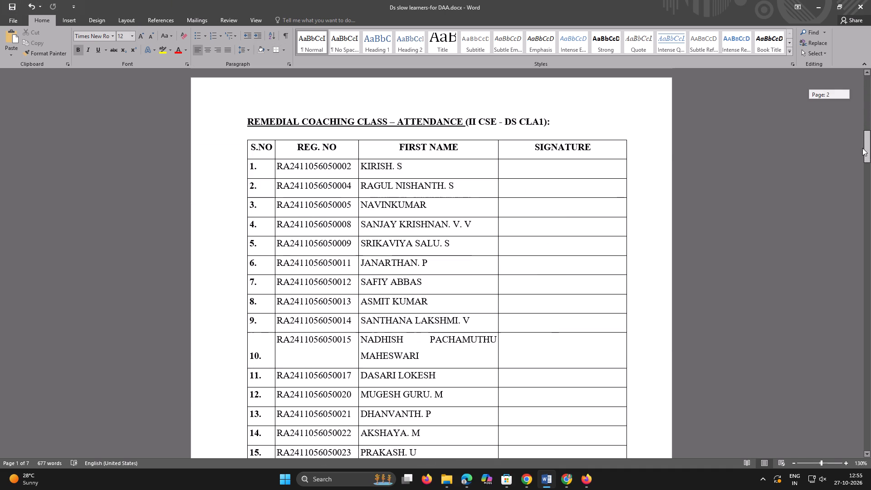
pyautogui.moveTo(862, 148); pyautogui.dragTo(866, 137)
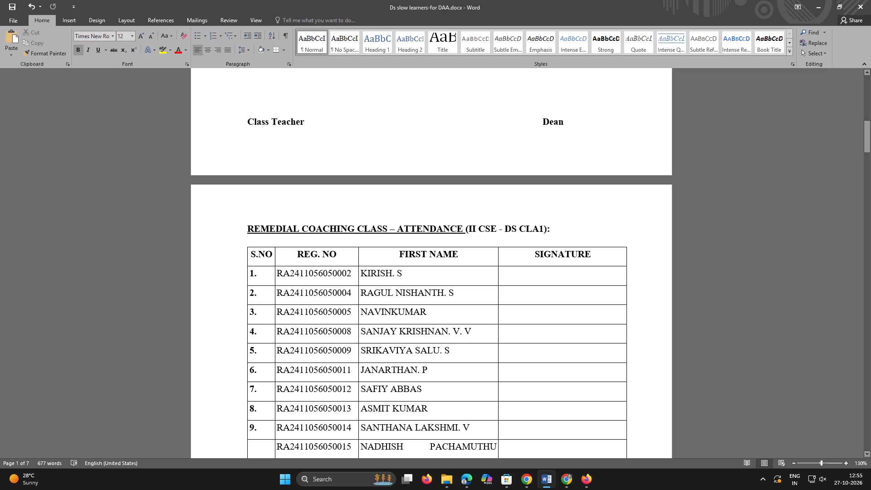
pyautogui.click(542, 121)
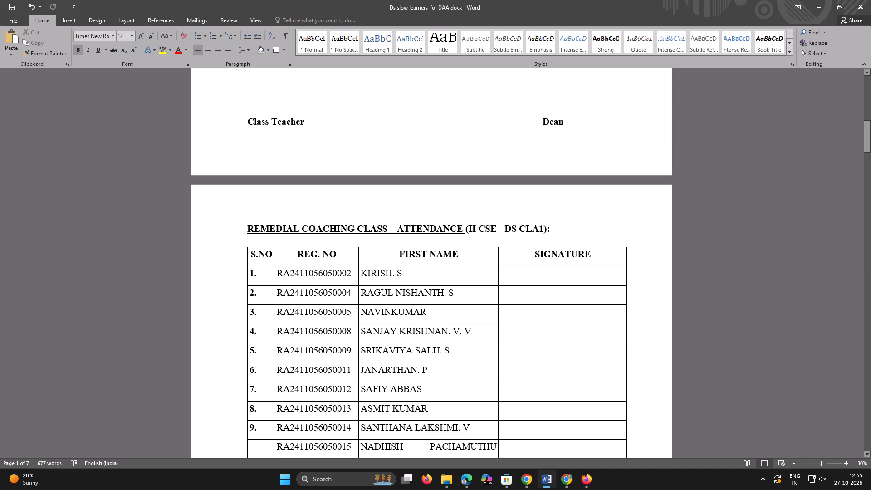
pyautogui.hotkey('shift', 'h')
pyautogui.press('o')
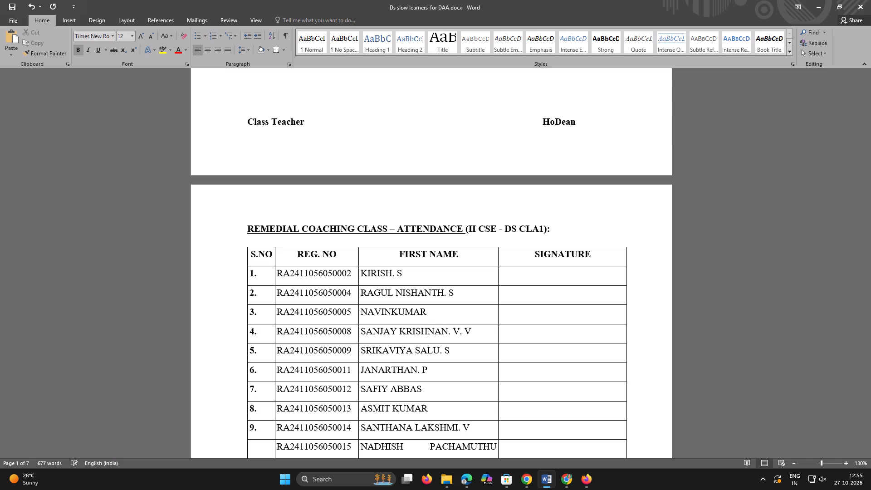
pyautogui.hotkey('shift', 'd')
pyautogui.press('Delete')
pyautogui.press('Delete')
pyautogui.press('Delete')
pyautogui.press('Delete')
# Change the signatory "Class Teacher" on the CLA Test – 01 report page to "Course Teacher".
pyautogui.click(250, 121)
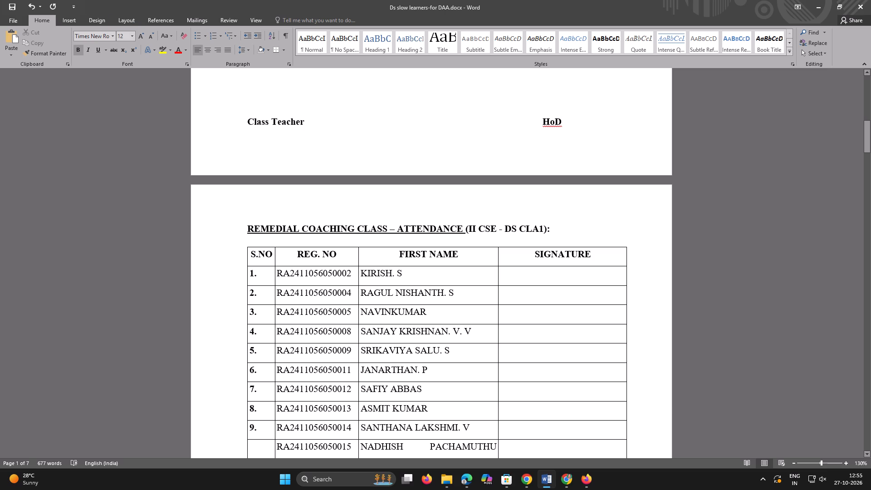
pyautogui.click(253, 123)
pyautogui.write('ourse')
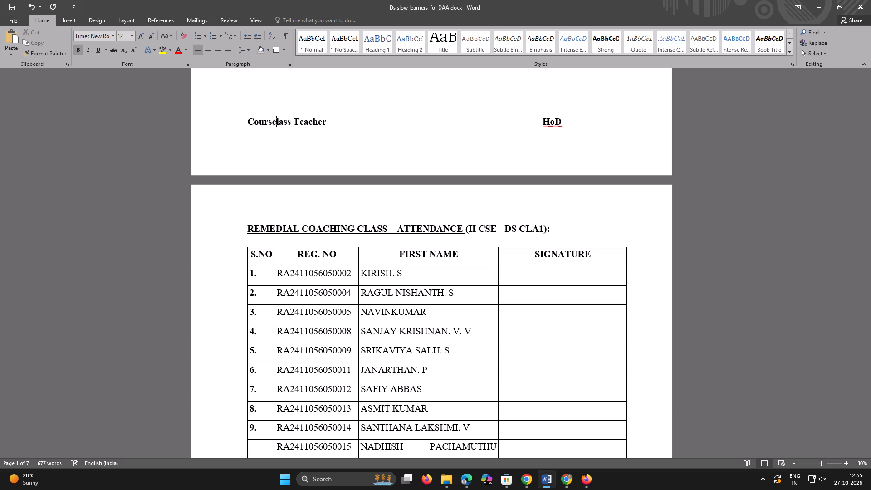
pyautogui.press('Delete')
pyautogui.press('Delete')
pyautogui.press('Delete')
pyautogui.press('Delete')
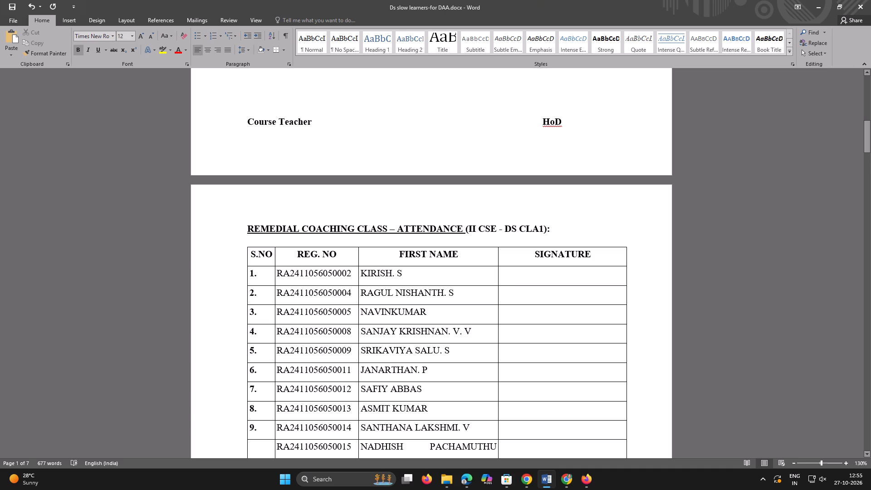
# Replace the "Faculty" signatory below the CLA1 attendance table with "Course-Teacher".
pyautogui.moveTo(869, 142); pyautogui.dragTo(864, 176)
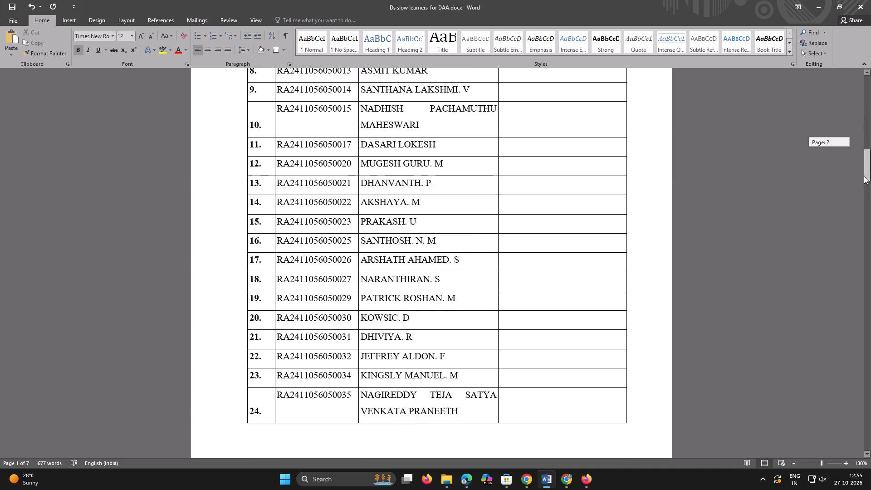
pyautogui.moveTo(864, 176); pyautogui.dragTo(858, 225)
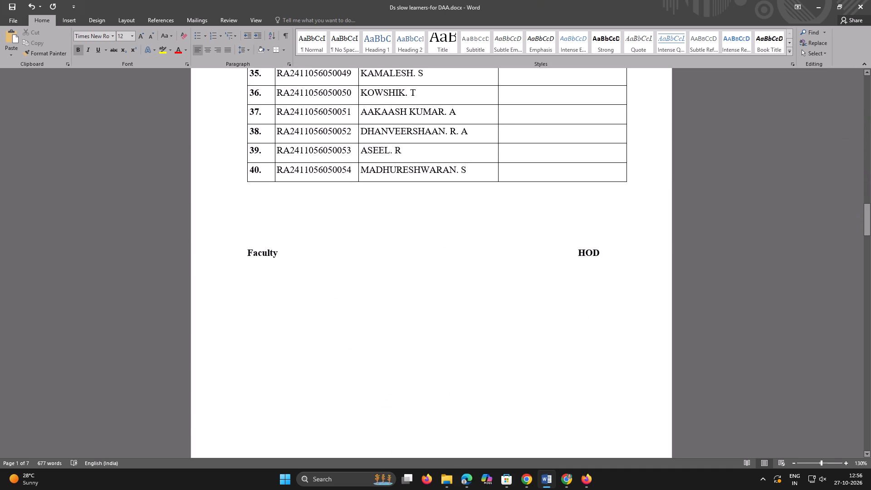
pyautogui.click(245, 250)
pyautogui.write('Course-')
pyautogui.write('Teacher')
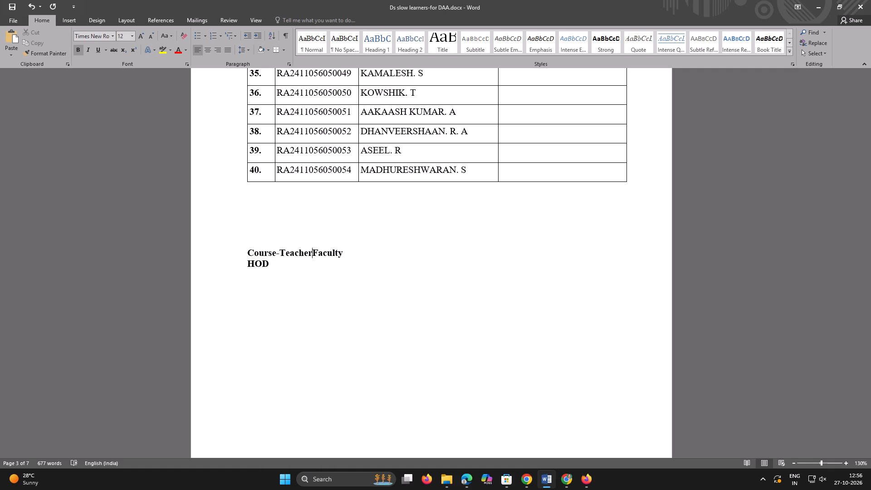
pyautogui.press('Delete')
pyautogui.press('Delete')
pyautogui.press('Delete')
pyautogui.press('Delete')
pyautogui.press('Delete')
pyautogui.press('Delete')
pyautogui.press('Delete')
# Adjust the spacing after "Course-Teacher" so that HOD sits on the same signature line.
pyautogui.press('space')
pyautogui.press('space')
pyautogui.press('space')
pyautogui.press('space')
pyautogui.press('space')
pyautogui.press('space')
pyautogui.press('space')
pyautogui.press('Delete')
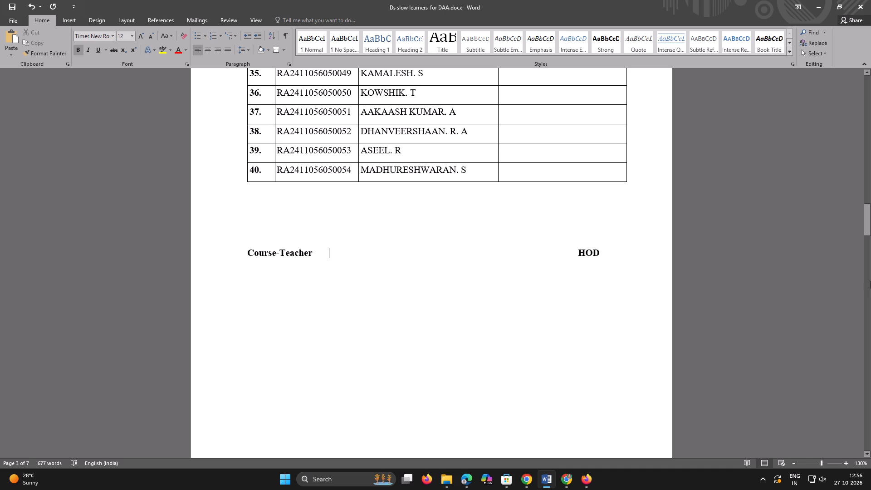
# Look over the start of the CLA Test – 02 report page, return to page 1 and save the document.
pyautogui.moveTo(870, 219); pyautogui.dragTo(870, 236)
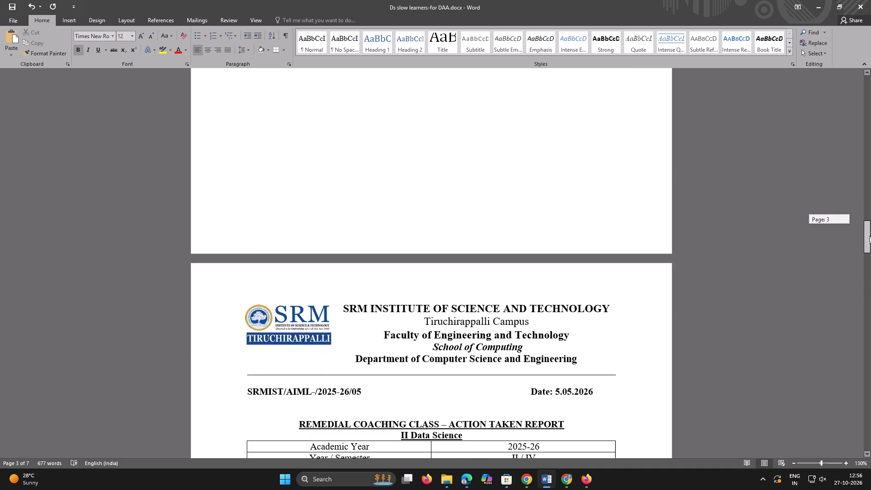
pyautogui.moveTo(870, 236); pyautogui.dragTo(868, 245)
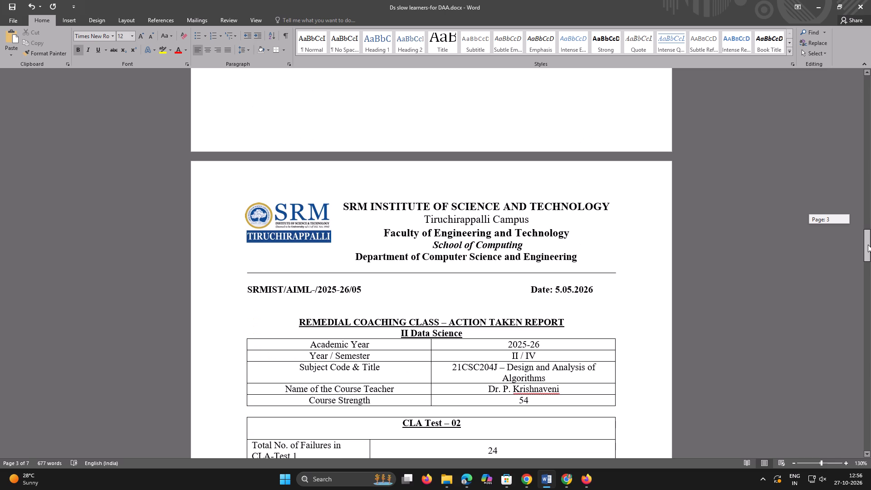
pyautogui.moveTo(868, 245); pyautogui.dragTo(858, 1)
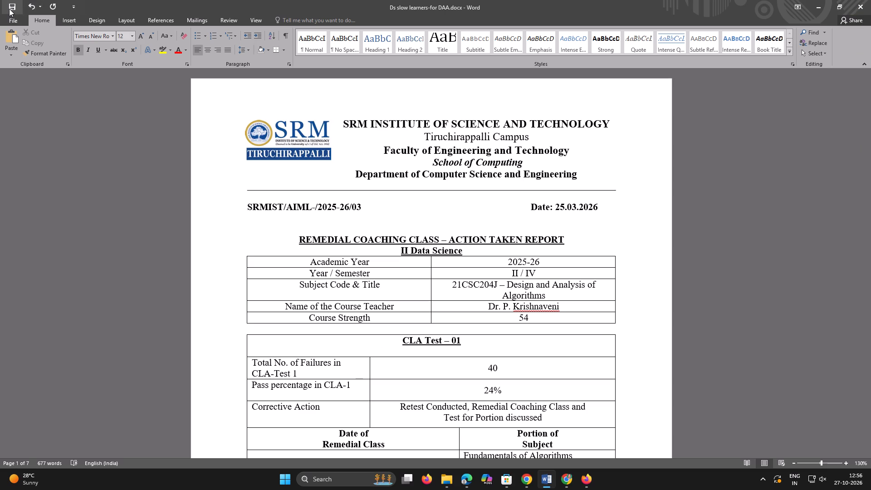
pyautogui.click(15, 7)
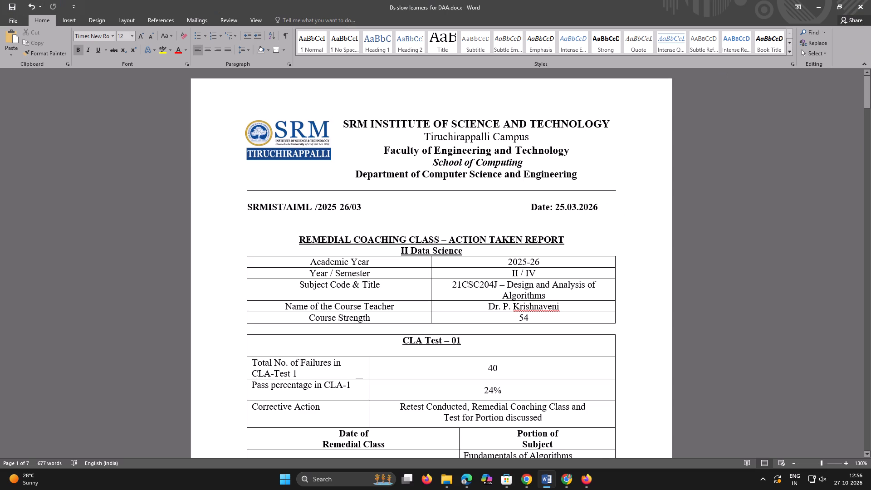
# Shorten the "FIRST NAME" column header in the CLA1 attendance table to "NAME" and centre it in its cell.
pyautogui.moveTo(867, 93); pyautogui.dragTo(865, 123)
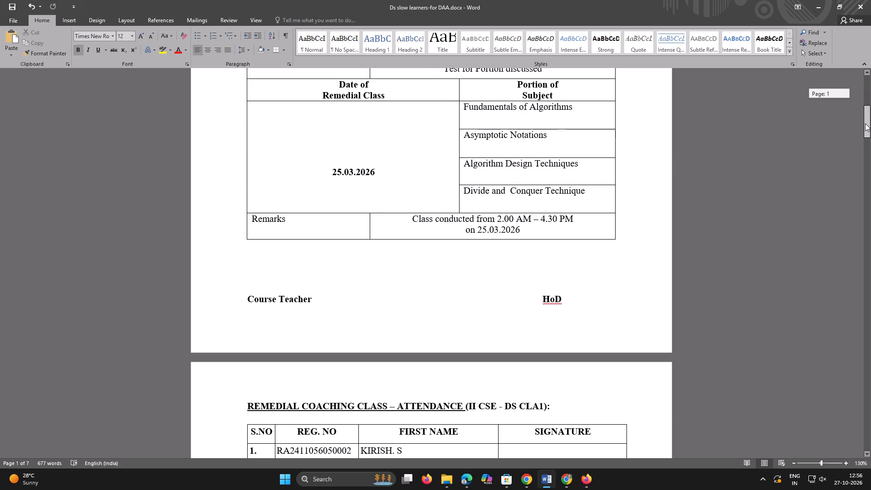
pyautogui.moveTo(865, 123); pyautogui.dragTo(865, 124)
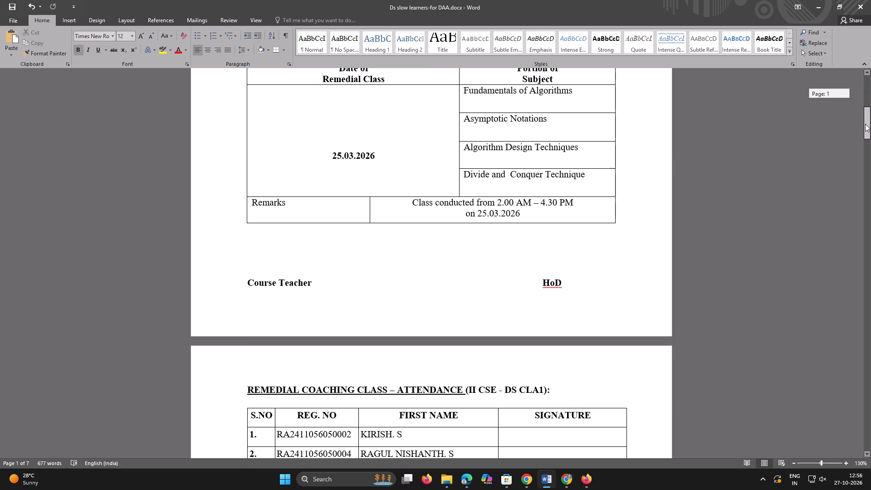
pyautogui.moveTo(865, 124); pyautogui.dragTo(865, 136)
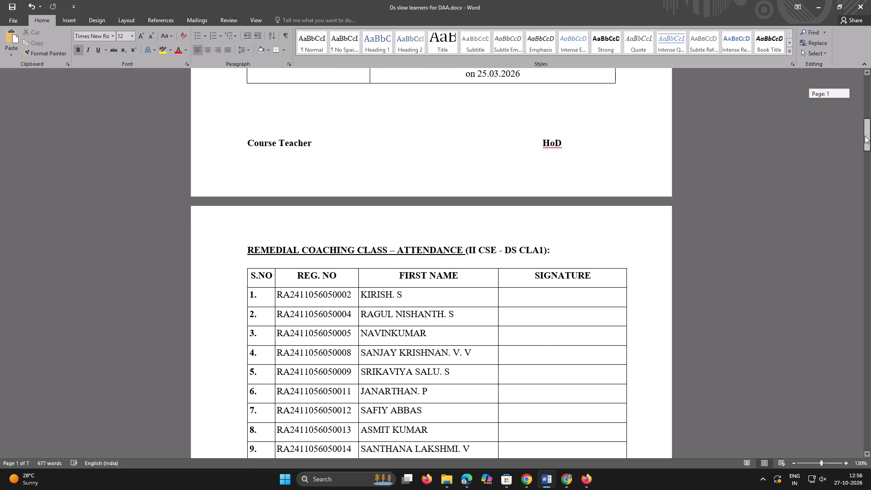
pyautogui.moveTo(865, 136); pyautogui.dragTo(863, 142)
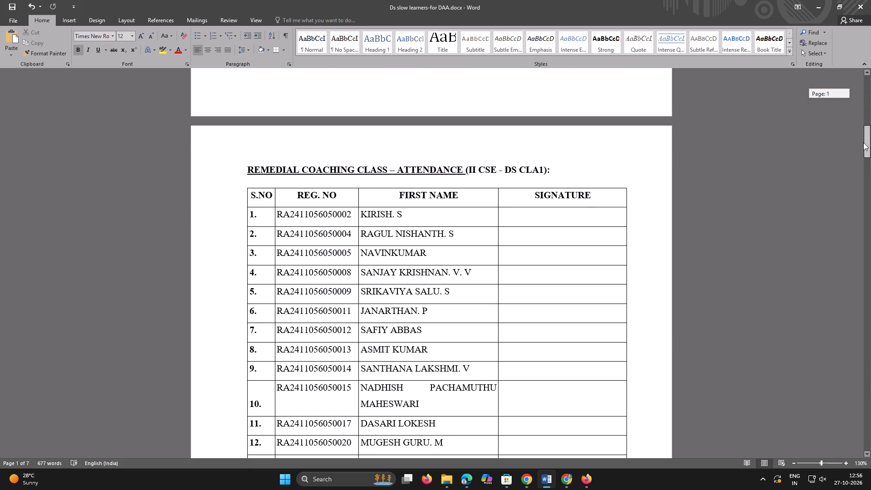
pyautogui.moveTo(863, 142); pyautogui.dragTo(864, 148)
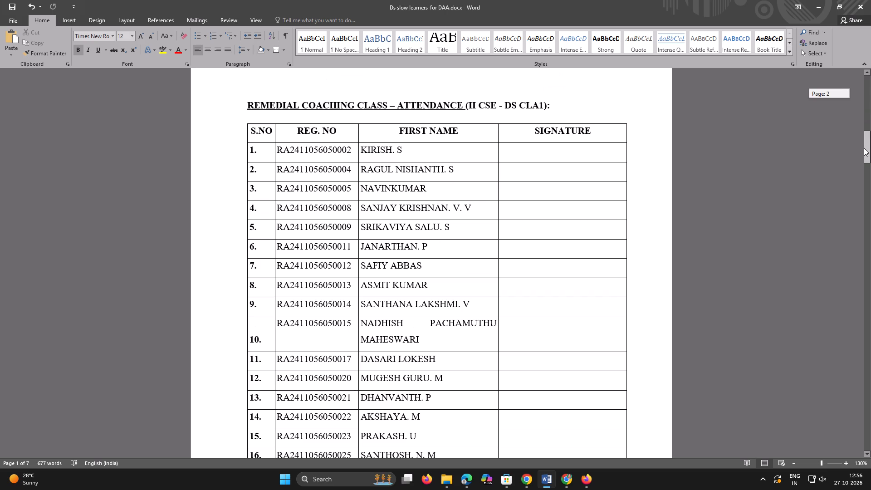
pyautogui.moveTo(864, 148); pyautogui.dragTo(866, 149)
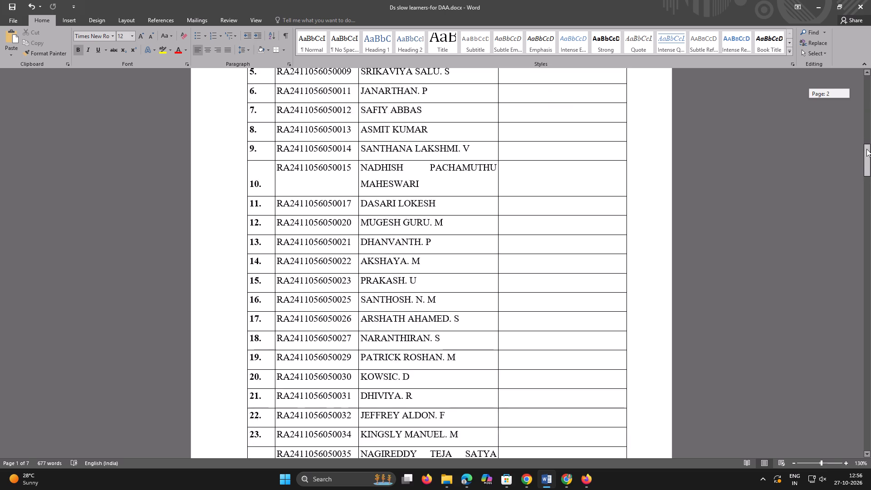
pyautogui.moveTo(866, 149); pyautogui.dragTo(869, 139)
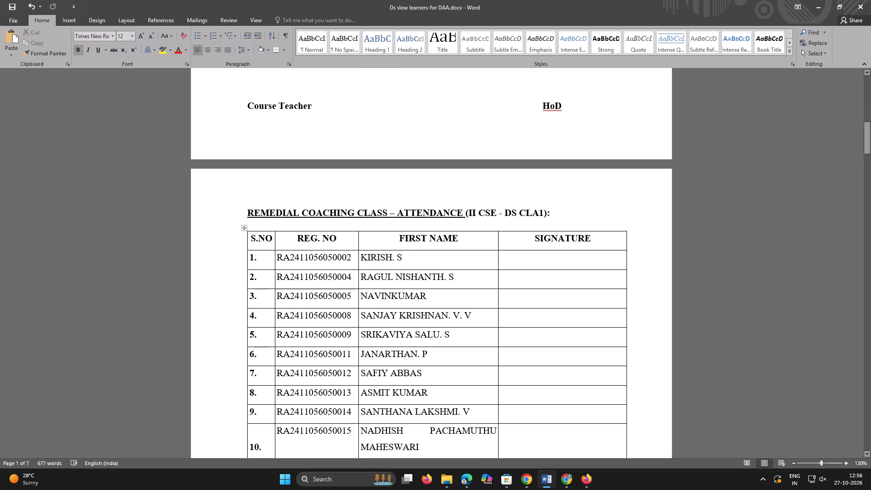
pyautogui.click(429, 237)
pyautogui.press('BackSpace')
pyautogui.press('BackSpace')
pyautogui.press('BackSpace')
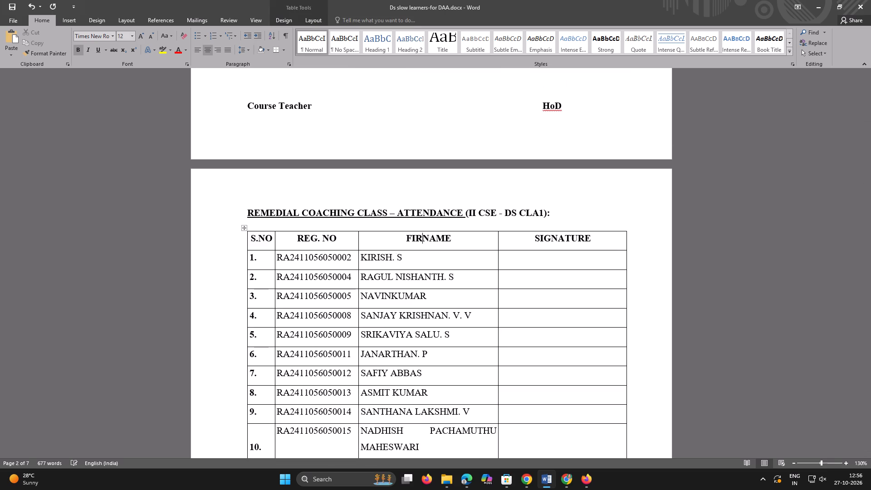
pyautogui.press('BackSpace')
pyautogui.press('BackSpace')
pyautogui.press('BackSpace')
pyautogui.press('BackSpace')
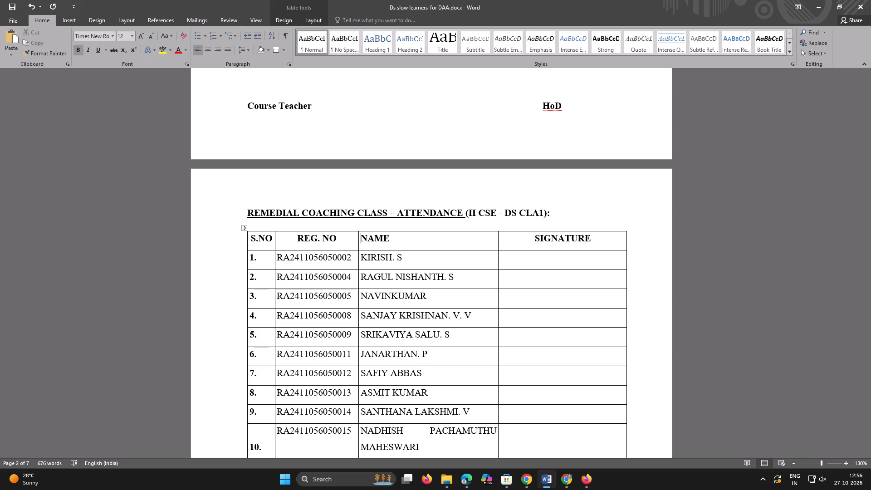
pyautogui.click(210, 51)
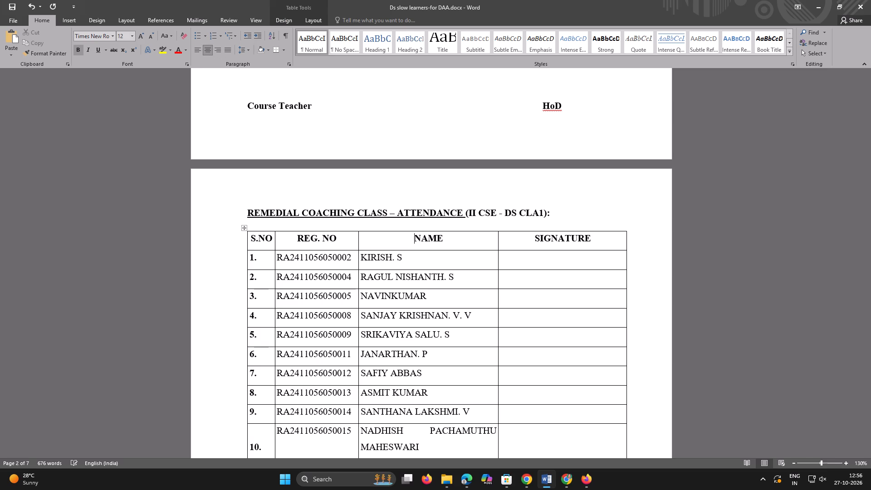
# Change the class date in the CLA Test – 02 Remarks row to 5.5.2026.
pyautogui.moveTo(866, 139); pyautogui.dragTo(870, 116)
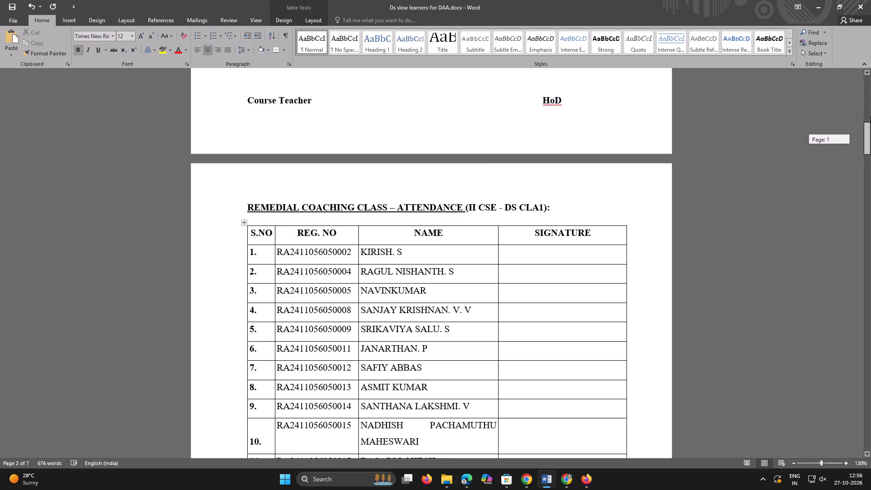
pyautogui.moveTo(870, 116); pyautogui.dragTo(870, 105)
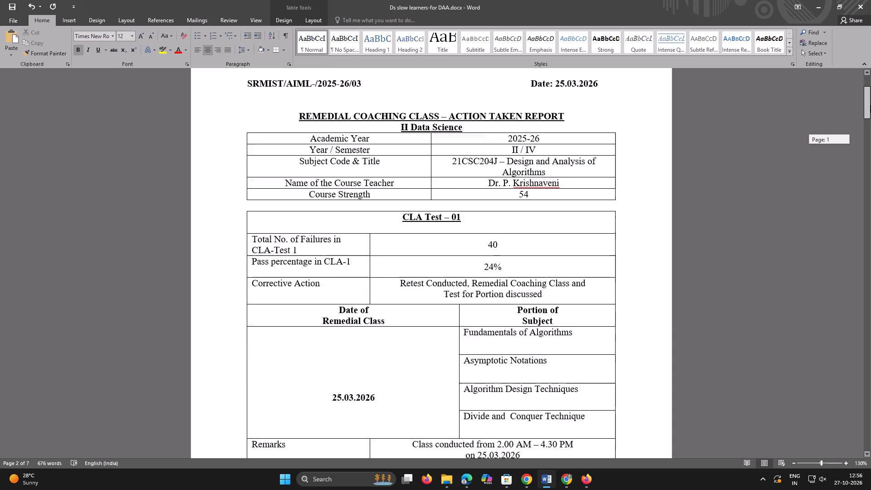
pyautogui.moveTo(870, 105); pyautogui.dragTo(870, 114)
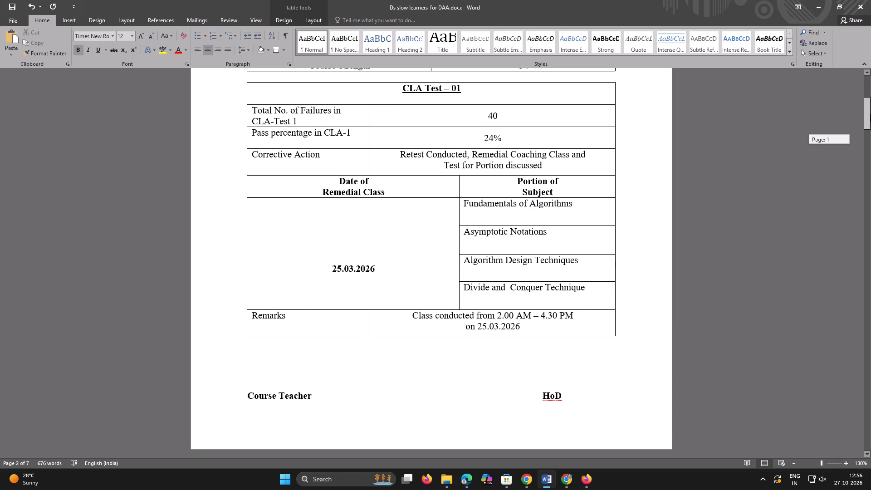
pyautogui.moveTo(870, 114); pyautogui.dragTo(870, 258)
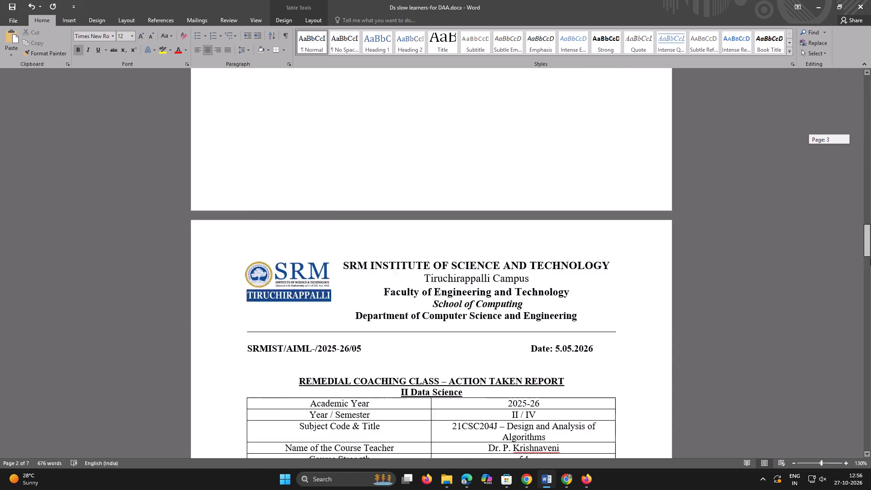
pyautogui.moveTo(870, 258); pyautogui.dragTo(870, 265)
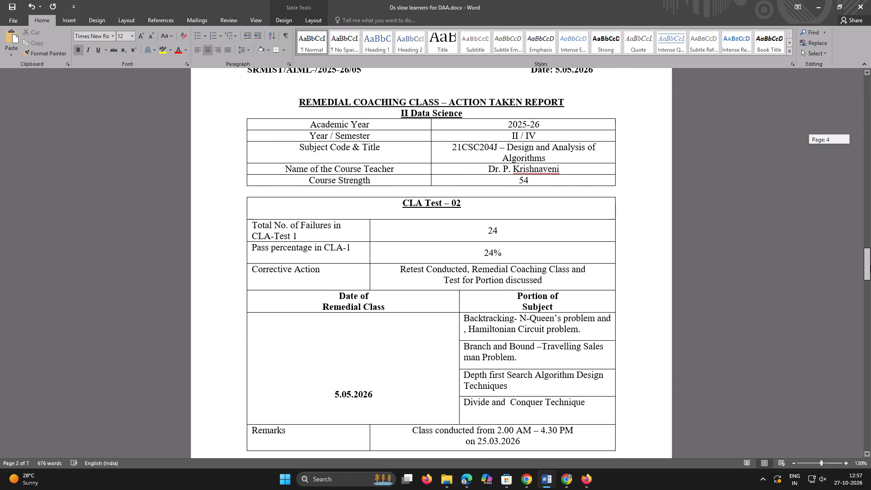
pyautogui.moveTo(870, 265); pyautogui.dragTo(870, 260)
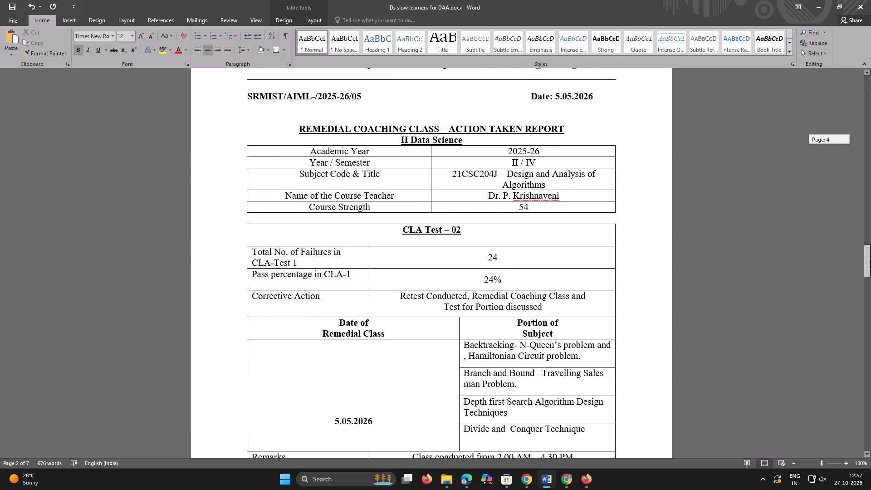
pyautogui.moveTo(870, 260); pyautogui.dragTo(870, 261)
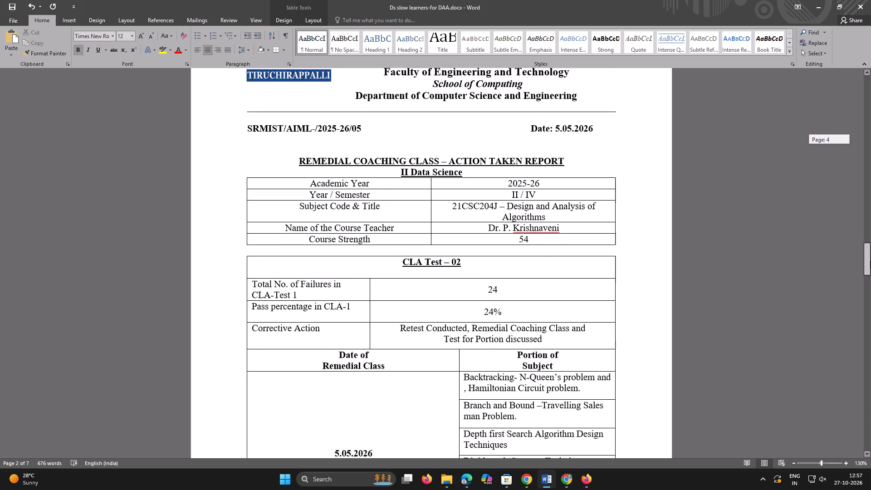
pyautogui.moveTo(870, 261); pyautogui.dragTo(870, 275)
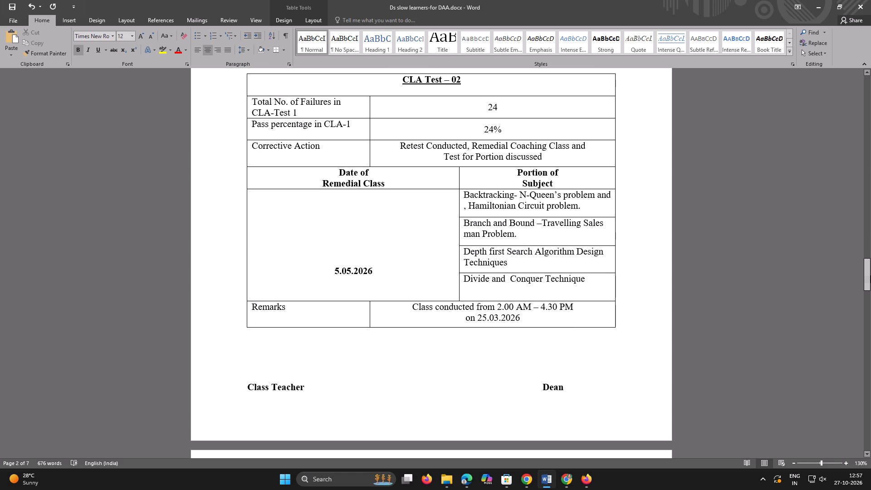
pyautogui.click(480, 318)
pyautogui.press('BackSpace')
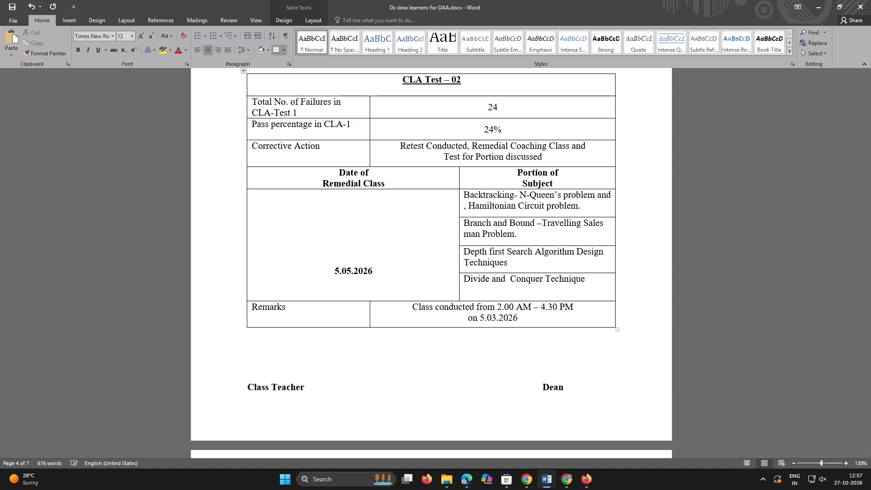
pyautogui.click(487, 318)
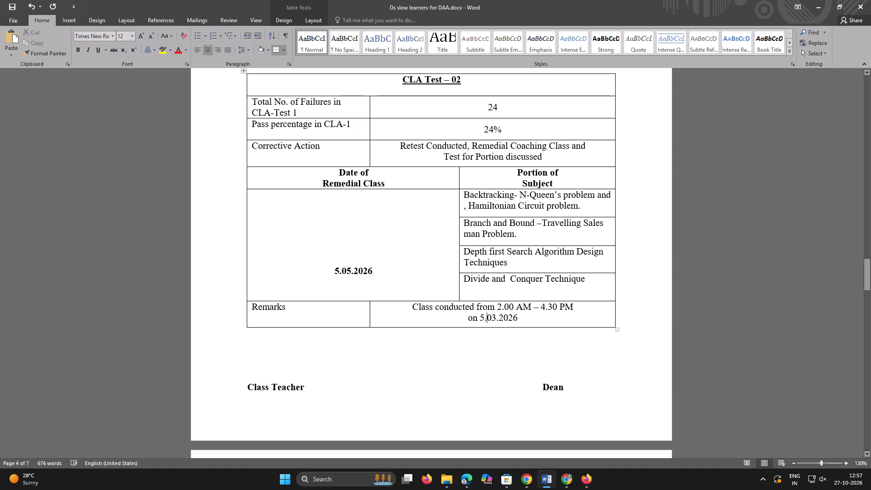
pyautogui.press('5')
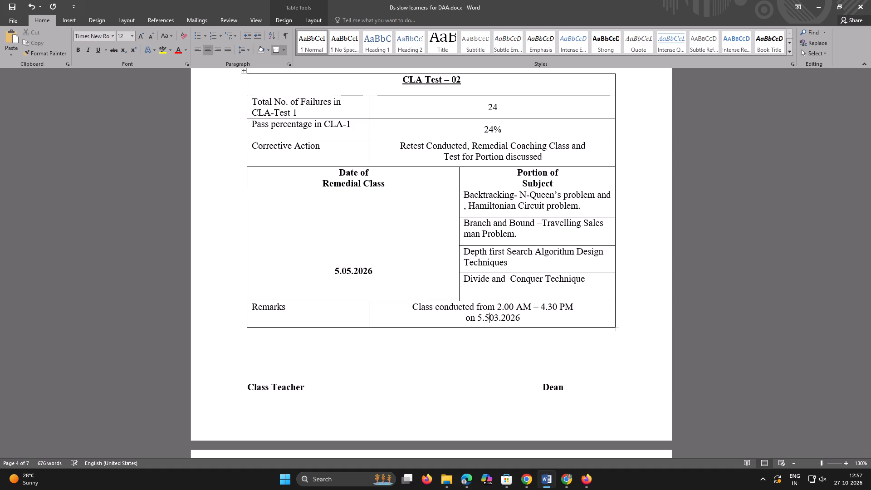
pyautogui.press('Delete')
pyautogui.press('Delete')
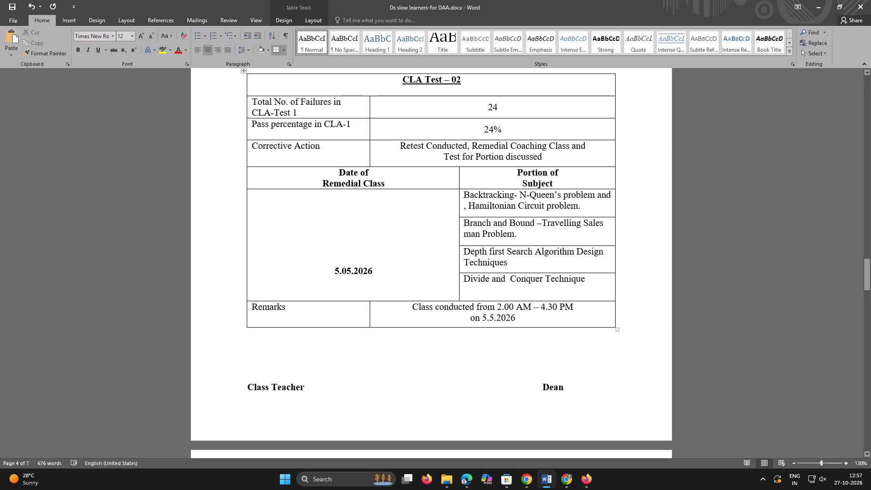
# Replace "Algorithm Design Techniques" in the third CLA Test – 02 portion so the entry reads "Depth first Search and Breadth first search".
pyautogui.click(536, 254)
pyautogui.write('and')
pyautogui.press('space')
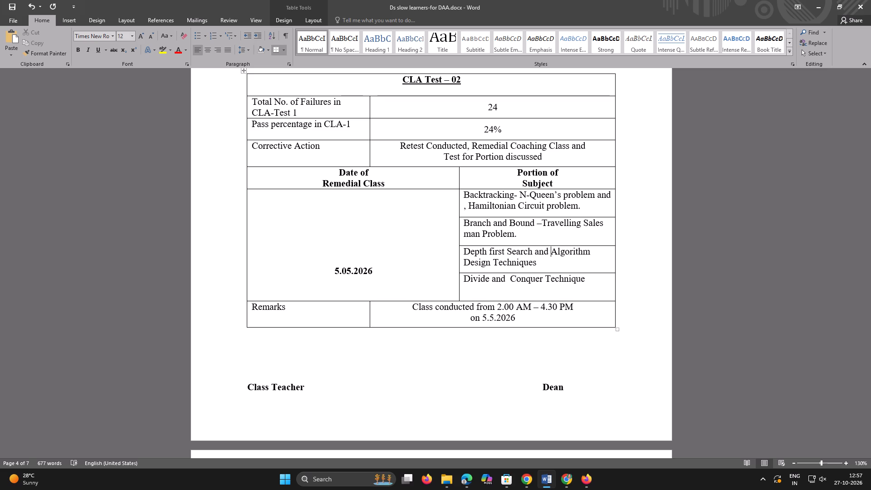
pyautogui.write('Brea')
pyautogui.write('dth')
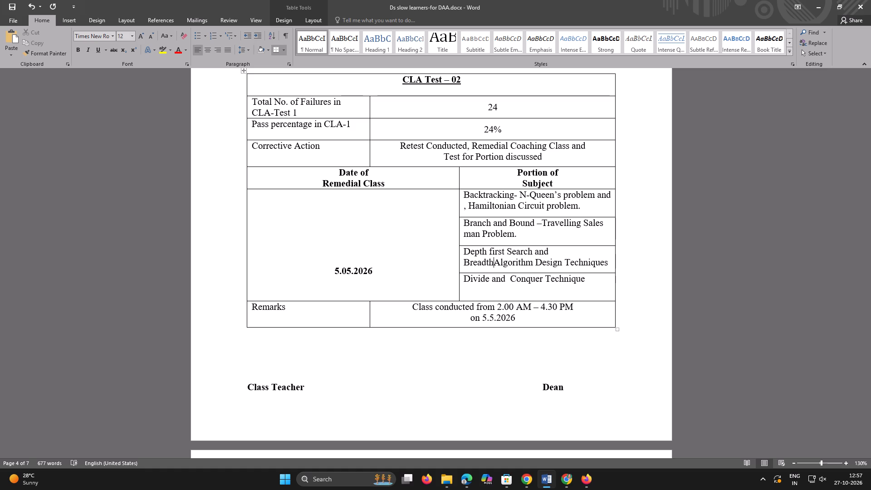
pyautogui.press('space')
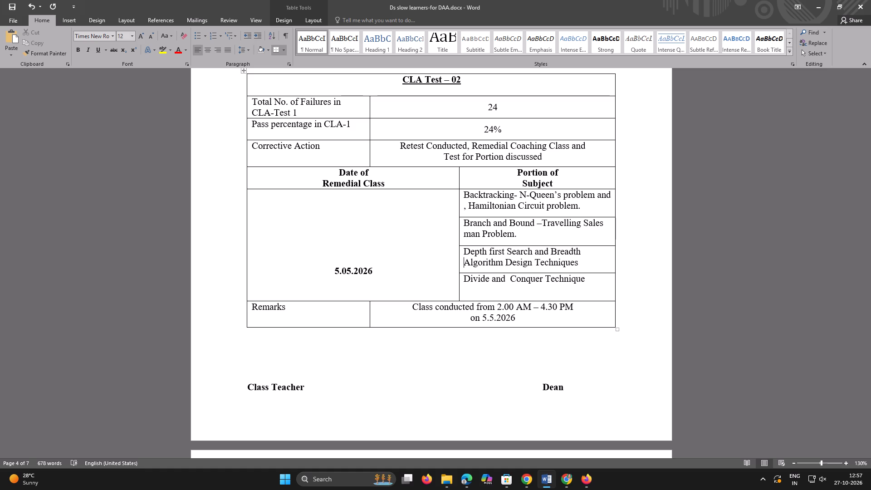
pyautogui.write('first search')
pyautogui.press('Delete')
pyautogui.press('Delete')
pyautogui.press('Delete')
pyautogui.press('Delete')
pyautogui.press('Delete')
pyautogui.press('Delete')
pyautogui.press('Delete')
pyautogui.press('Delete')
pyautogui.press('Delete')
pyautogui.press('Delete')
pyautogui.press('Delete')
pyautogui.press('Delete')
pyautogui.press('Delete')
pyautogui.press('Delete')
pyautogui.press('Delete')
pyautogui.press('Delete')
pyautogui.press('Delete')
pyautogui.press('Delete')
pyautogui.press('Delete')
pyautogui.press('Delete')
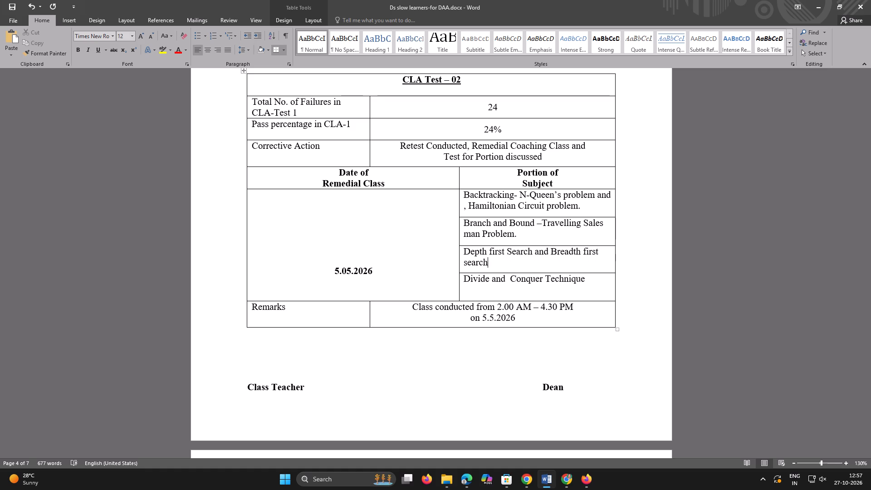
# Insert "Floyd and Warshall Algorithm" in place of "Divide" at the start of the fourth CLA Test – 02 portion.
pyautogui.click(465, 277)
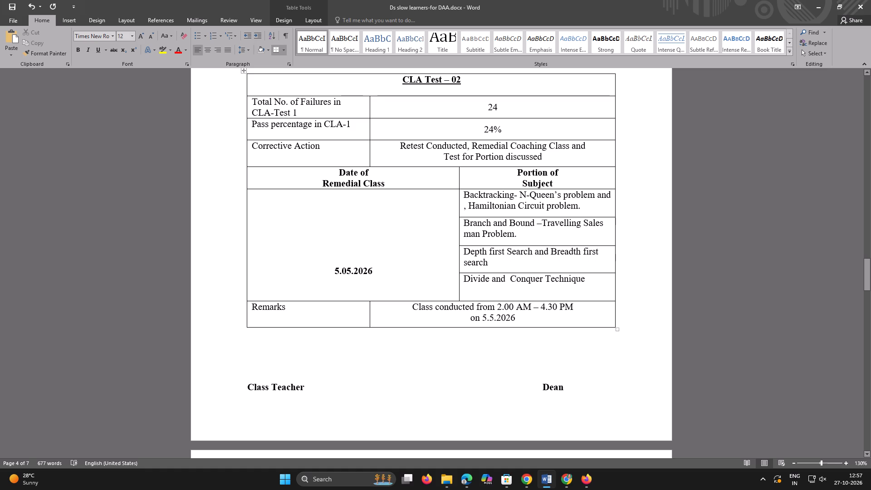
pyautogui.write('Floyd and')
pyautogui.press('space')
pyautogui.write('Warshall')
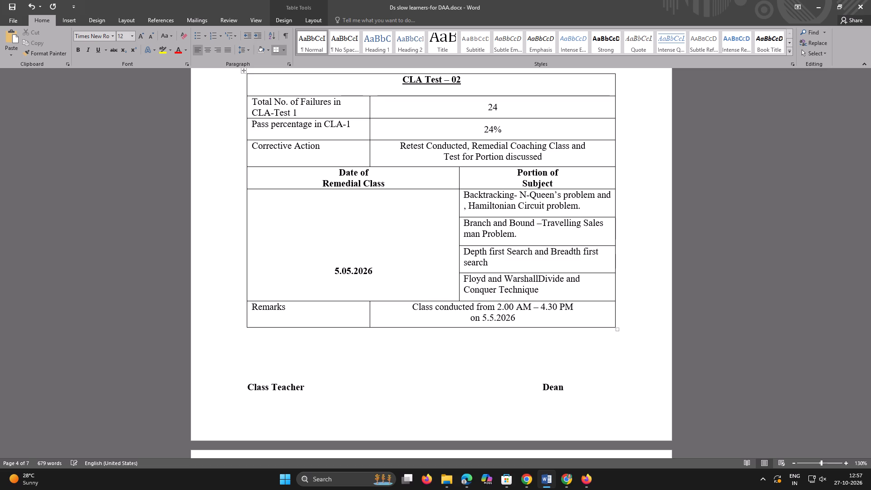
pyautogui.press('space')
pyautogui.hotkey('shift', 'a')
pyautogui.press('l')
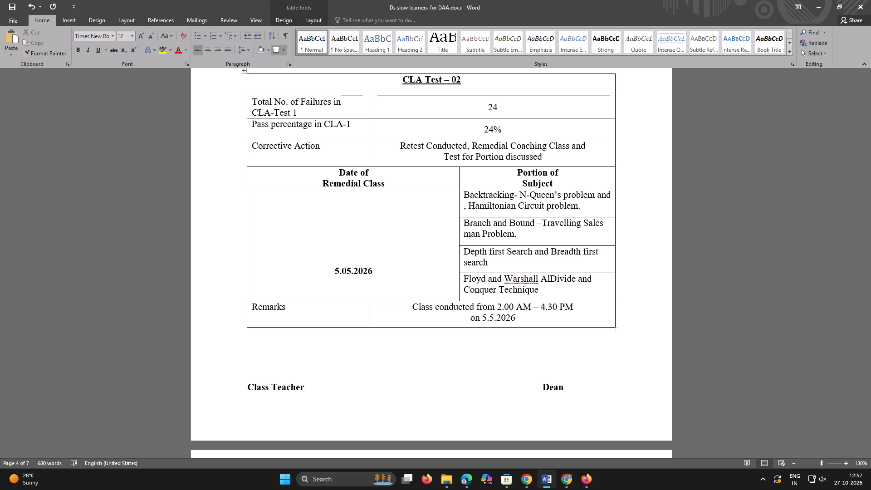
pyautogui.write('go')
pyautogui.write('ritha')
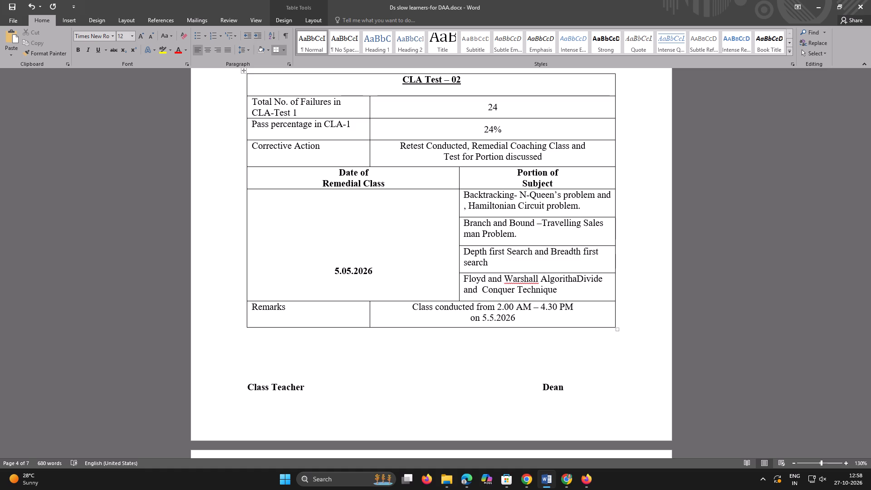
pyautogui.press('BackSpace')
pyautogui.press('m')
pyautogui.press('Delete')
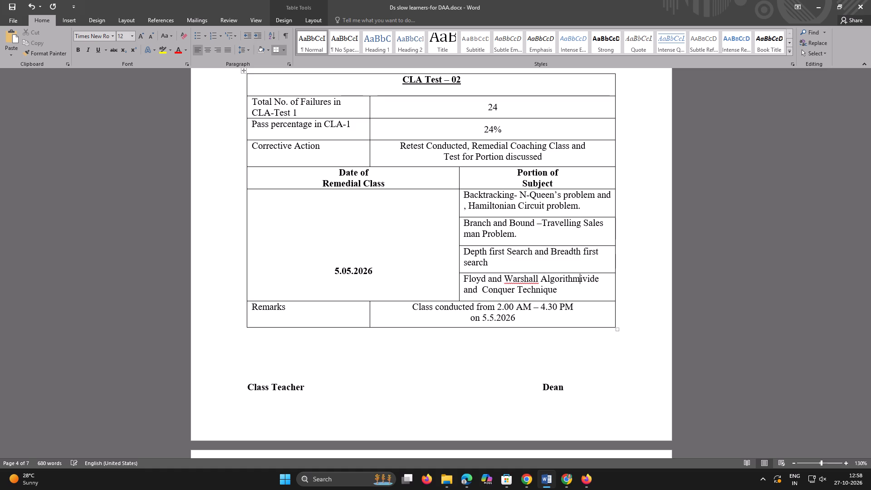
pyautogui.press('Delete')
pyautogui.press('Delete')
pyautogui.press('Delete')
pyautogui.press('Delete')
pyautogui.press('Delete')
pyautogui.press('Delete')
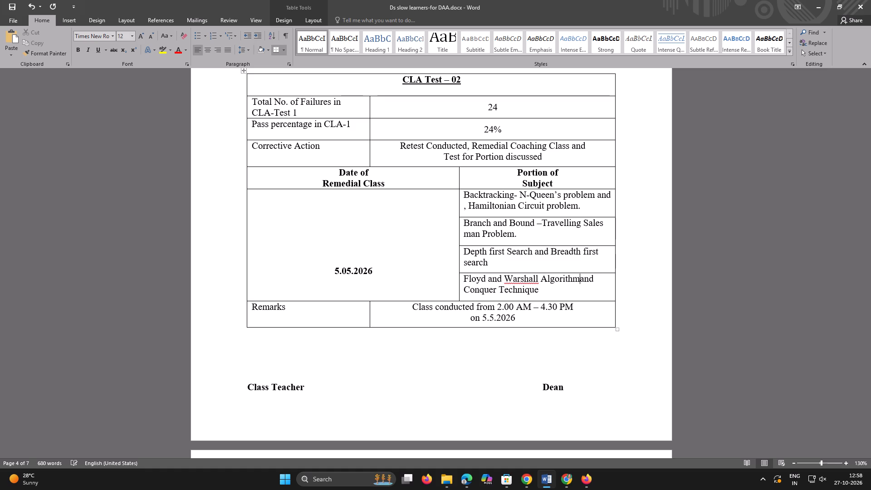
# Remove the stray comma before "Hamiltonian Circuit problem" in the first CLA Test – 02 portion.
pyautogui.click(467, 208)
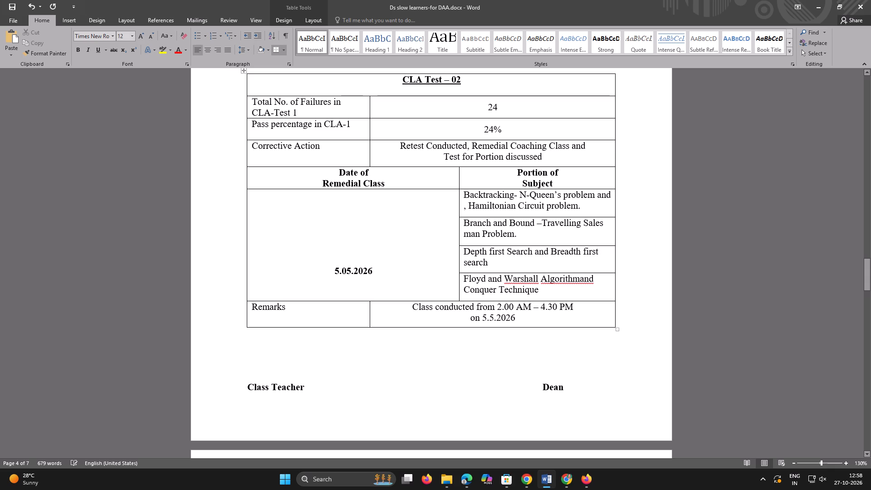
pyautogui.press('BackSpace')
pyautogui.press('BackSpace')
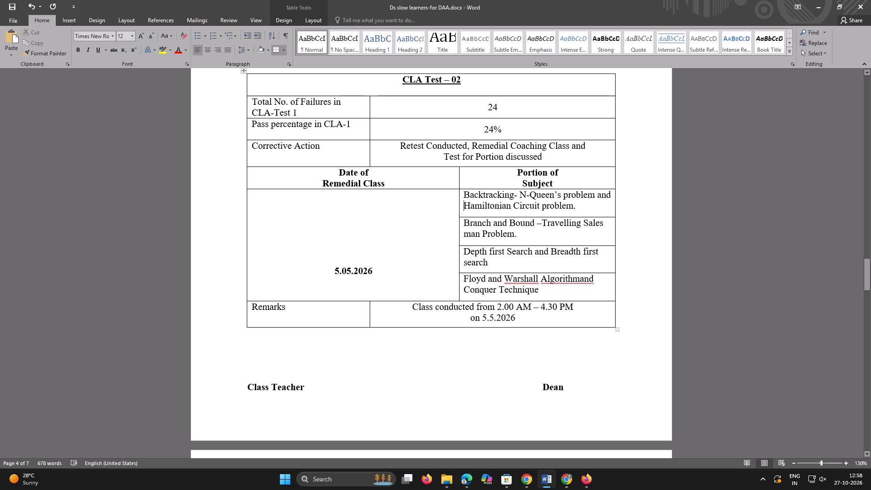
# Delete the leftover "and Conquer Technique" text after "Floyd and Warshall Algorithm" in the fourth portion.
pyautogui.click(581, 279)
pyautogui.press('Delete')
pyautogui.press('Delete')
pyautogui.press('Delete')
pyautogui.press('Delete')
pyautogui.press('Delete')
pyautogui.press('Delete')
pyautogui.press('Delete')
pyautogui.press('Delete')
pyautogui.press('Delete')
pyautogui.press('Delete')
pyautogui.press('Delete')
pyautogui.press('Delete')
pyautogui.press('Delete')
pyautogui.press('Delete')
pyautogui.press('Delete')
pyautogui.press('Delete')
pyautogui.press('Delete')
pyautogui.press('Delete')
pyautogui.press('Delete')
pyautogui.press('Delete')
pyautogui.press('Delete')
pyautogui.press('Delete')
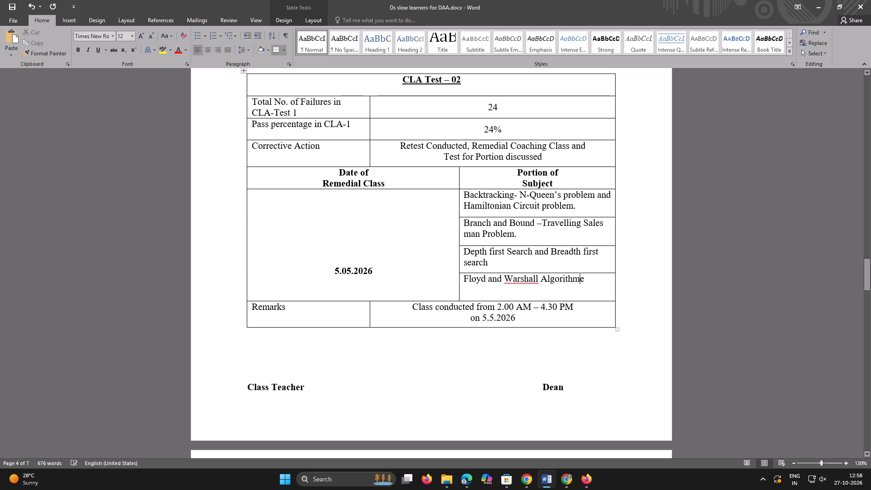
# Glance at the DAA-syllabus PDF in Edge, return to the Word report and save it.
pyautogui.click(465, 481)
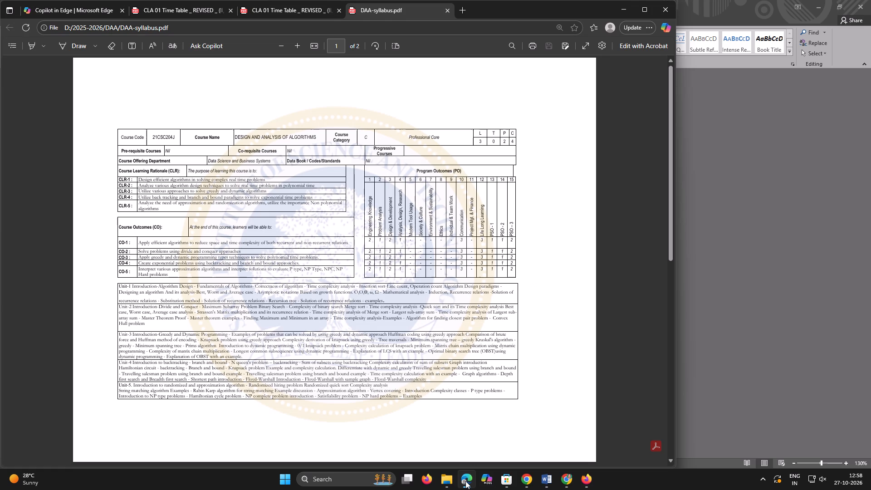
pyautogui.click(465, 481)
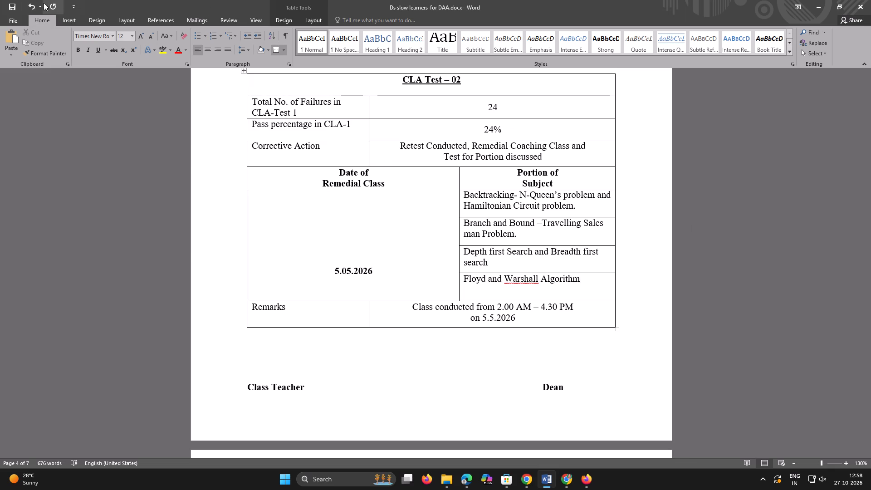
pyautogui.click(10, 5)
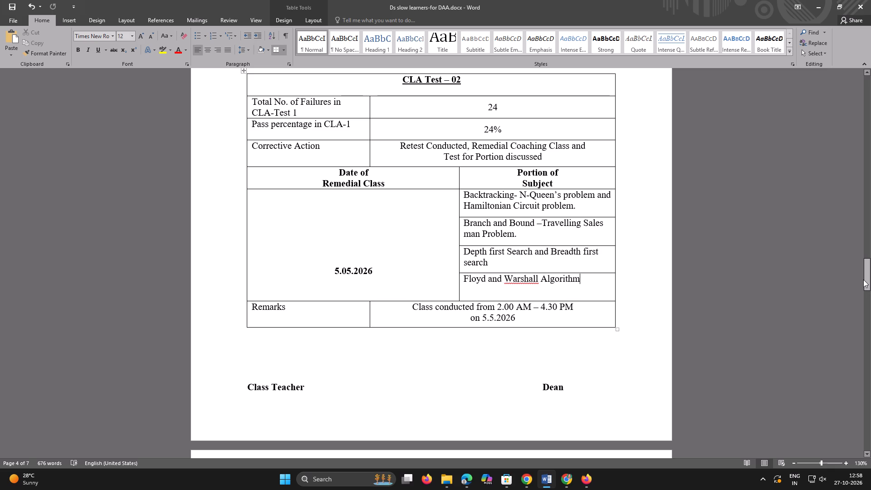
# Delete the whole II CSE - BDA CLA2 attendance section, including its heading, table and Faculty/HOD signature line.
pyautogui.moveTo(866, 274); pyautogui.dragTo(870, 150)
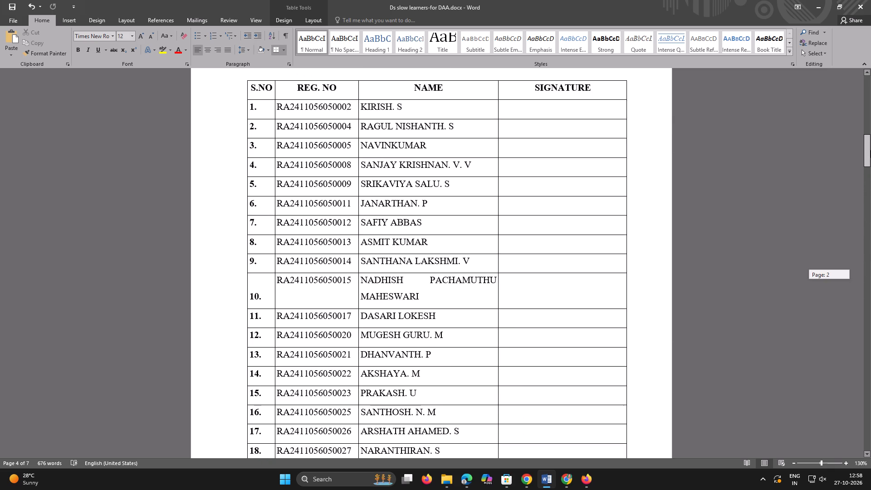
pyautogui.moveTo(870, 150); pyautogui.dragTo(870, 82)
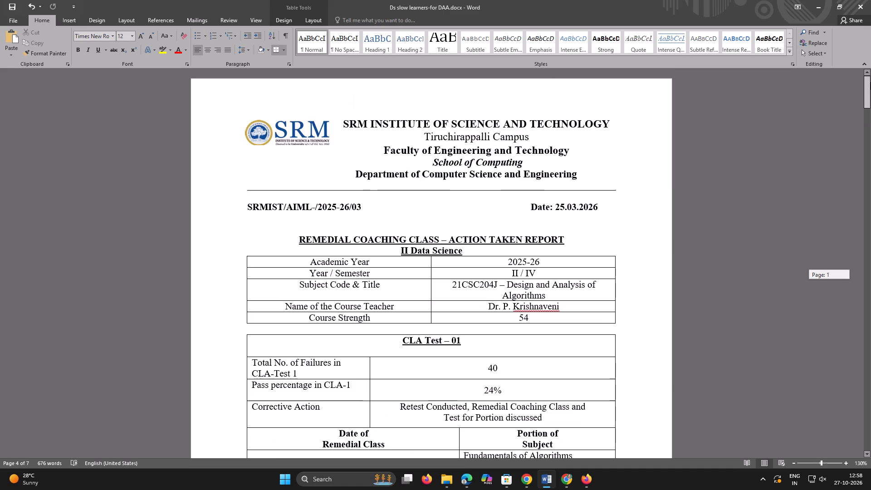
pyautogui.moveTo(870, 82); pyautogui.dragTo(870, 267)
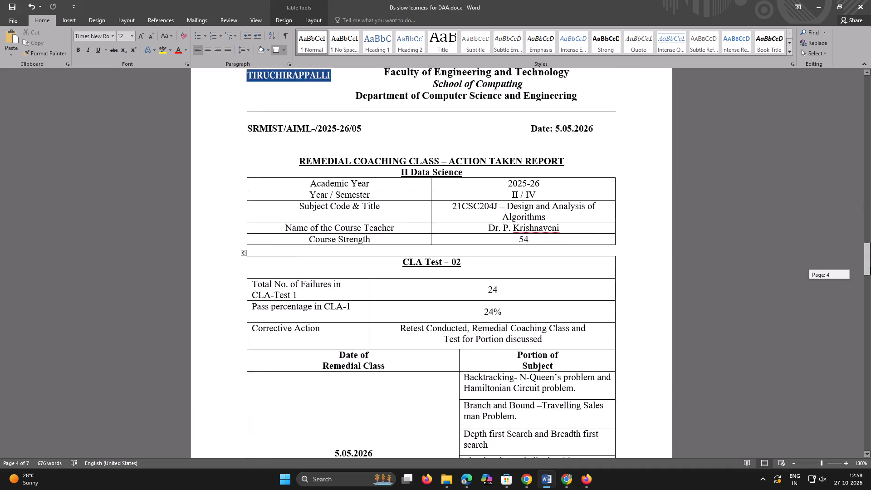
pyautogui.moveTo(870, 267); pyautogui.dragTo(845, 344)
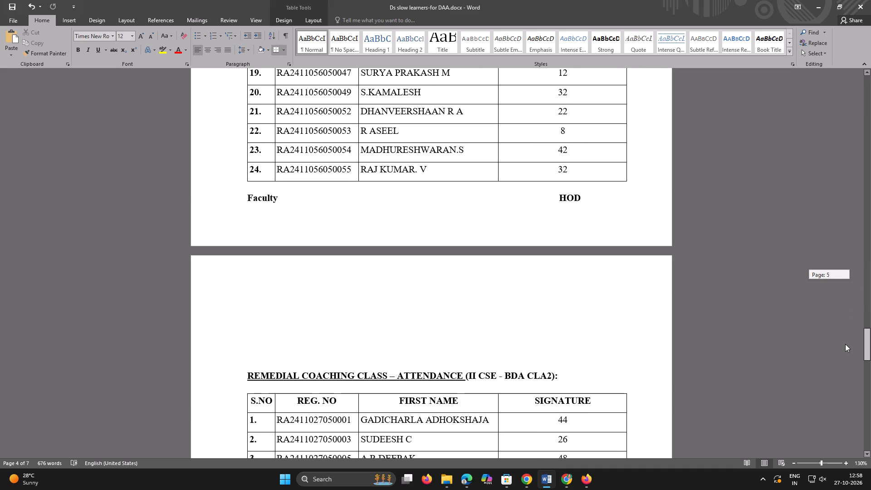
pyautogui.moveTo(845, 344); pyautogui.dragTo(845, 357)
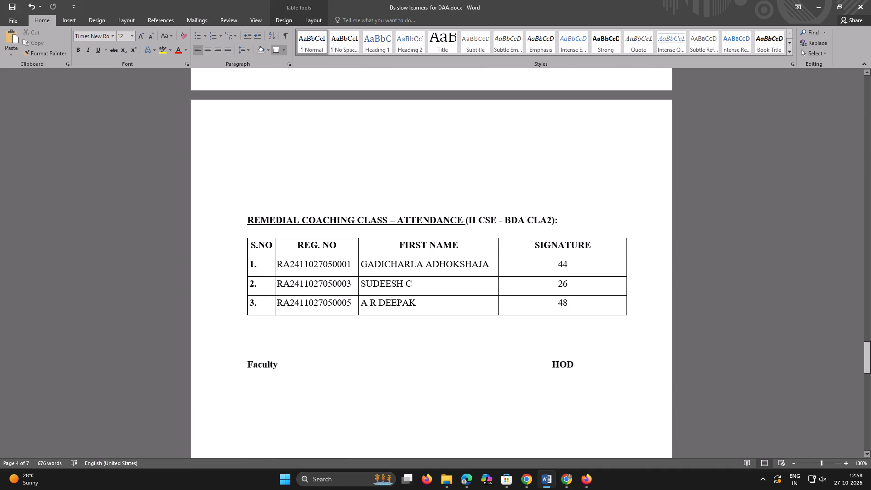
pyautogui.moveTo(406, 162); pyautogui.dragTo(617, 407)
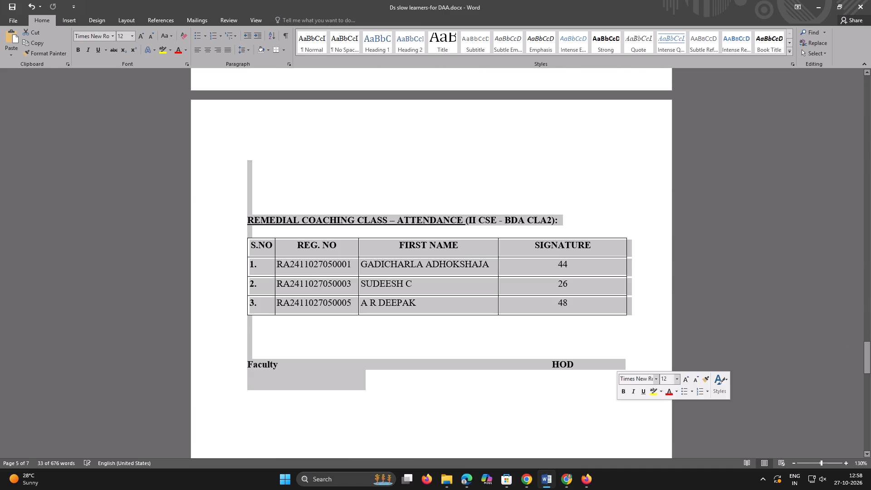
pyautogui.press('Delete')
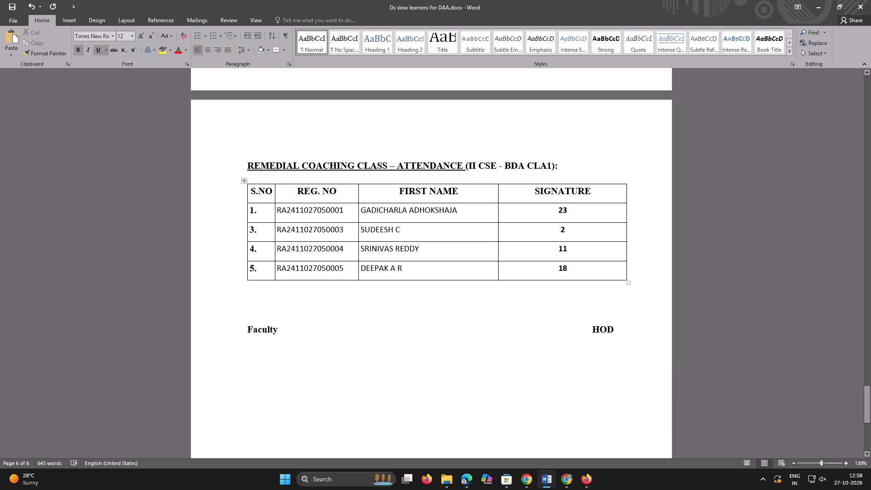
# Delete the II CSE - BDA CLA1 attendance section with its table and signature line, and save the document.
pyautogui.moveTo(347, 142); pyautogui.dragTo(618, 377)
pyautogui.press('Delete')
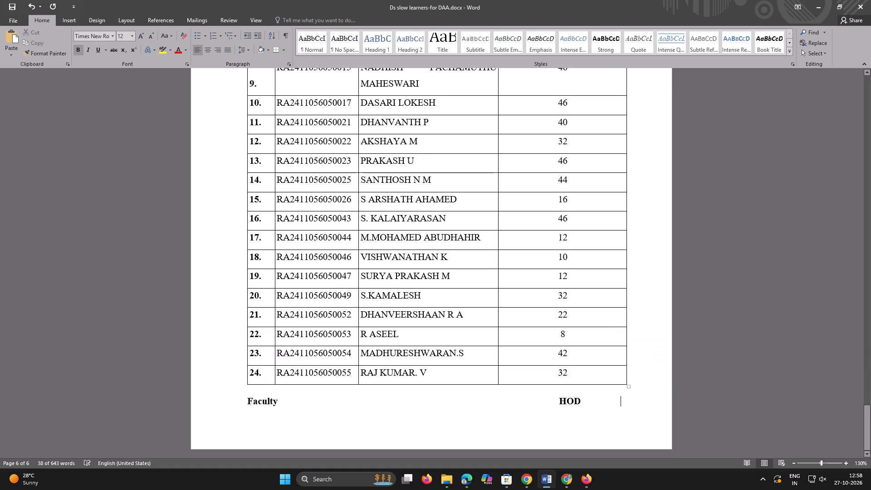
pyautogui.click(11, 7)
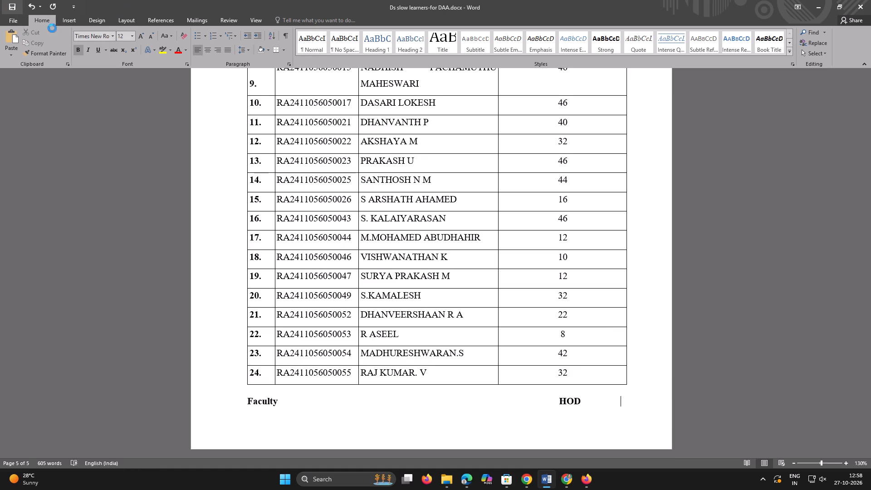
# Clear all the marks from the SIGNATURE column of the II CSE - DS CLA2 attendance table.
pyautogui.moveTo(868, 428); pyautogui.dragTo(870, 392)
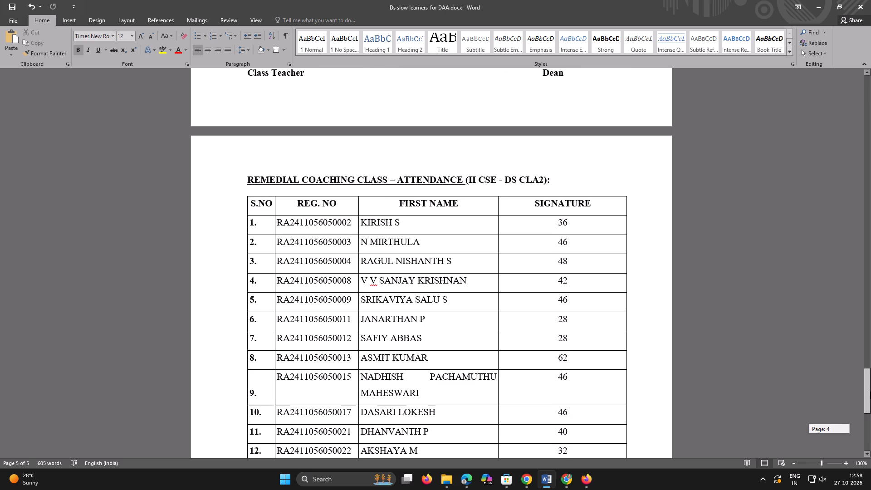
pyautogui.moveTo(870, 392); pyautogui.dragTo(870, 391)
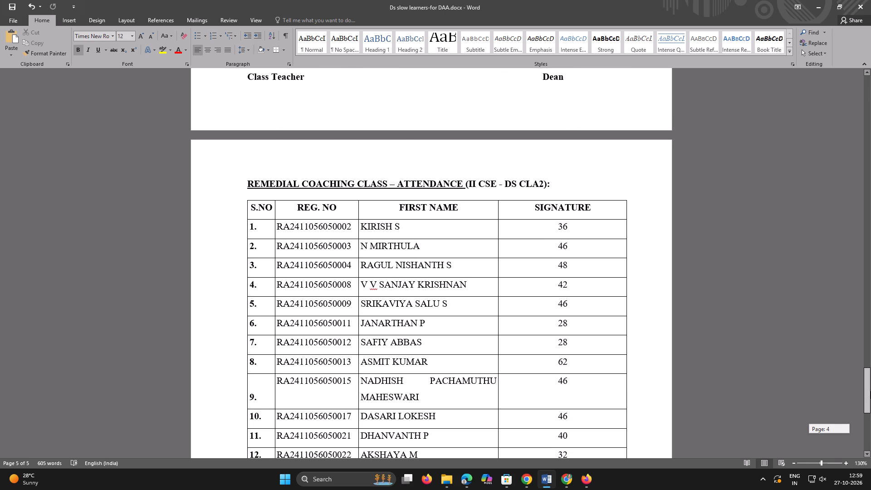
pyautogui.moveTo(870, 391); pyautogui.dragTo(870, 432)
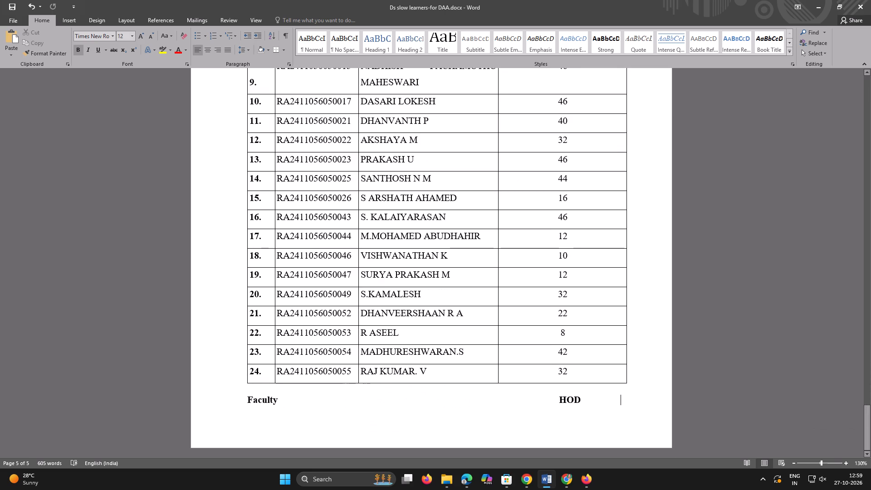
pyautogui.moveTo(869, 418); pyautogui.dragTo(870, 391)
pyautogui.moveTo(543, 141); pyautogui.dragTo(545, 323)
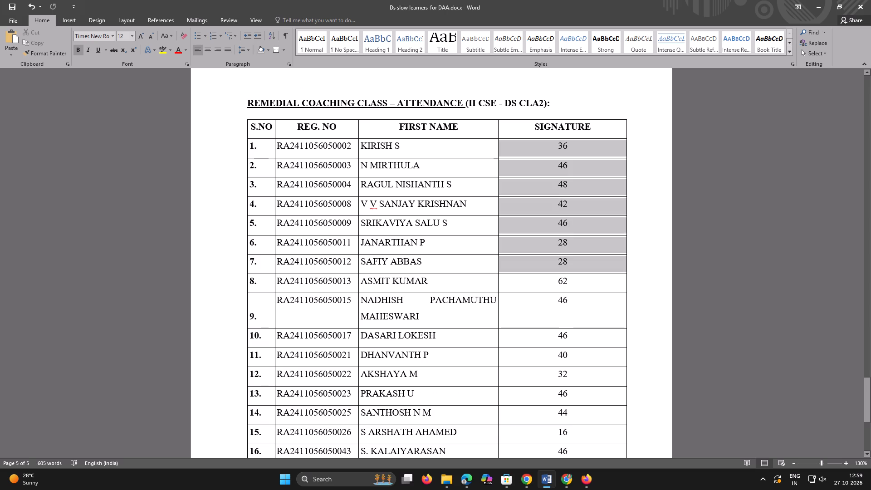
pyautogui.moveTo(545, 323); pyautogui.dragTo(555, 372)
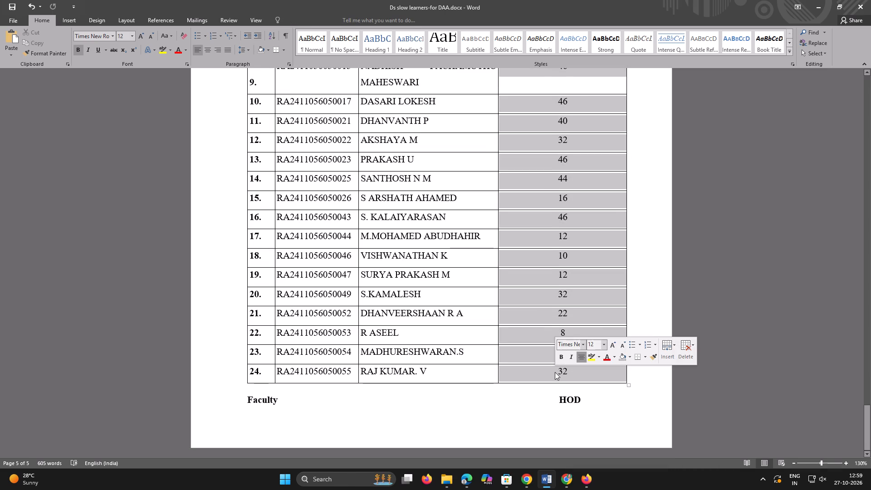
pyautogui.press('Delete')
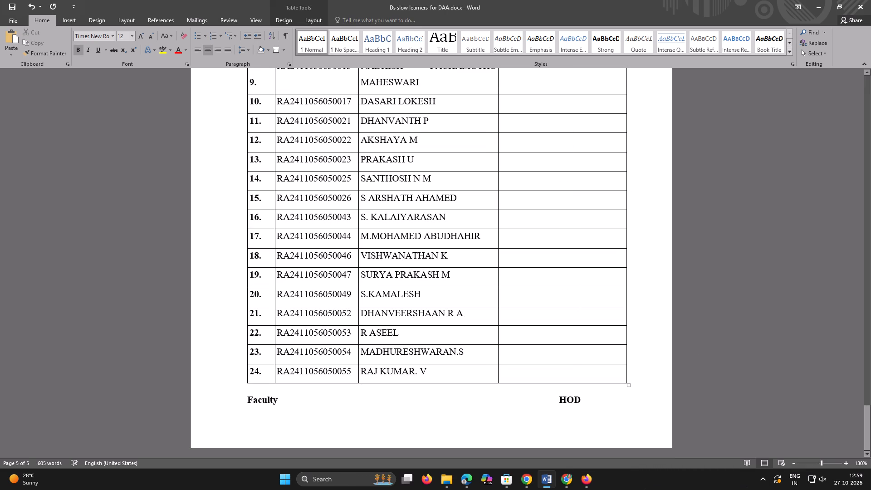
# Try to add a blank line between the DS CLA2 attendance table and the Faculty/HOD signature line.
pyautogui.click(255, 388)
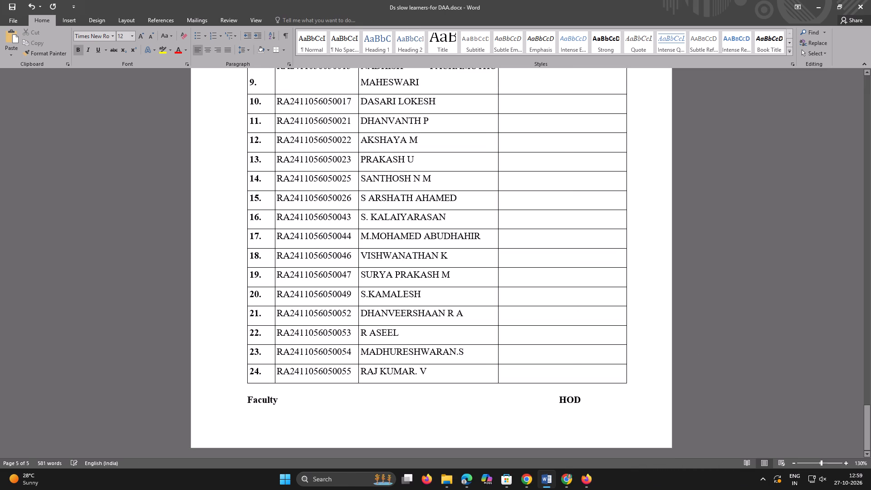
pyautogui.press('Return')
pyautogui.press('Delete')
# Set the pass percentage in the CLA Test – 02 table to 44% and save the document.
pyautogui.moveTo(866, 434); pyautogui.dragTo(870, 367)
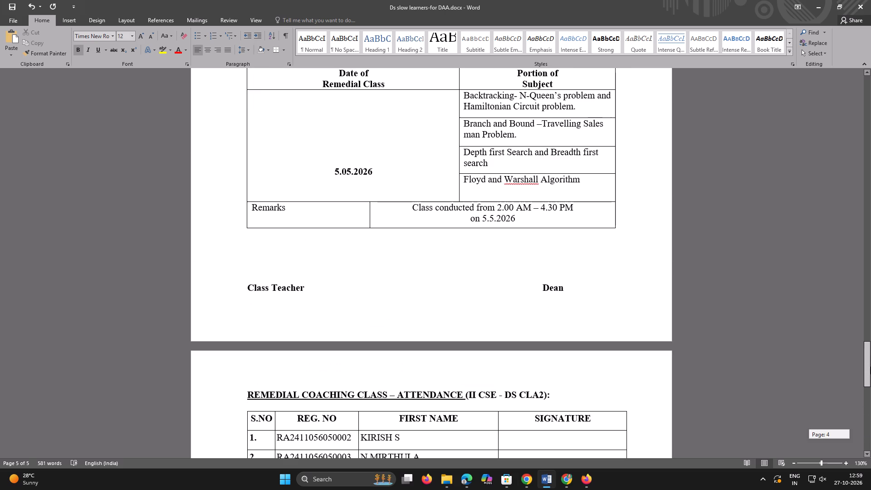
pyautogui.moveTo(870, 367); pyautogui.dragTo(870, 341)
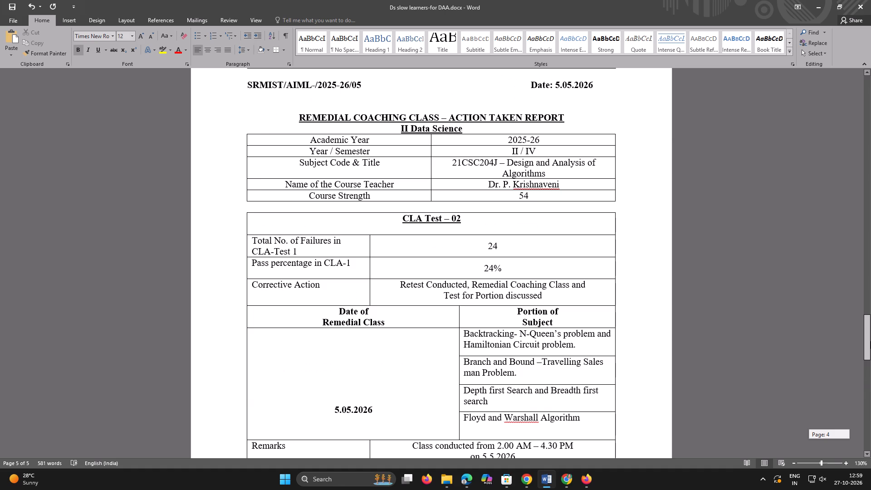
pyautogui.moveTo(870, 341); pyautogui.dragTo(867, 363)
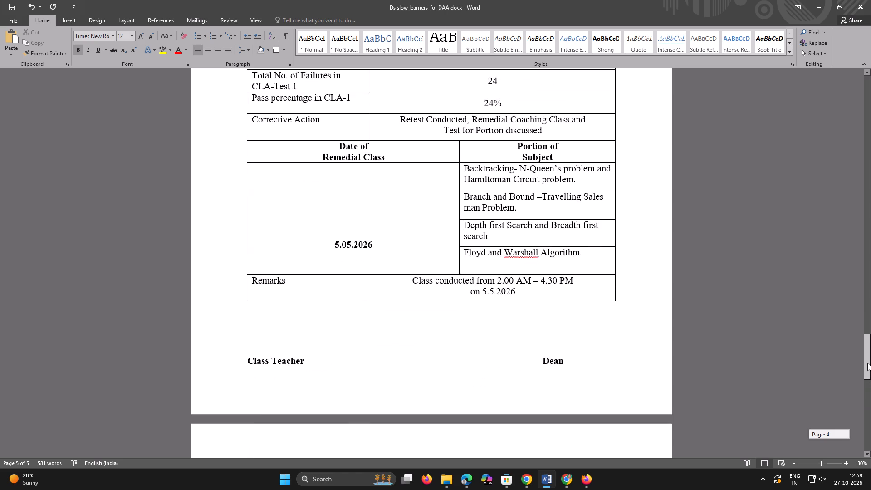
pyautogui.moveTo(867, 363); pyautogui.dragTo(862, 395)
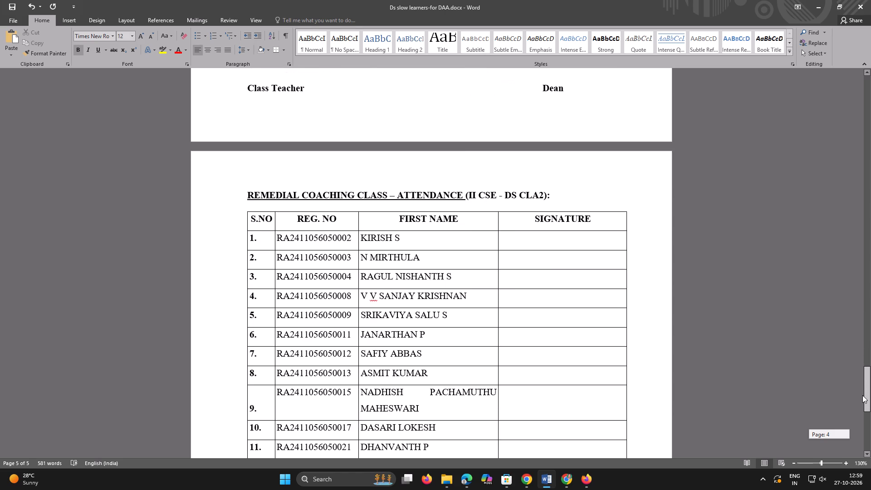
pyautogui.moveTo(862, 395); pyautogui.dragTo(860, 401)
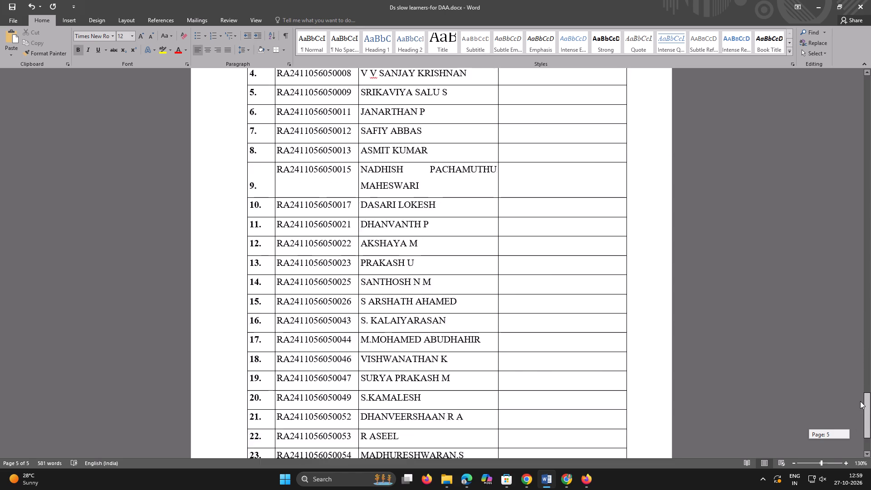
pyautogui.moveTo(860, 401); pyautogui.dragTo(867, 352)
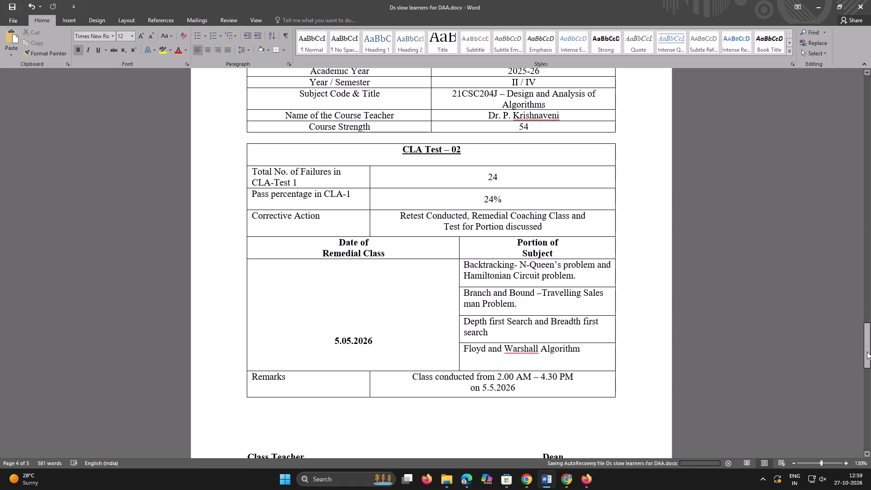
pyautogui.click(483, 204)
pyautogui.press('Delete')
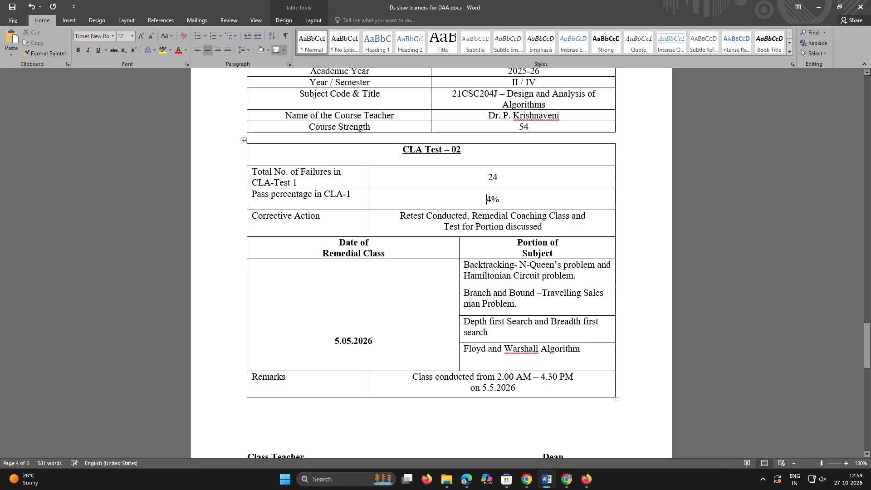
pyautogui.write('44')
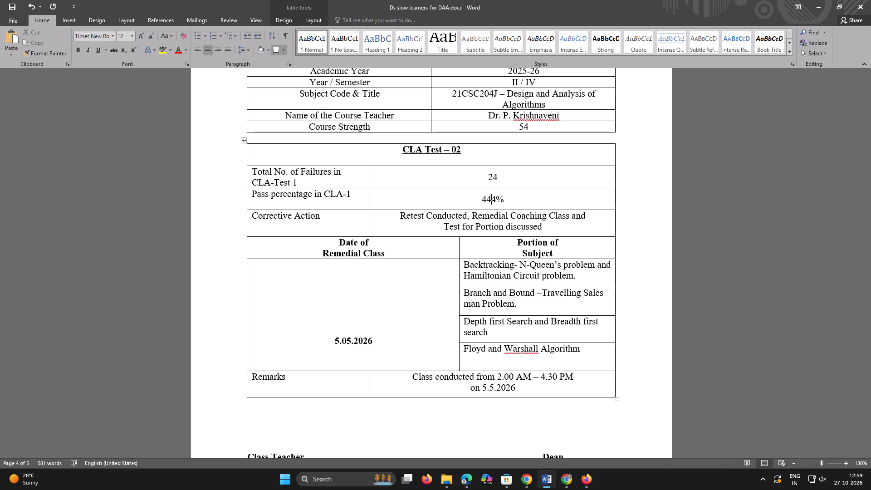
pyautogui.press('Delete')
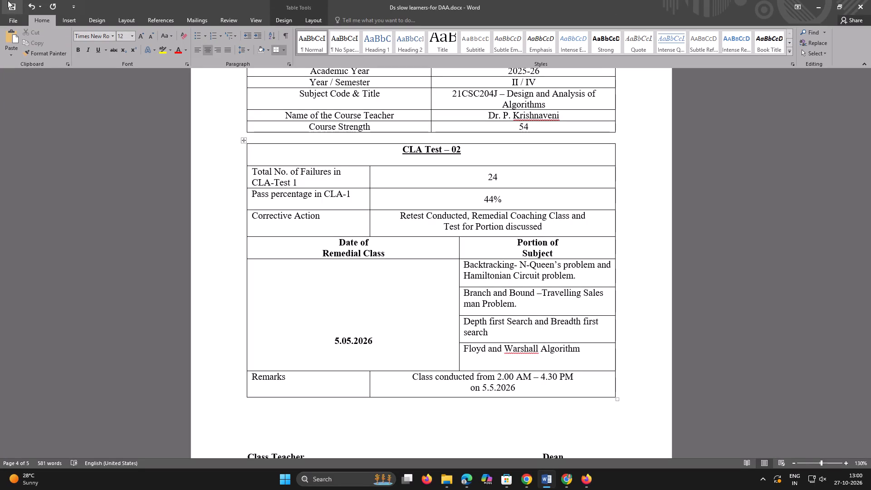
pyautogui.doubleClick(13, 9)
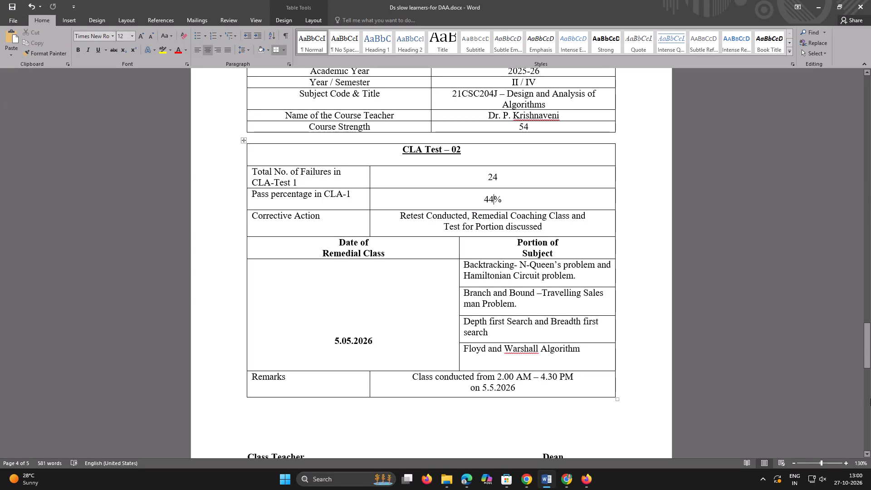
# Review the DS CLA2 attendance sheet and the CLA Test – 02 action taken report.
pyautogui.moveTo(867, 348); pyautogui.dragTo(867, 392)
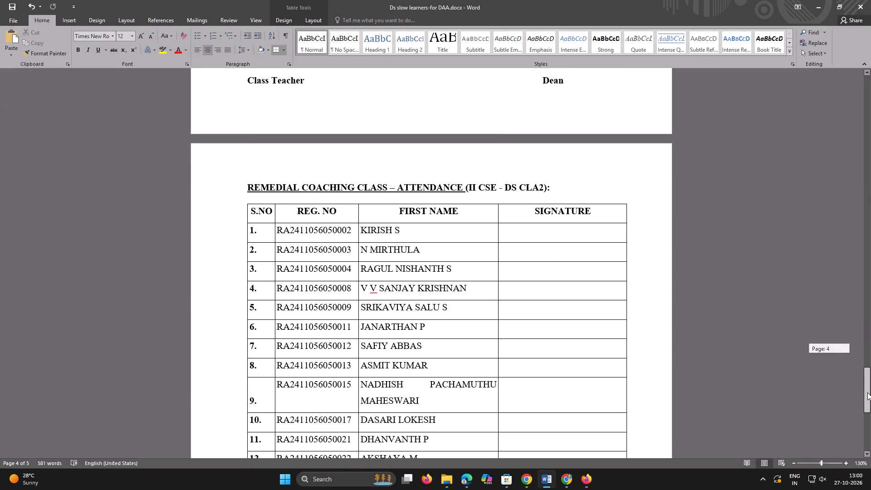
pyautogui.moveTo(867, 392); pyautogui.dragTo(870, 394)
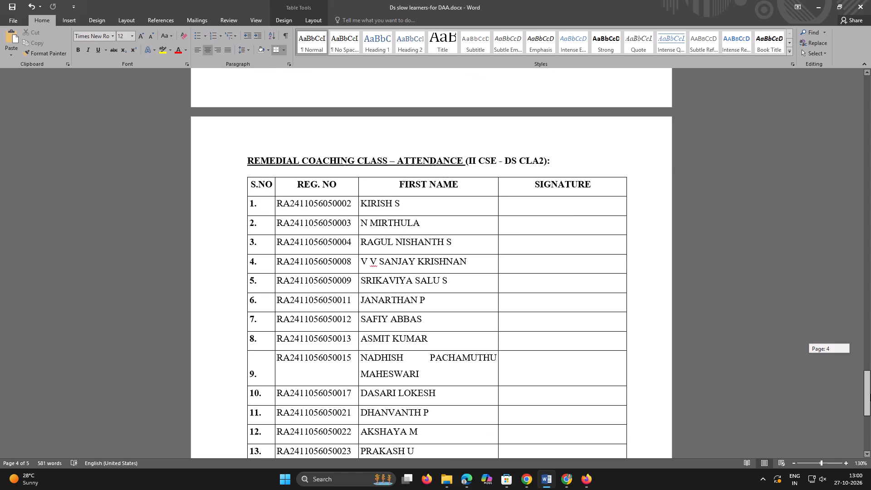
pyautogui.moveTo(870, 394); pyautogui.dragTo(870, 433)
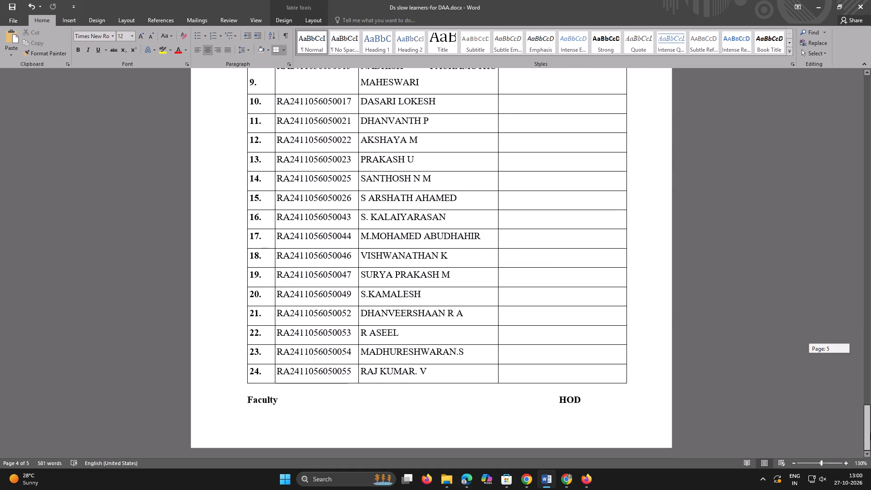
pyautogui.moveTo(870, 433); pyautogui.dragTo(869, 363)
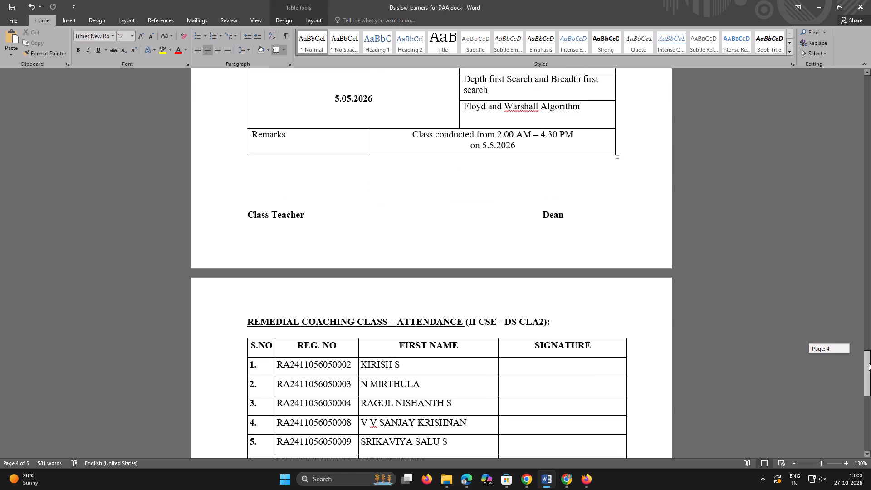
pyautogui.moveTo(869, 363); pyautogui.dragTo(869, 346)
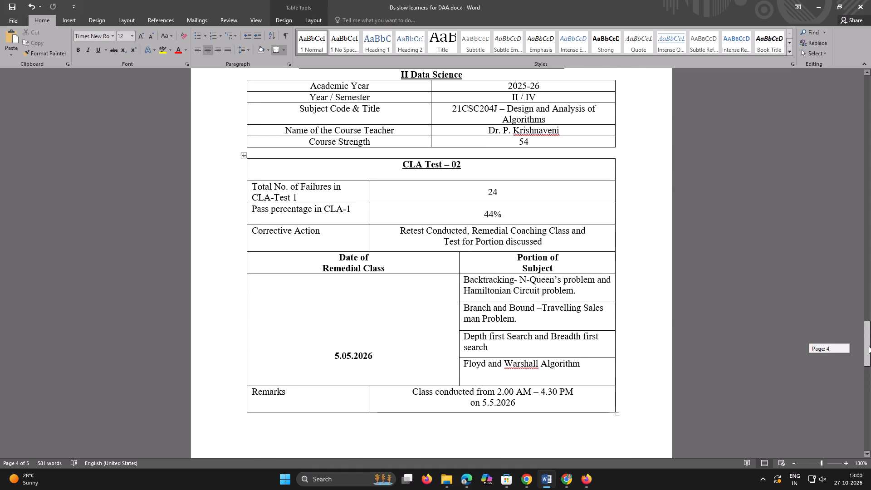
pyautogui.moveTo(869, 346); pyautogui.dragTo(869, 341)
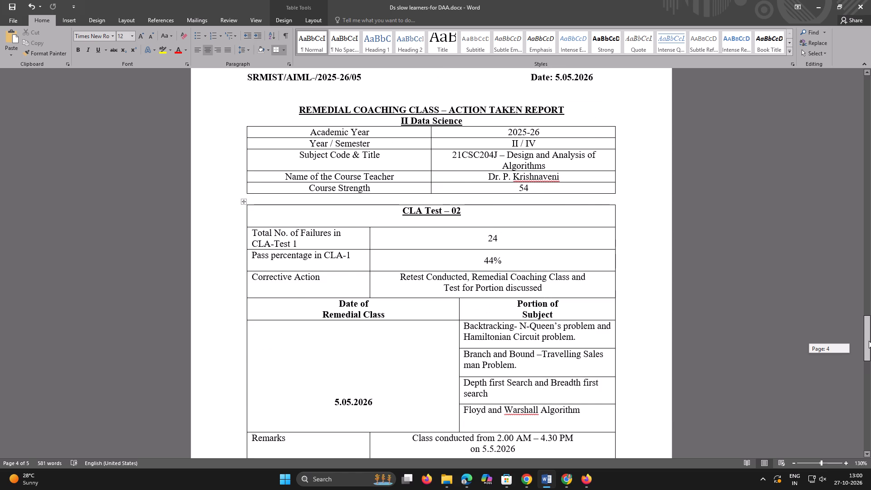
pyautogui.moveTo(869, 341); pyautogui.dragTo(868, 334)
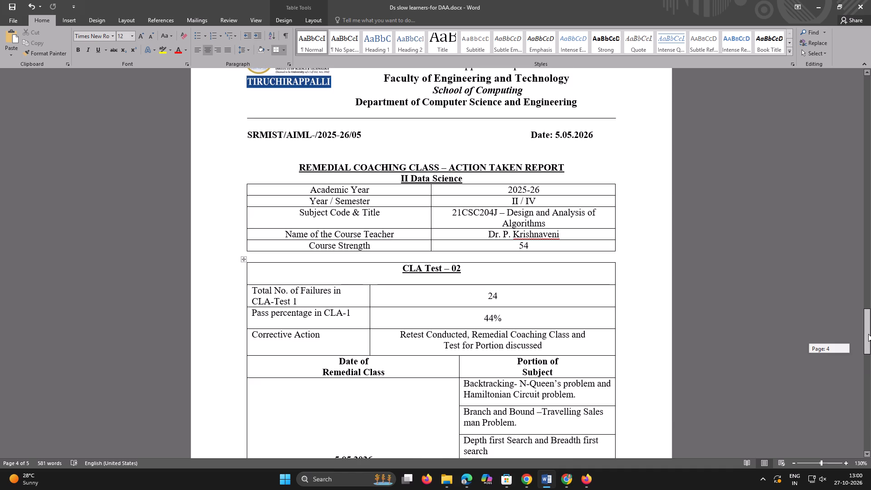
pyautogui.moveTo(868, 334); pyautogui.dragTo(868, 333)
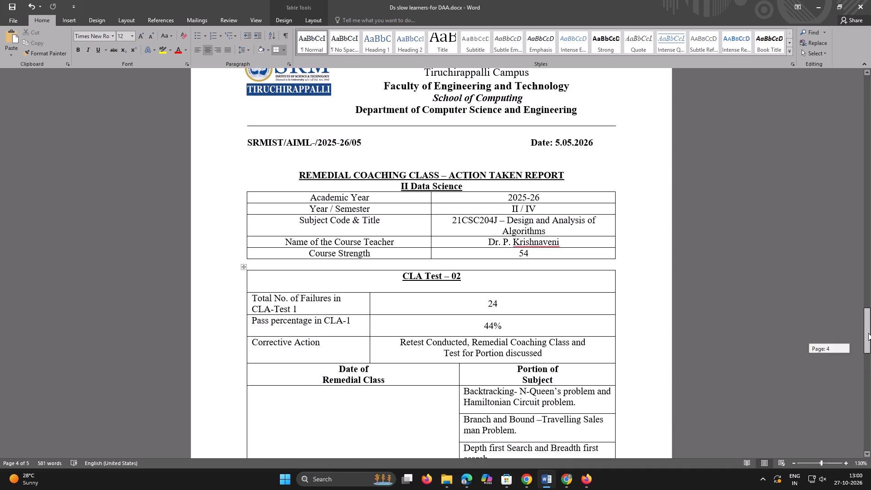
# Review the CLA Test – 01 and CLA Test – 02 action taken reports and their DS attendance sheets throughout the document.
pyautogui.moveTo(868, 333); pyautogui.dragTo(867, 271)
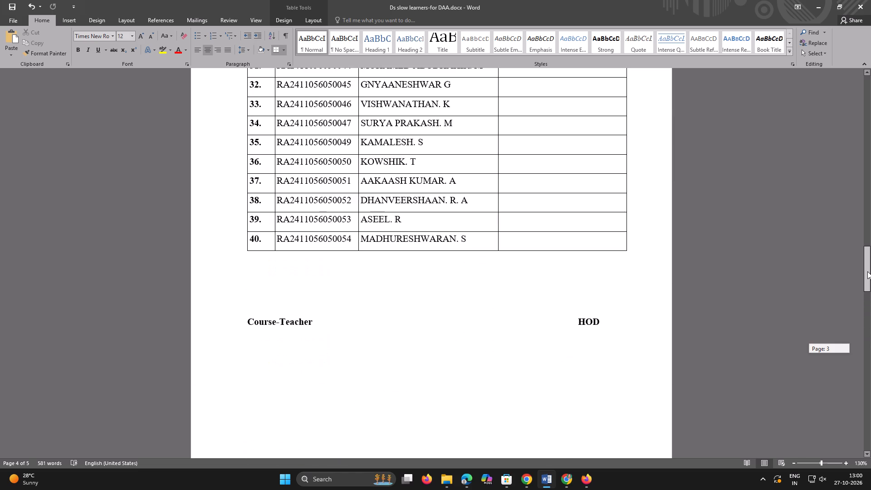
pyautogui.moveTo(867, 271); pyautogui.dragTo(868, 172)
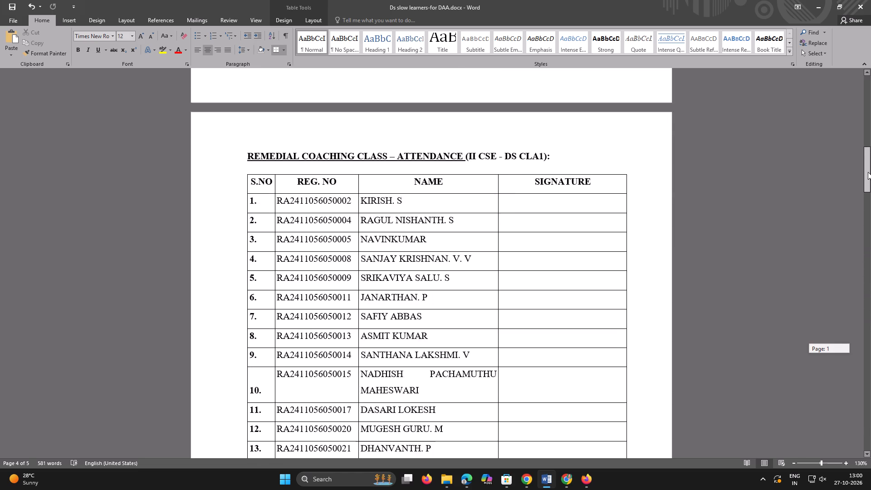
pyautogui.moveTo(868, 172); pyautogui.dragTo(870, 343)
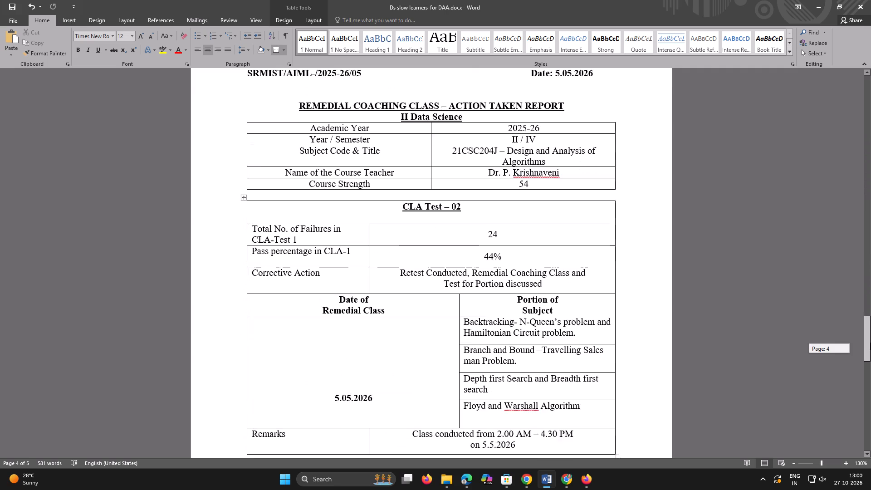
pyautogui.moveTo(870, 343); pyautogui.dragTo(869, 385)
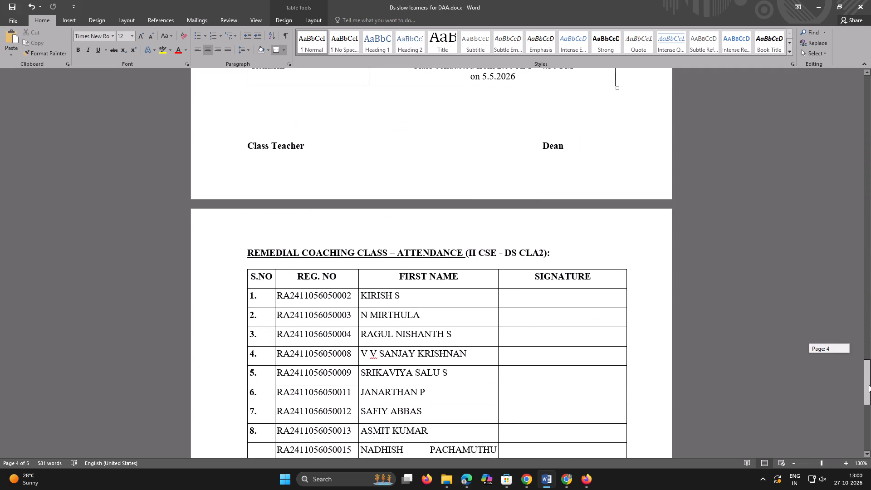
pyautogui.moveTo(869, 385); pyautogui.dragTo(869, 215)
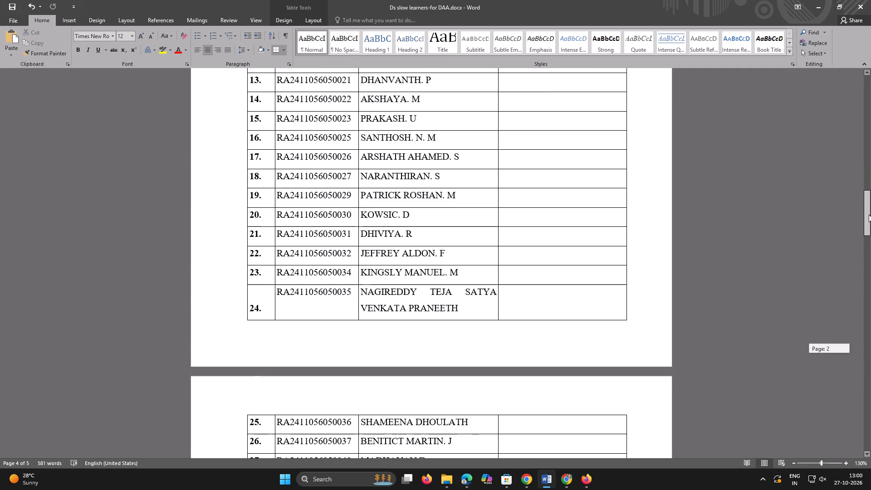
pyautogui.moveTo(869, 215); pyautogui.dragTo(870, 118)
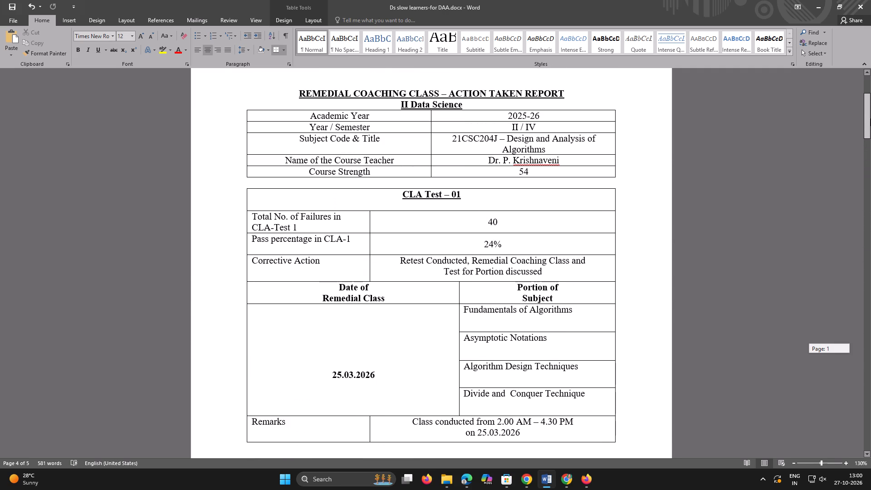
pyautogui.moveTo(870, 118); pyautogui.dragTo(870, 93)
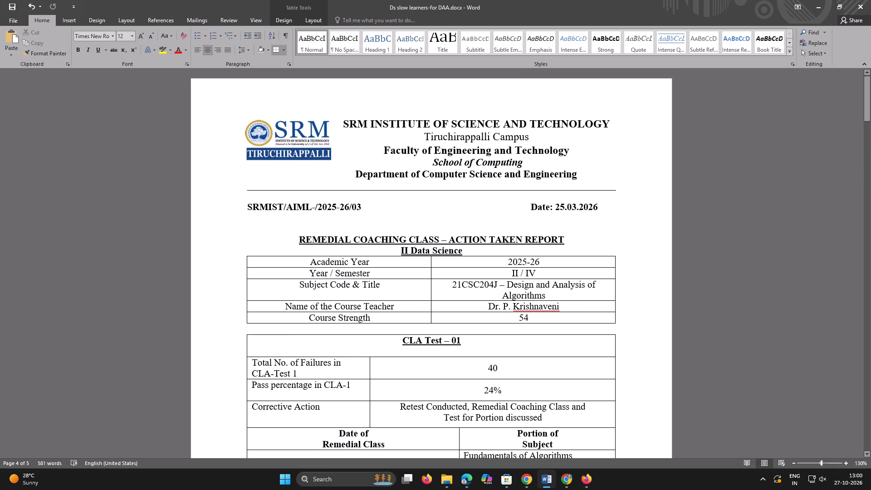
# Save the DAA slow learners document and close it without keeping the last copied item.
pyautogui.click(13, 7)
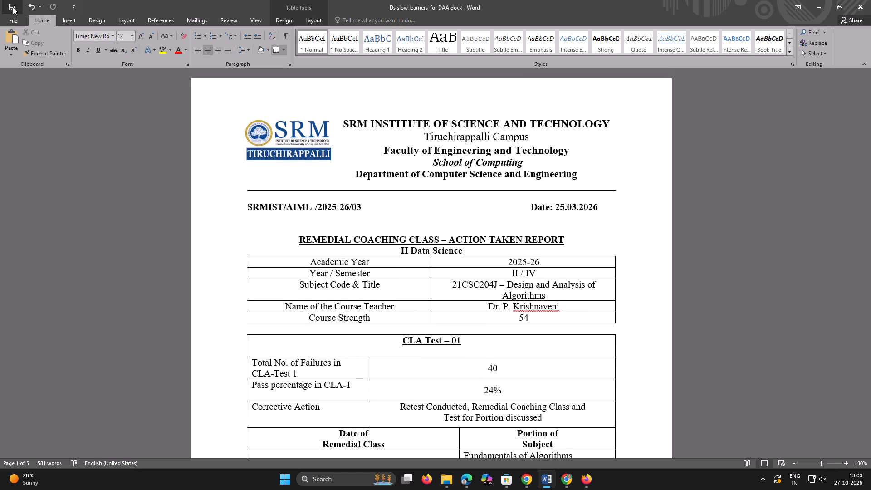
pyautogui.click(861, 4)
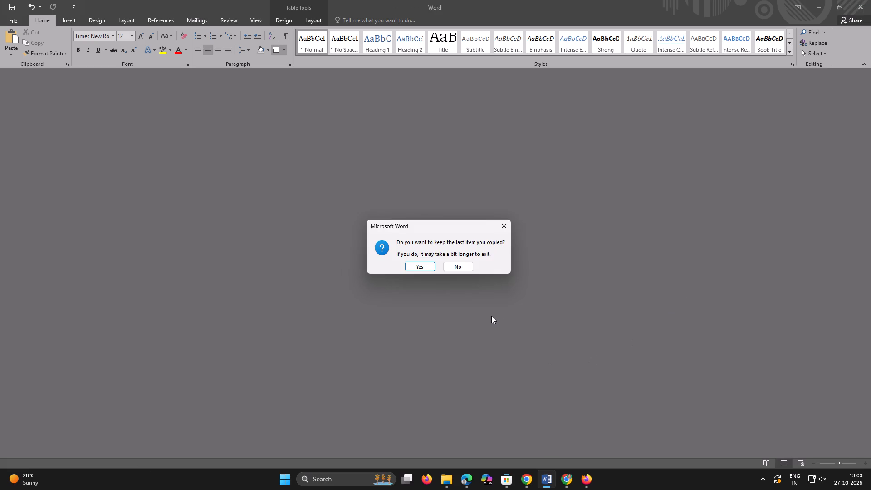
pyautogui.click(459, 269)
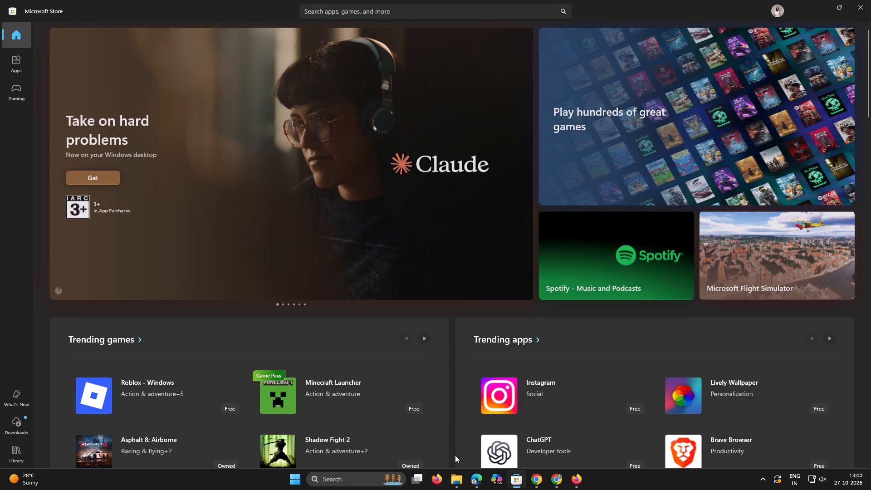
# In File Explorer, create a folder named print inside the CSBS folder on the HP USB20FD (D:) drive.
pyautogui.click(457, 482)
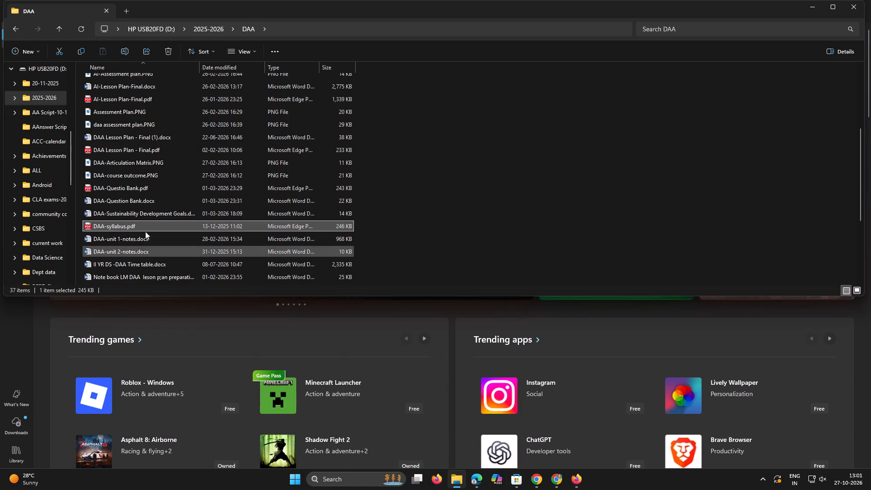
pyautogui.click(143, 28)
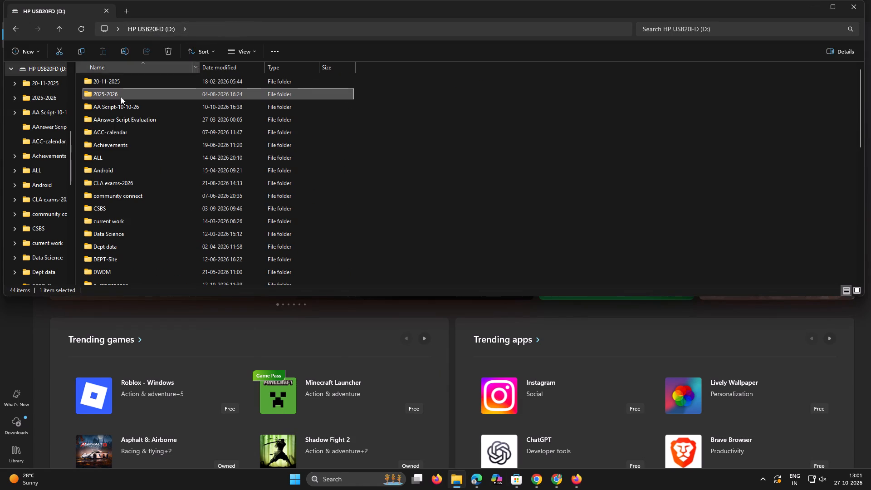
pyautogui.doubleClick(108, 208)
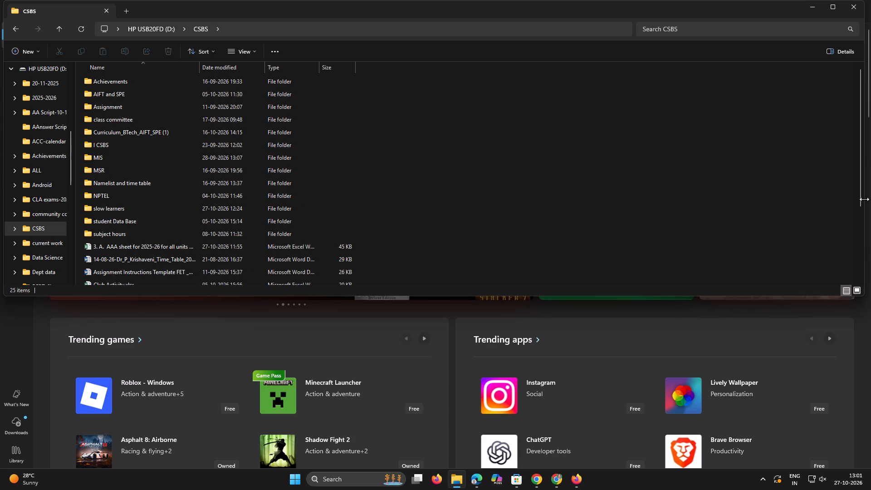
pyautogui.moveTo(861, 189); pyautogui.dragTo(859, 253)
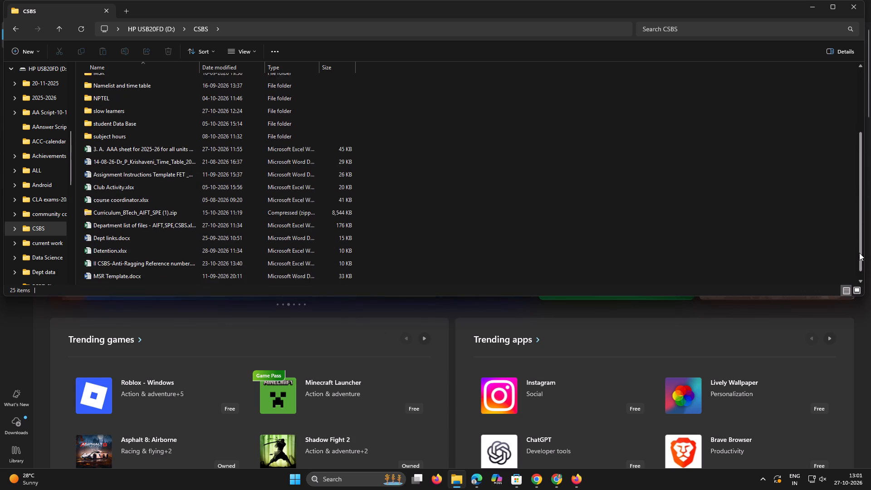
pyautogui.moveTo(859, 253); pyautogui.dragTo(857, 279)
pyautogui.rightClick(708, 225)
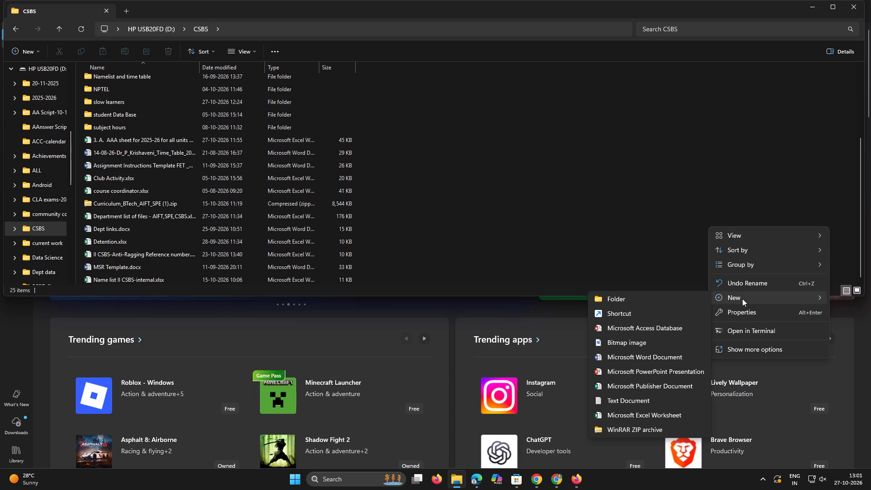
pyautogui.click(612, 297)
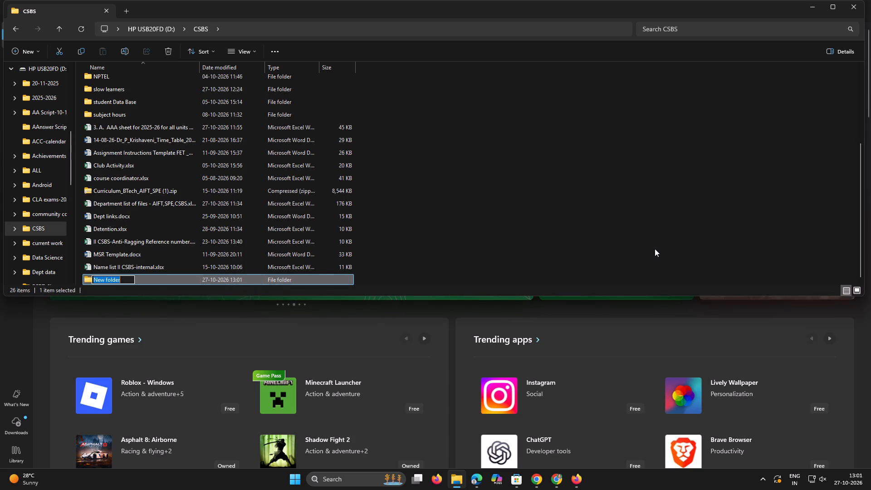
pyautogui.write('print')
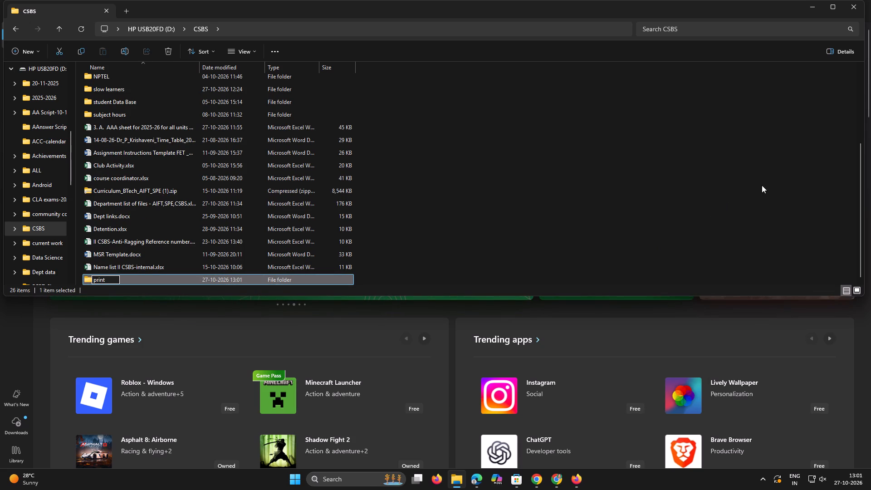
pyautogui.click(685, 209)
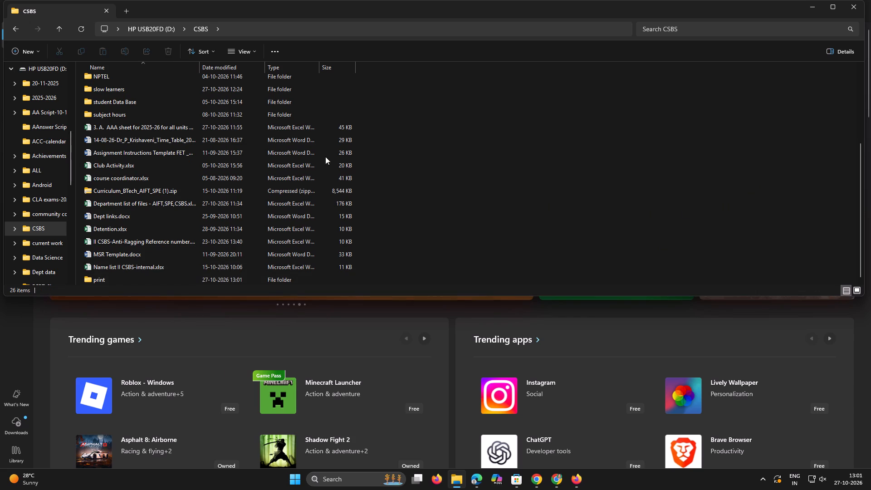
# Copy Ds slow learners-for DAA.docx from the slow learners folder into the CSBS print folder.
pyautogui.doubleClick(133, 92)
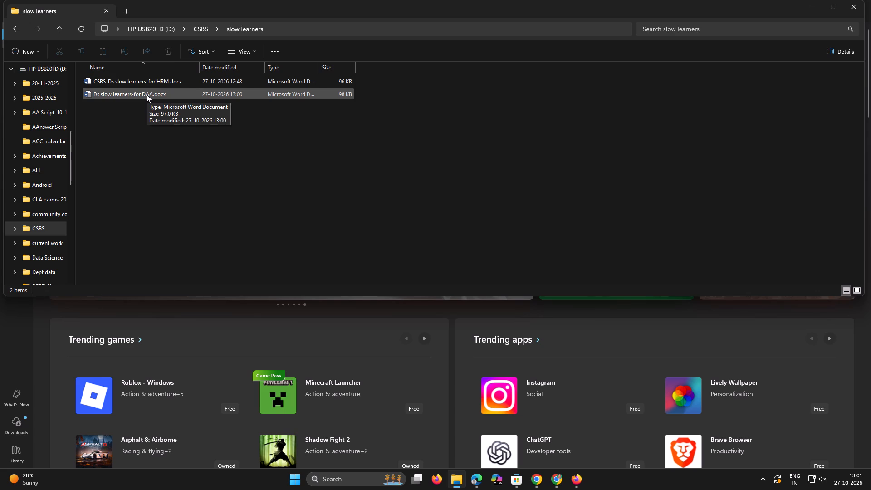
pyautogui.rightClick(147, 94)
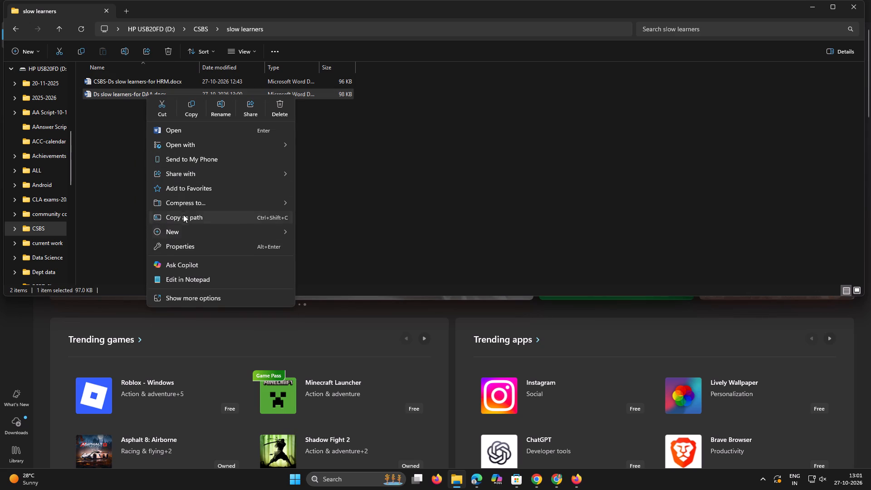
pyautogui.click(191, 107)
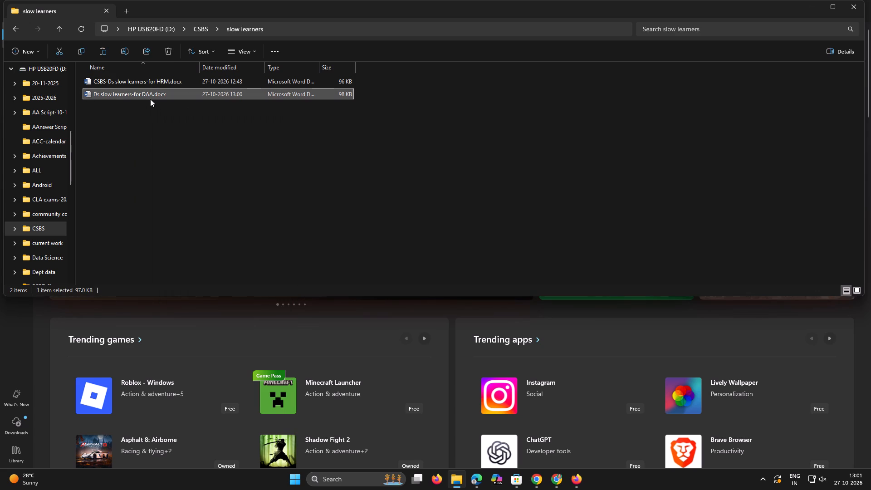
pyautogui.click(198, 31)
pyautogui.doubleClick(110, 208)
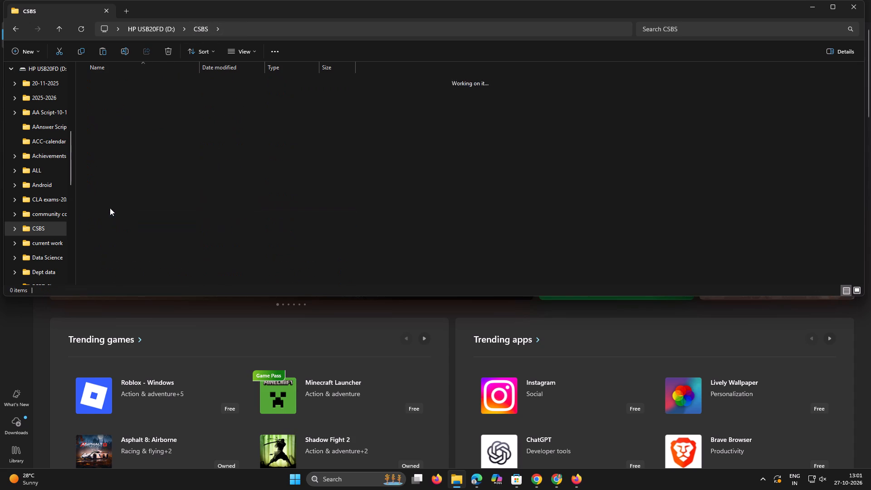
pyautogui.rightClick(129, 123)
pyautogui.click(151, 143)
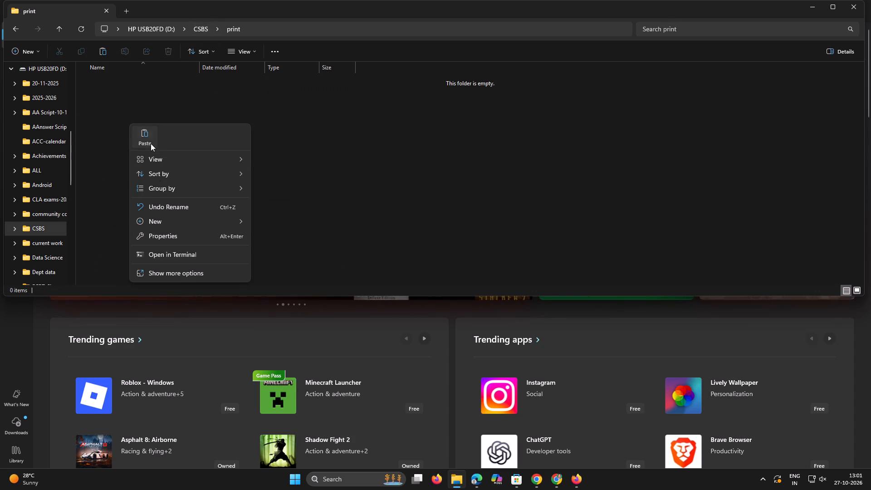
# Open the copied DAA slow learners document in Word, check its pages through to the end, and close it.
pyautogui.doubleClick(136, 83)
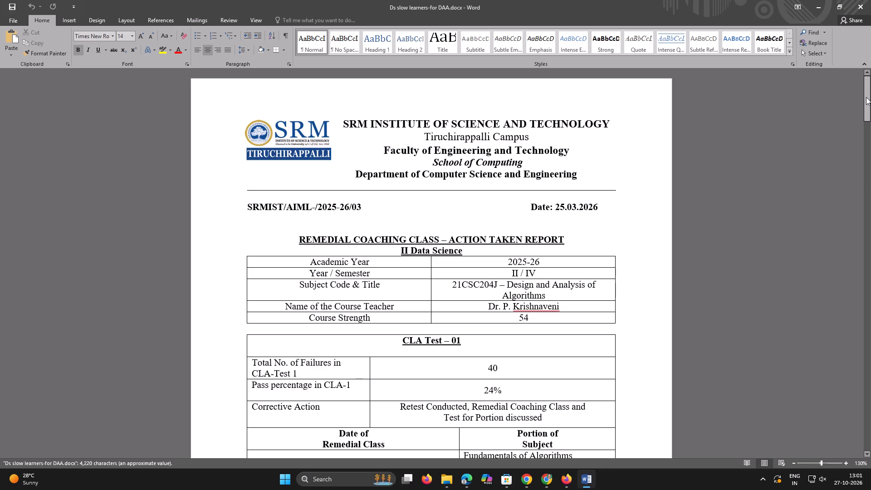
pyautogui.moveTo(866, 97); pyautogui.dragTo(843, 304)
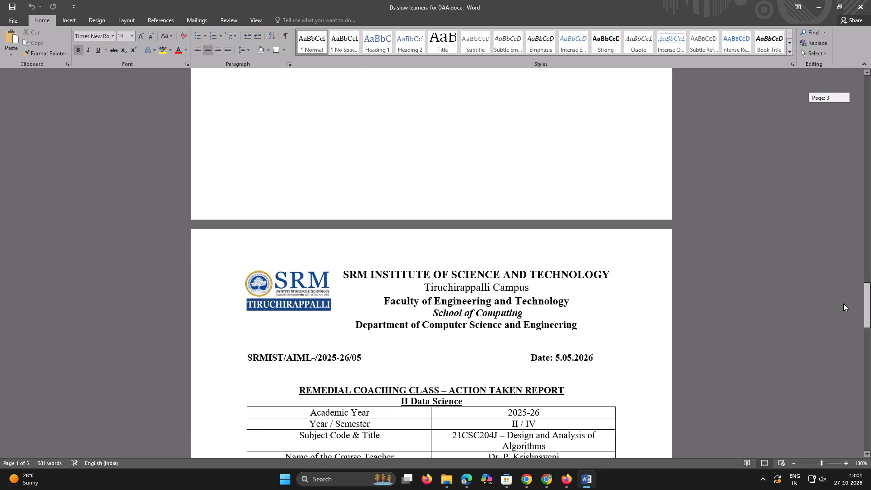
pyautogui.moveTo(843, 304); pyautogui.dragTo(817, 461)
pyautogui.click(863, 8)
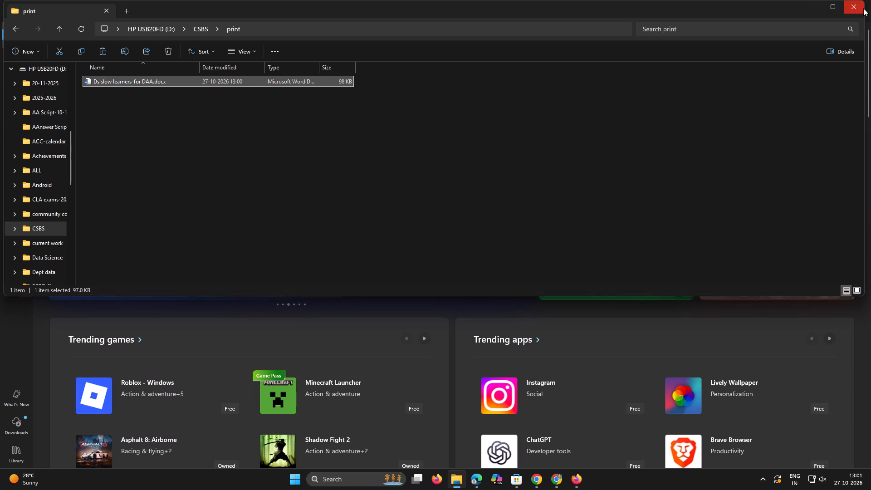
# Return from the print folder to the CSBS folder.
pyautogui.click(203, 28)
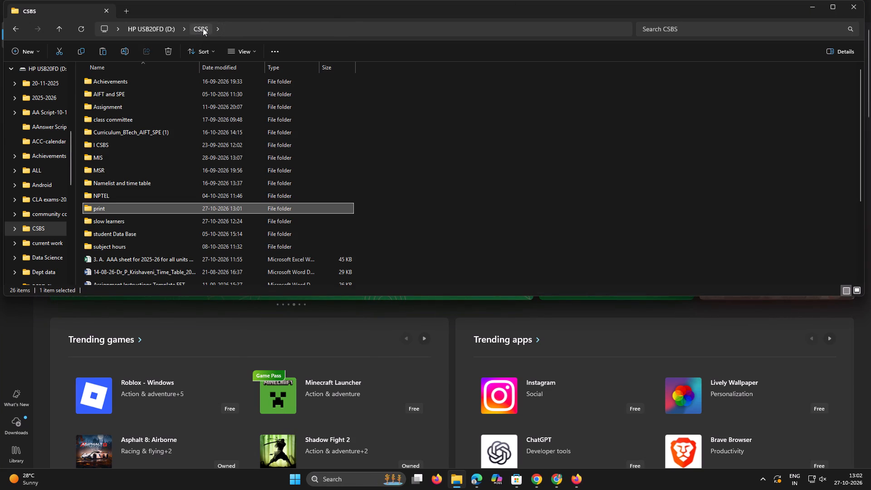
# Open the slow learners folder inside the CSBS folder.
pyautogui.doubleClick(120, 223)
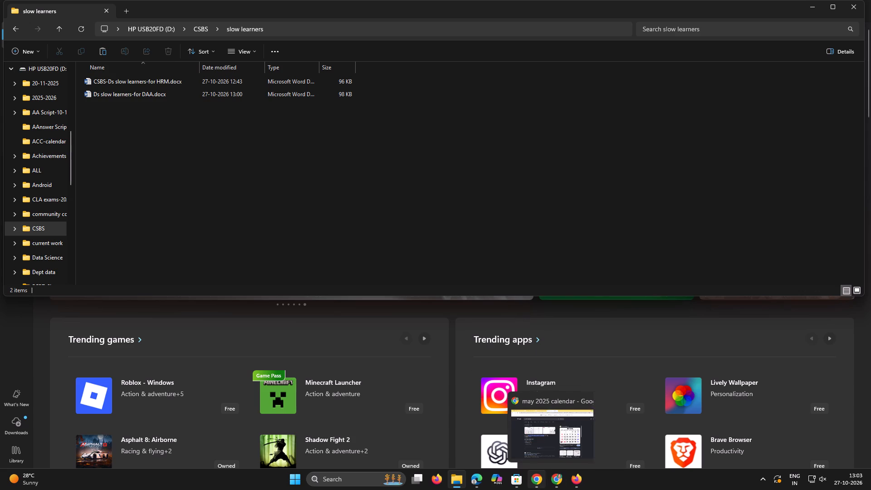
# Switch to Chrome, open a new tab and enter "what" as the address query.
pyautogui.click(552, 476)
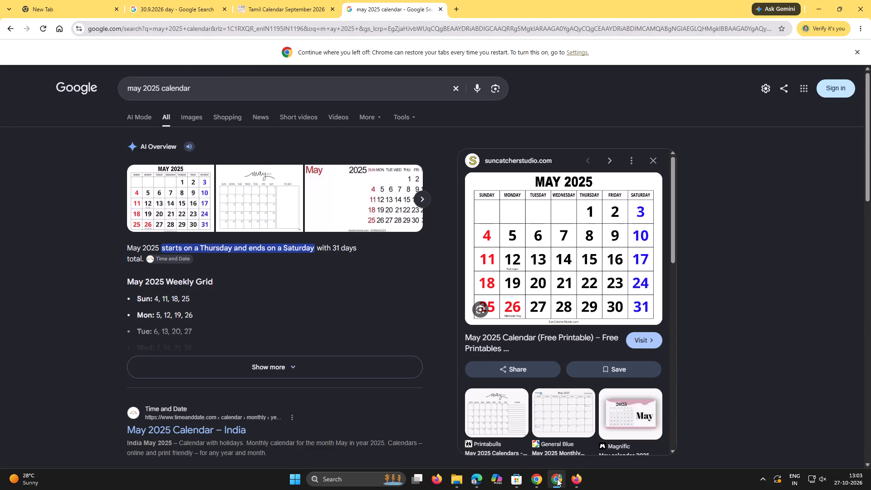
pyautogui.click(453, 11)
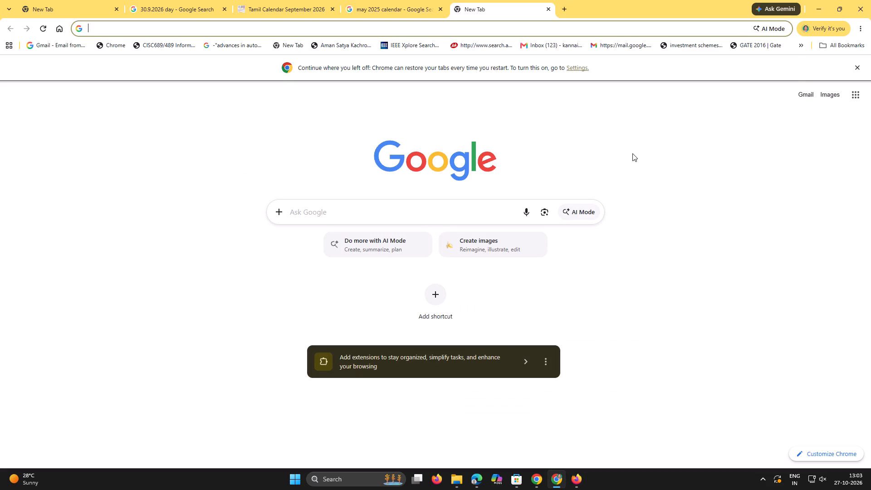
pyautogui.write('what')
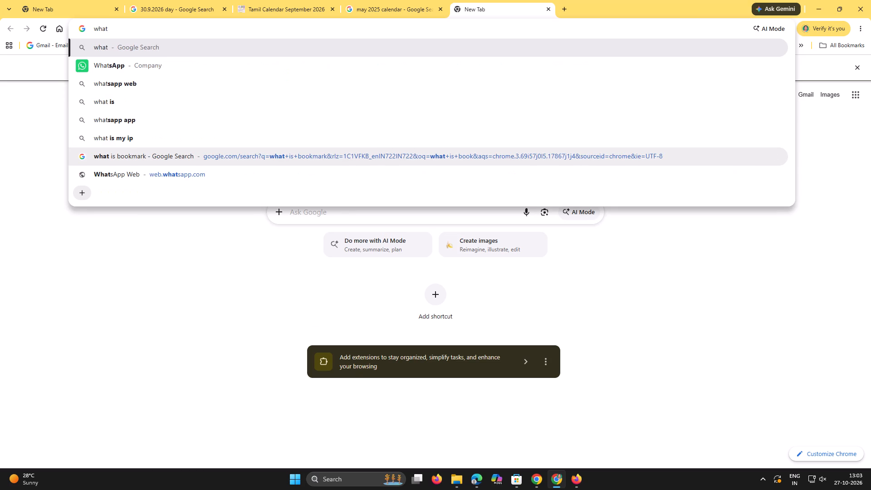
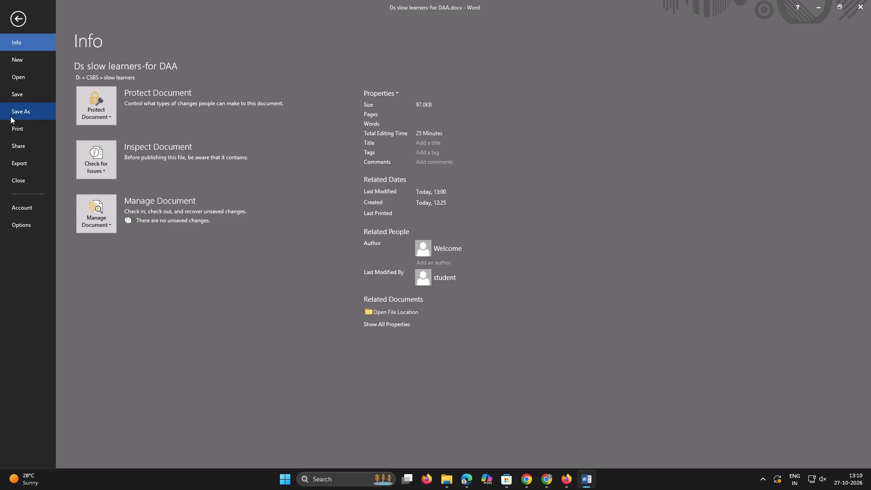
# Start saving the DAA slow learners document under Save As in the slow learners folder of CSBS.
pyautogui.doubleClick(20, 113)
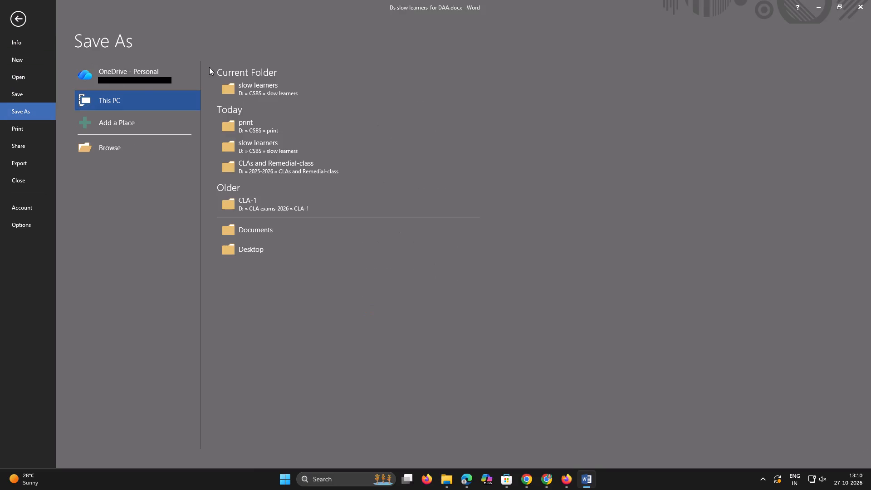
pyautogui.doubleClick(265, 90)
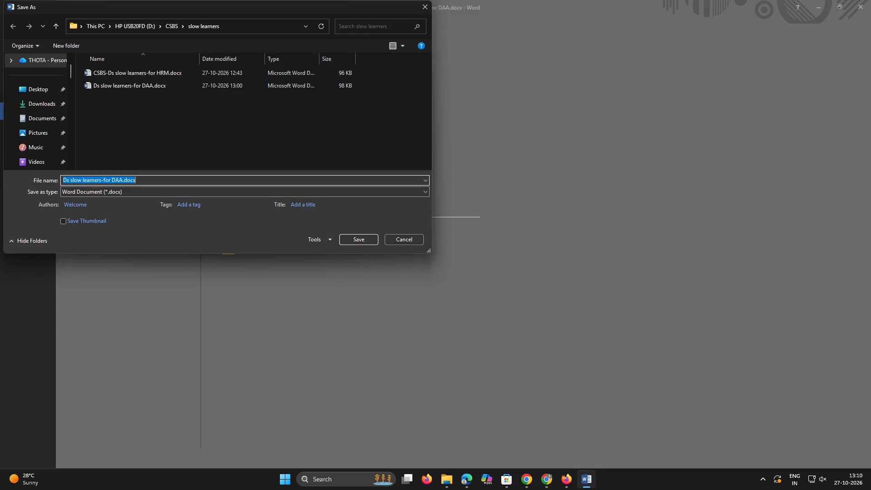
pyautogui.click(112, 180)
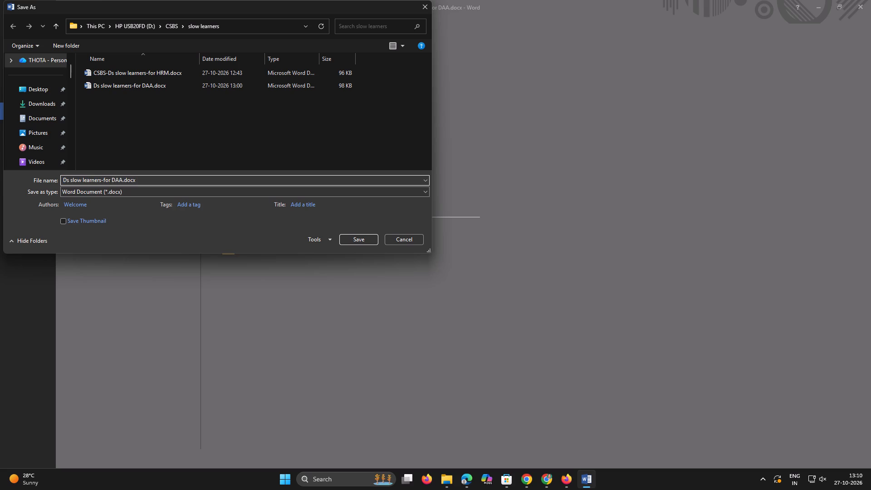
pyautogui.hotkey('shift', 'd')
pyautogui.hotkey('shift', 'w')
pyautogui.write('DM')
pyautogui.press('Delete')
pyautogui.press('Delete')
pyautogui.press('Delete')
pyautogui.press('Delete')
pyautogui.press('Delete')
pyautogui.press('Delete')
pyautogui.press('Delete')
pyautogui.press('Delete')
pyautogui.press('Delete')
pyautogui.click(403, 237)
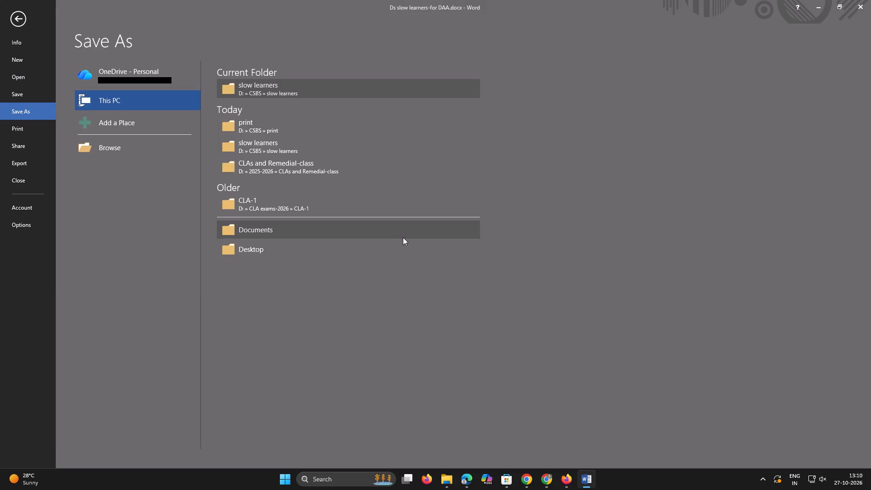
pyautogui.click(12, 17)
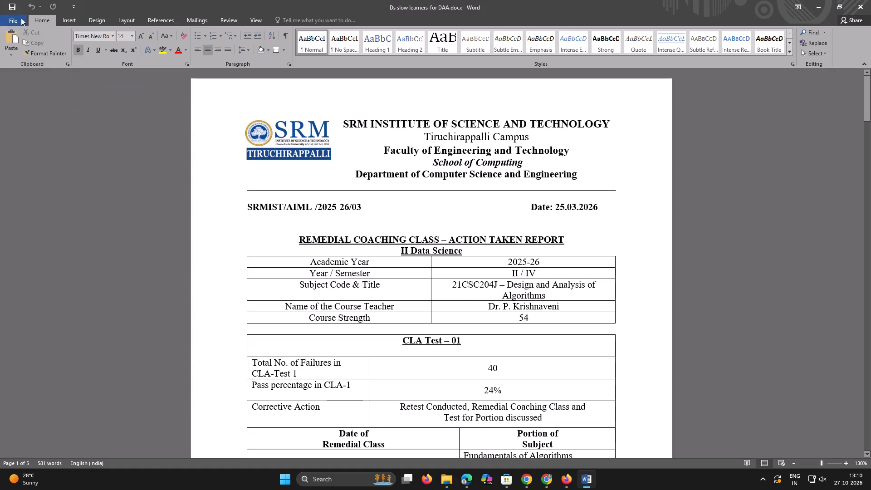
# Save the open DAA report as a new copy named Ds slow learners-for DWDM.docx in the slow learners folder.
pyautogui.click(15, 19)
pyautogui.click(27, 114)
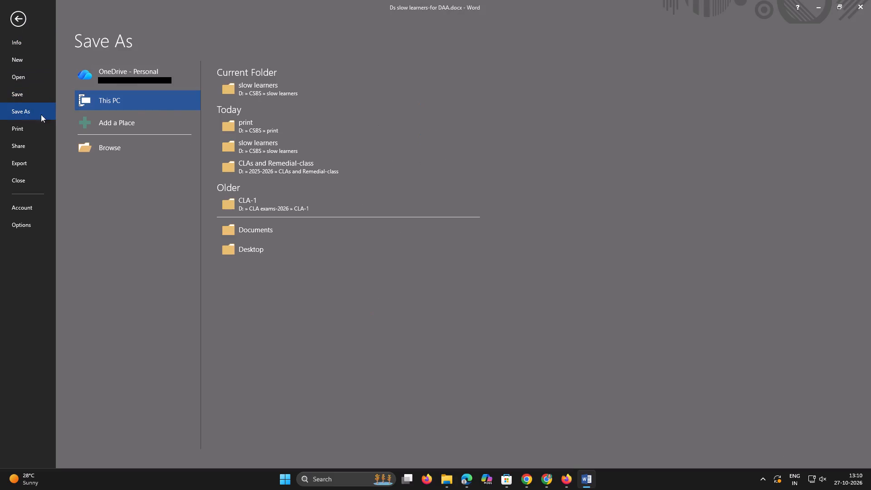
pyautogui.doubleClick(235, 90)
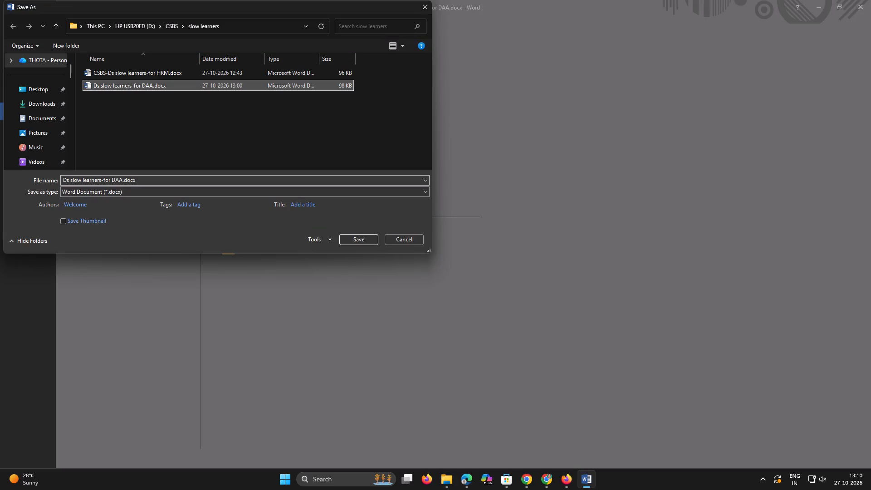
pyautogui.click(116, 179)
pyautogui.click(115, 180)
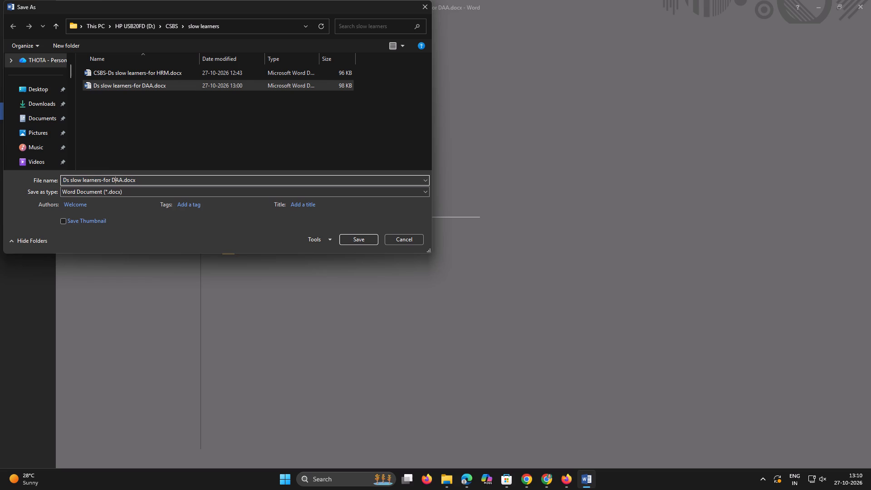
pyautogui.hotkey('shift', 'w')
pyautogui.write('DM')
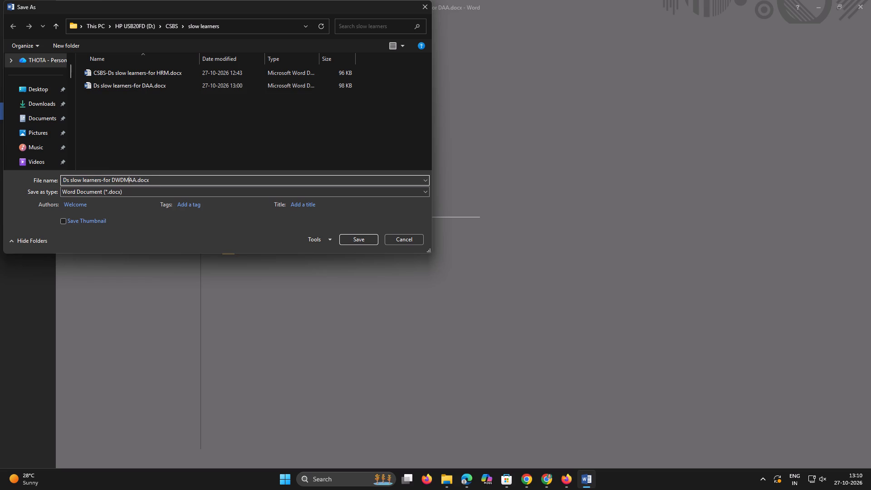
pyautogui.press('Delete')
pyautogui.press('Delete')
pyautogui.click(351, 240)
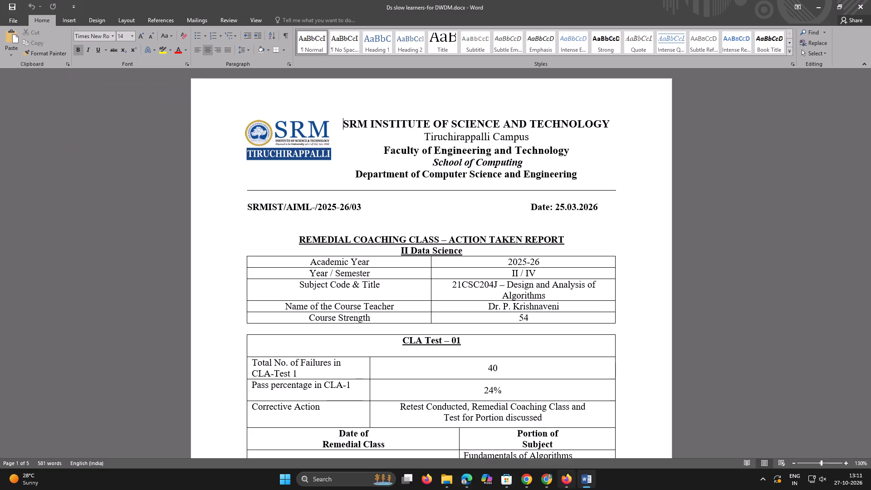
# In File Explorer, open DWMN-Marks-CLA1-III DS.xlsx from the Mark list folder under CLA exams-2026 and CLA-1 on drive D:.
pyautogui.click(448, 481)
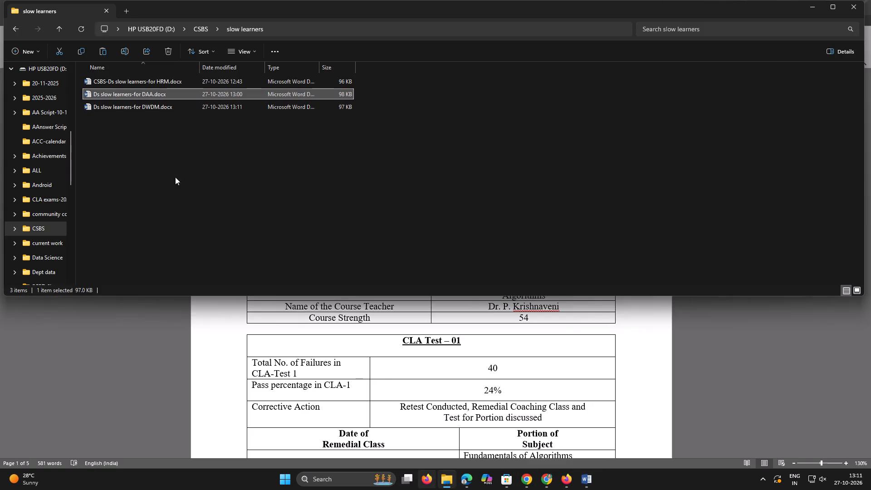
pyautogui.click(157, 30)
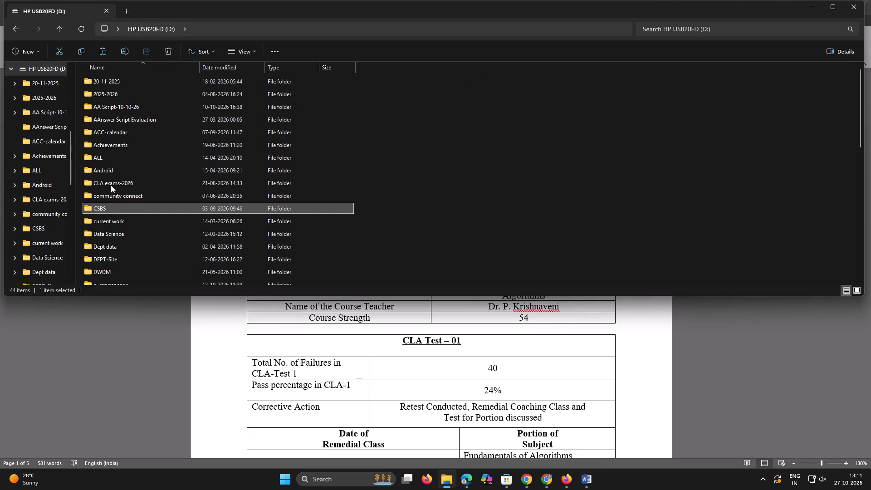
pyautogui.doubleClick(127, 185)
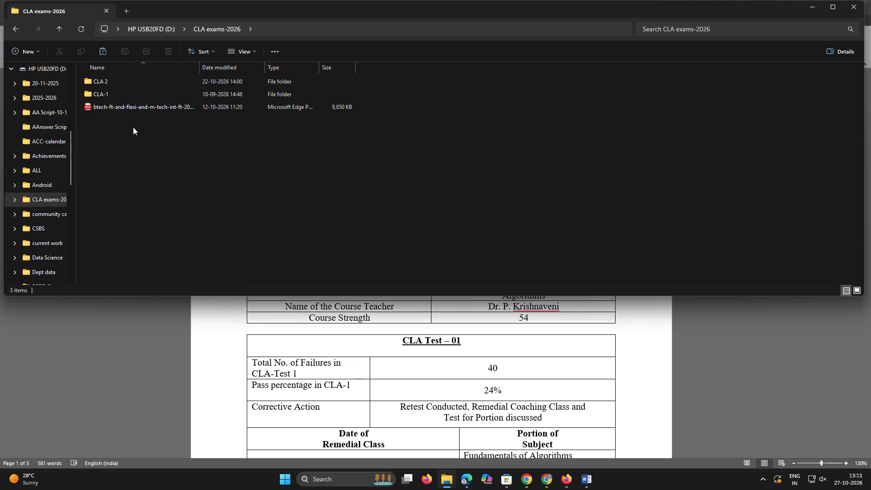
pyautogui.doubleClick(108, 95)
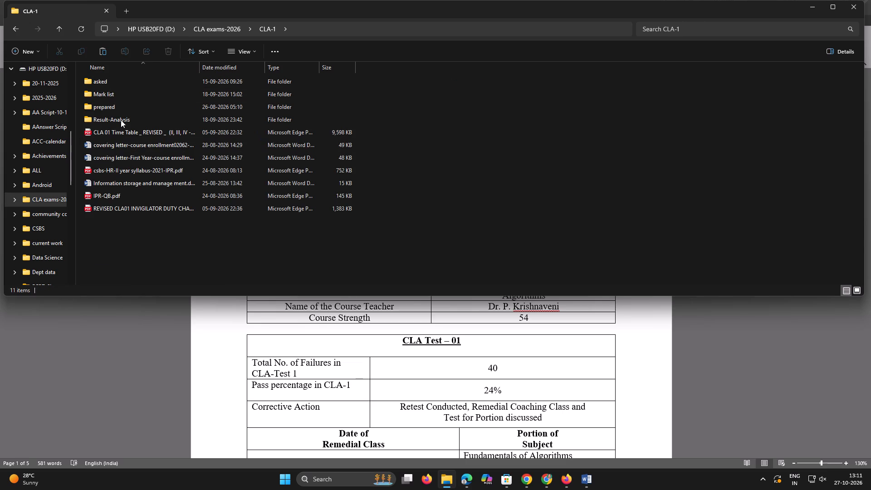
pyautogui.doubleClick(114, 96)
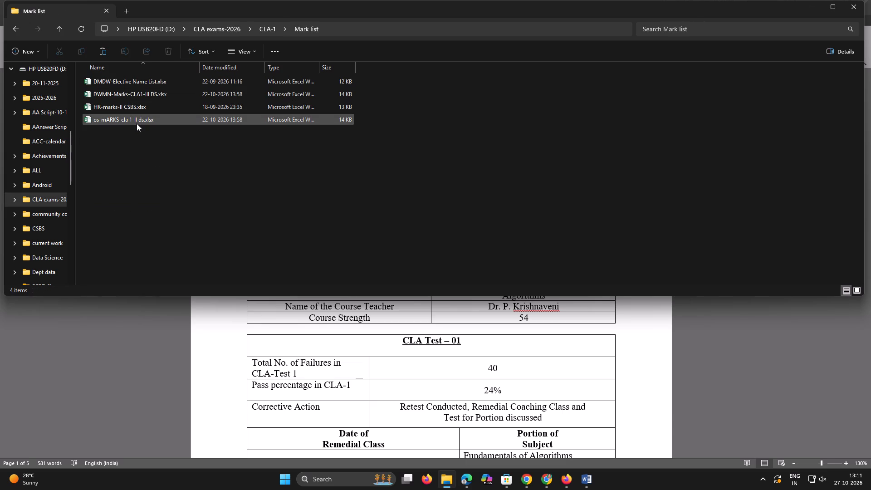
pyautogui.doubleClick(142, 95)
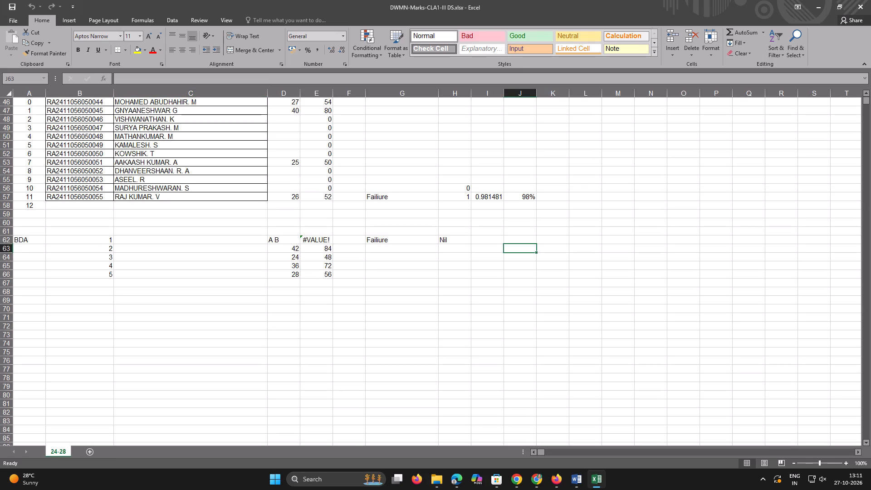
# Examine the CLA-1 marks column from the last student upwards to see who took the test and who failed.
pyautogui.click(294, 198)
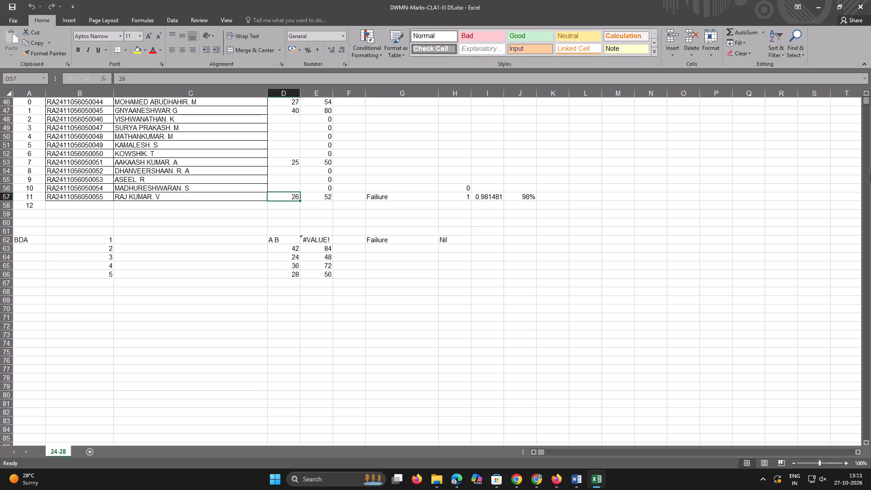
pyautogui.press('Up')
pyautogui.press('Up')
pyautogui.press('Up')
pyautogui.press('Up')
pyautogui.press('Up')
pyautogui.press('Up')
pyautogui.press('Up')
pyautogui.press('Up')
pyautogui.press('Up')
pyautogui.press('Up')
pyautogui.press('Up')
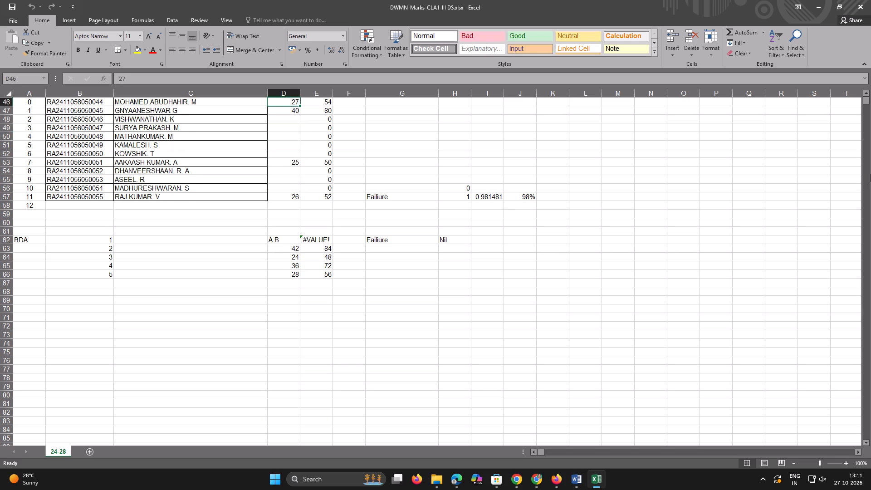
pyautogui.press('Up')
pyautogui.press('Up')
pyautogui.press('Up')
pyautogui.press('Up')
pyautogui.press('Up')
pyautogui.press('Up')
pyautogui.press('Up')
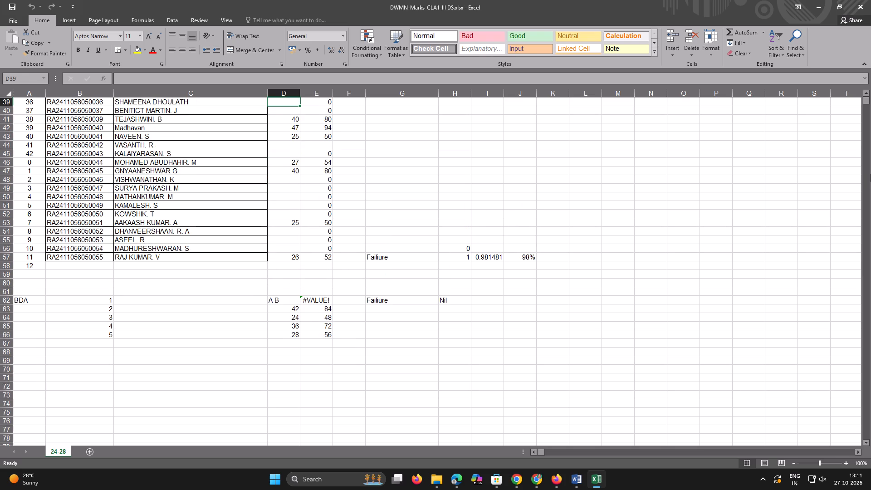
pyautogui.press('Up')
pyautogui.press('Up')
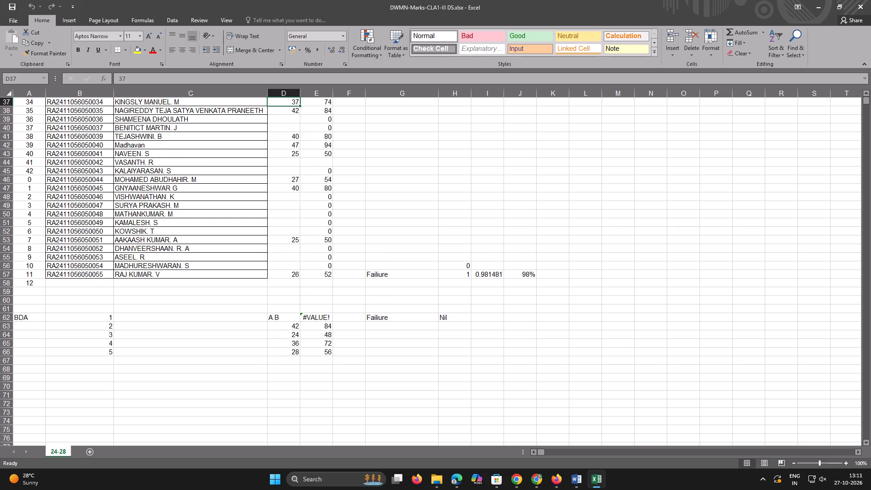
pyautogui.press('Up')
pyautogui.press('Up')
pyautogui.press('Up')
pyautogui.press('Up')
pyautogui.press('Up')
pyautogui.press('Up')
pyautogui.press('Up')
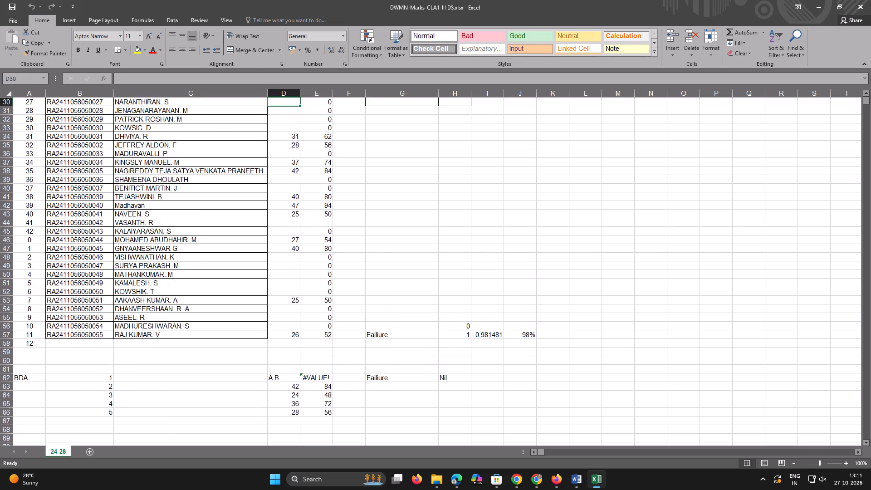
pyautogui.press('Up')
pyautogui.press('Up')
pyautogui.press('Up')
pyautogui.press('Up')
pyautogui.press('Up')
pyautogui.press('Up')
pyautogui.press('Up')
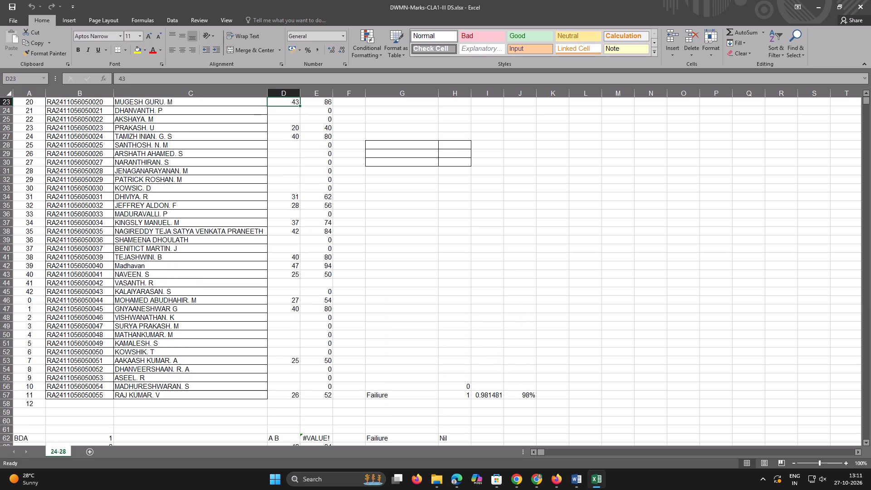
pyautogui.click(27, 130)
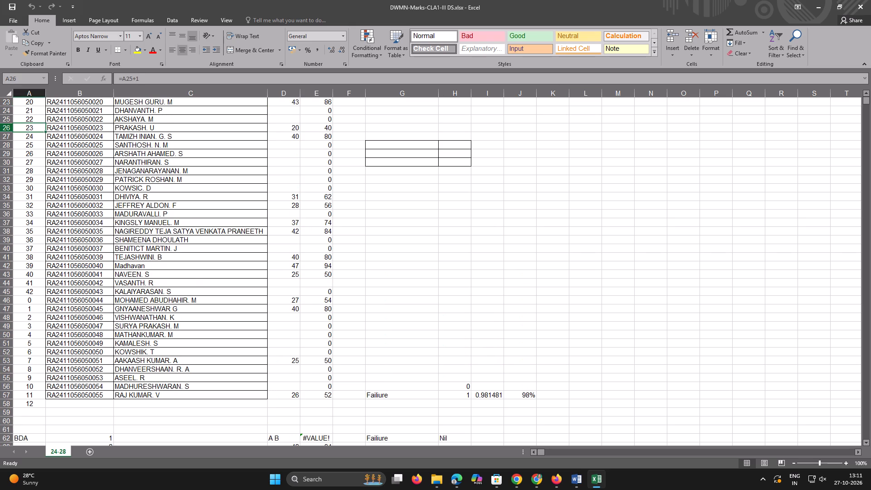
# Copy the register number and name cells of the student with serial number 23, in row 26 of the mark list.
pyautogui.click(6, 128)
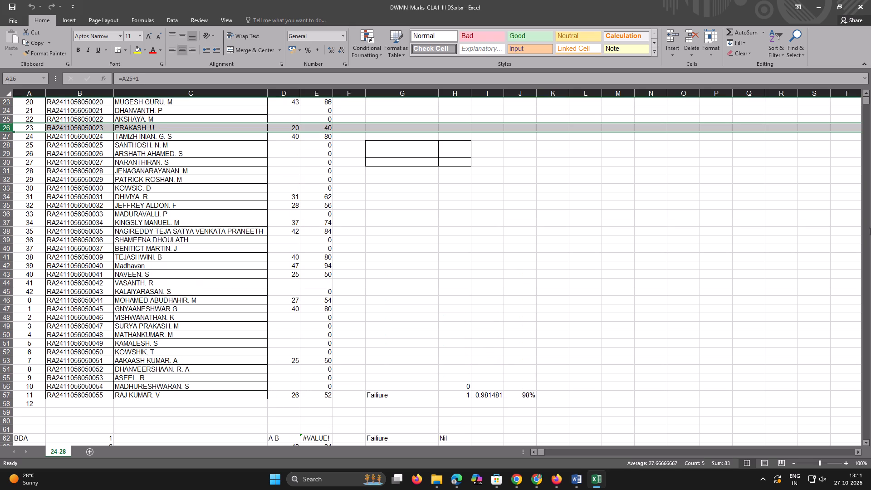
pyautogui.click(868, 97)
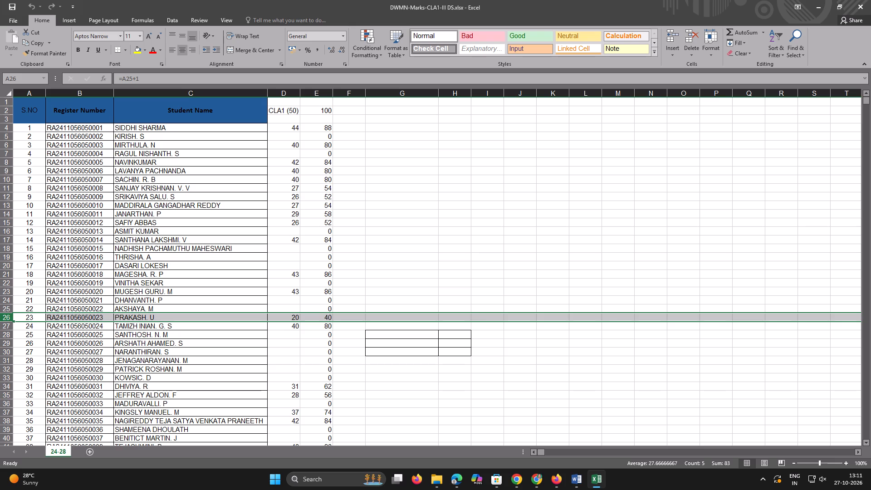
pyautogui.click(289, 294)
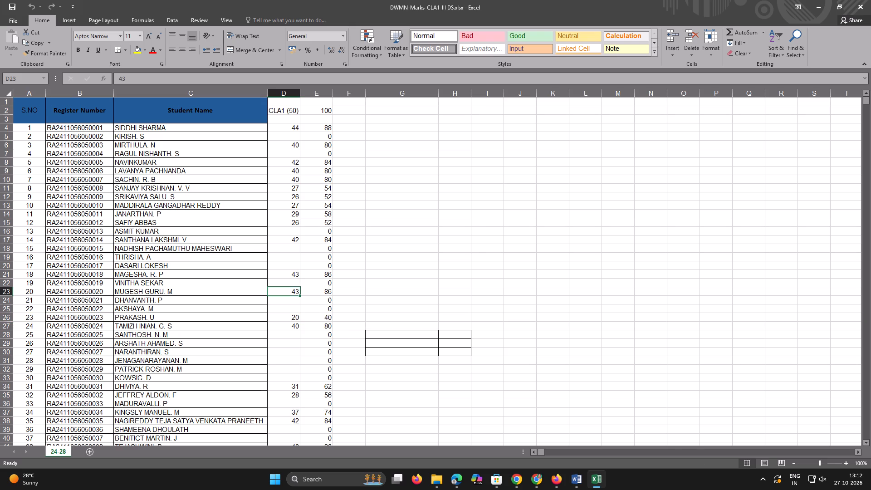
pyautogui.moveTo(78, 318); pyautogui.dragTo(134, 315)
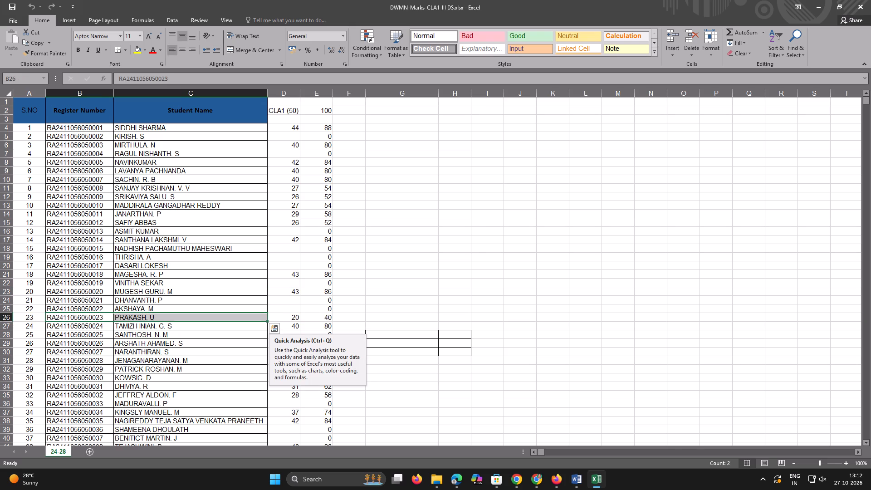
pyautogui.hotkey('ctrl', 'c')
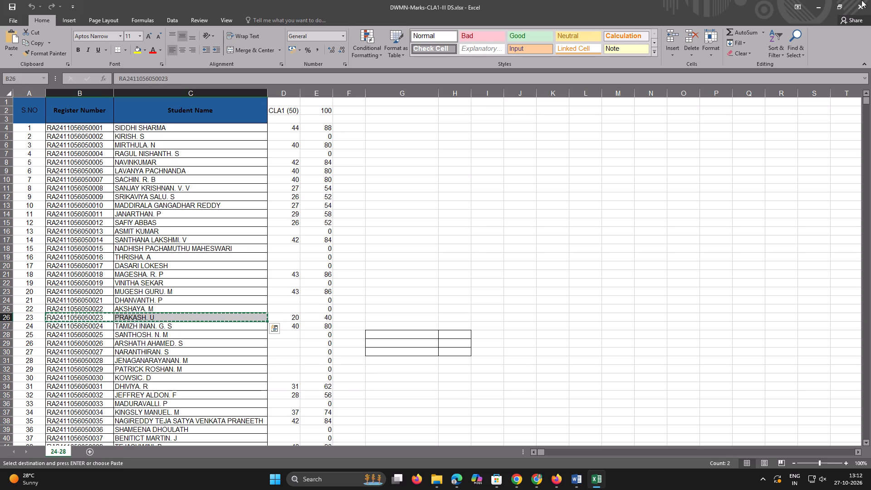
# Switch to Ds slow learners-for DWDM.docx in Word and delete the existing Course Strength value in the course details table.
pyautogui.click(577, 480)
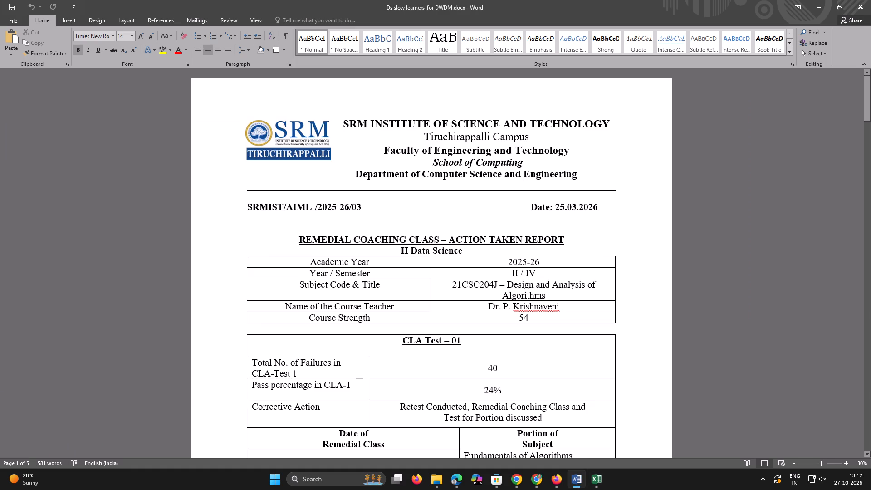
pyautogui.moveTo(866, 116); pyautogui.dragTo(866, 123)
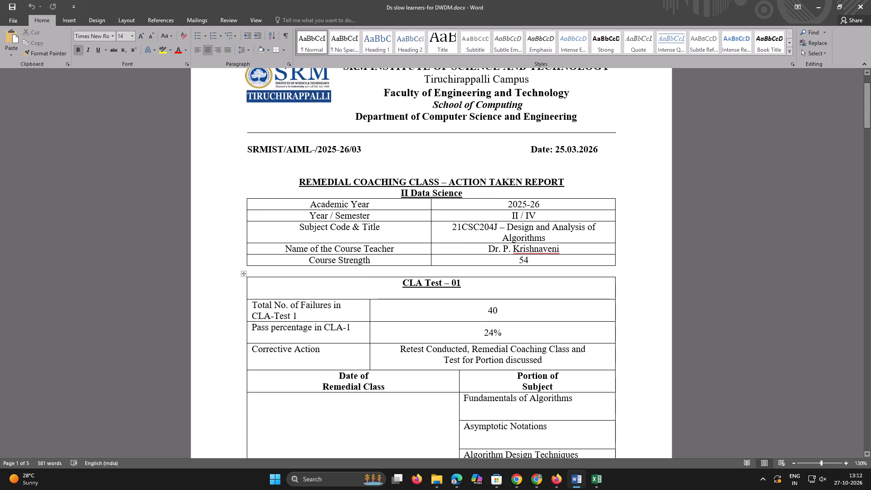
pyautogui.click(519, 263)
pyautogui.press('Delete')
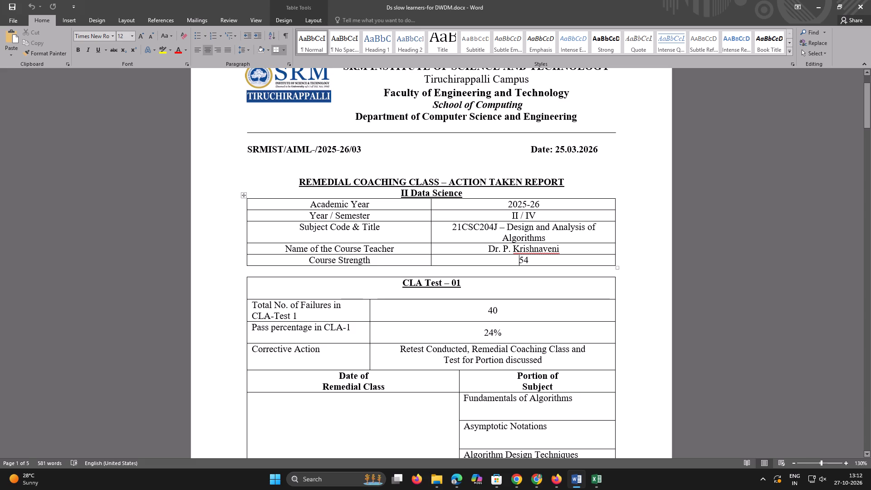
# In the DWDM report in Word, set the Course Strength to 26.
pyautogui.press('Delete')
pyautogui.press('2')
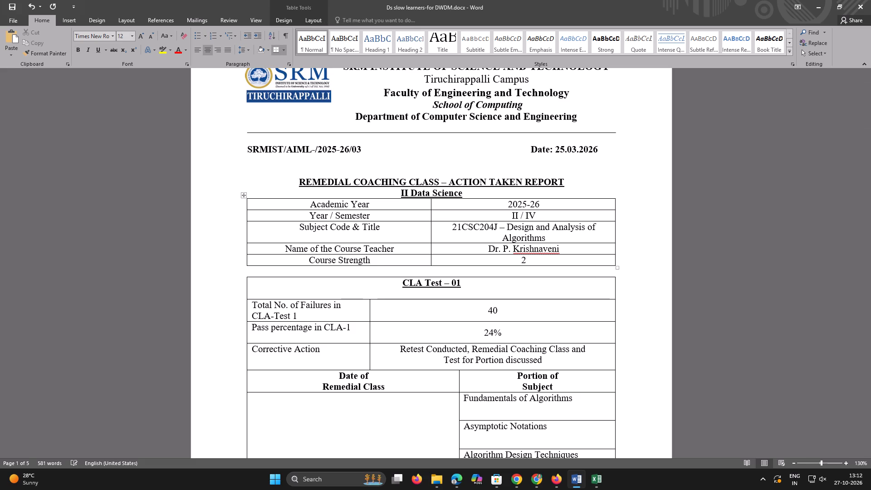
pyautogui.press('6')
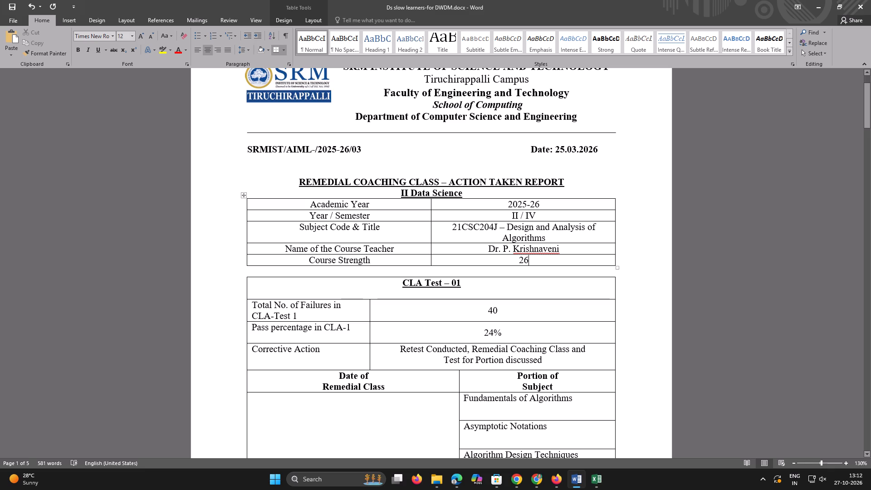
# In the CLA Test – 01 table, set the total number of failures to 1 and the pass percentage to 96%.
pyautogui.click(488, 313)
pyautogui.press('Delete')
pyautogui.press('Delete')
pyautogui.press('1')
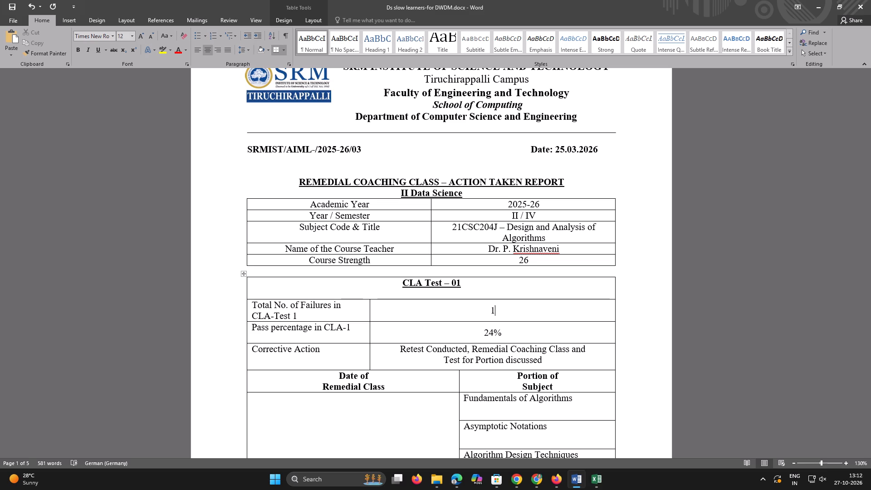
pyautogui.click(485, 336)
pyautogui.press('Delete')
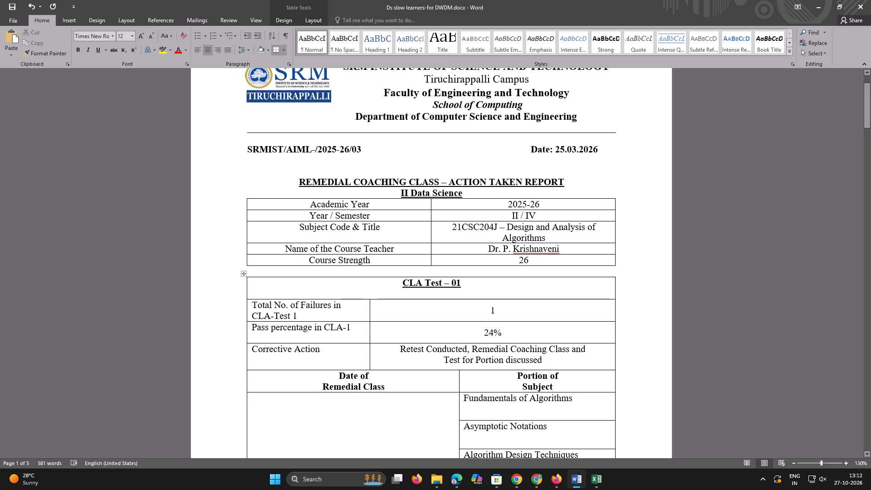
pyautogui.press('Delete')
pyautogui.press('9')
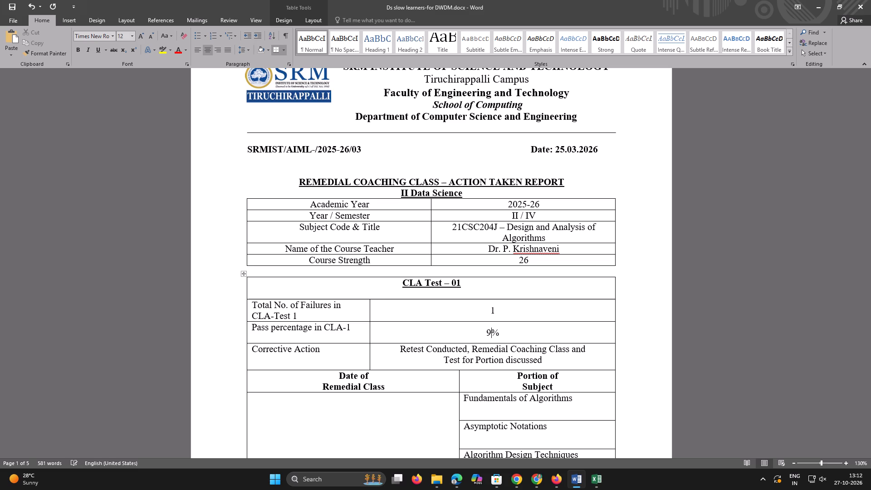
pyautogui.press('6')
pyautogui.click(655, 317)
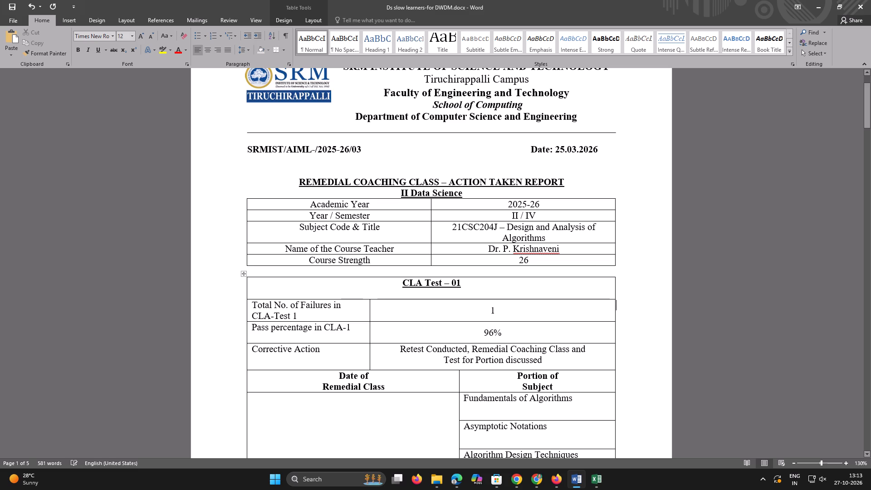
pyautogui.click(866, 115)
# Change the report's reference number to SRMIST/AIML-/2026-27/09.
pyautogui.click(332, 148)
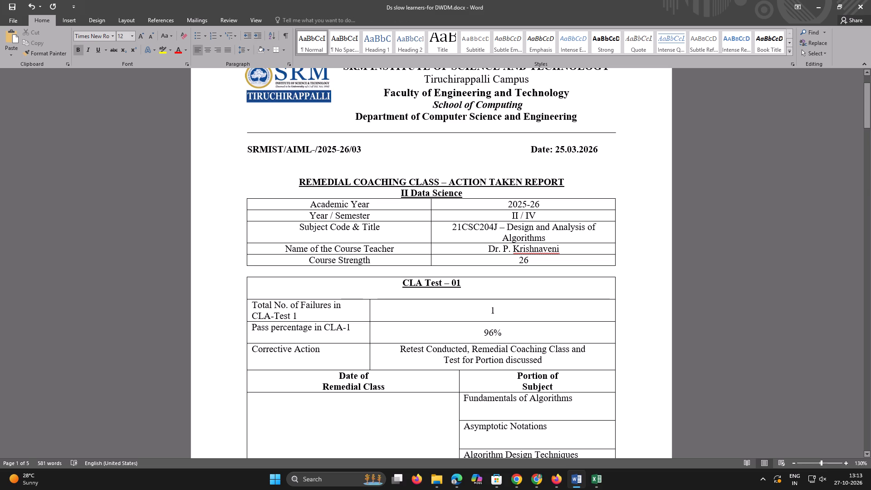
pyautogui.press('Delete')
pyautogui.press('6')
pyautogui.click(344, 151)
pyautogui.press('Delete')
pyautogui.press('7')
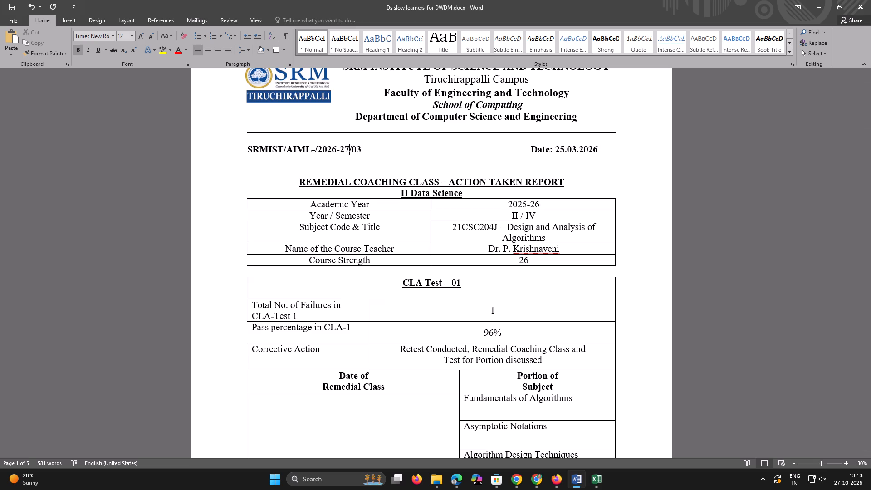
pyautogui.click(366, 151)
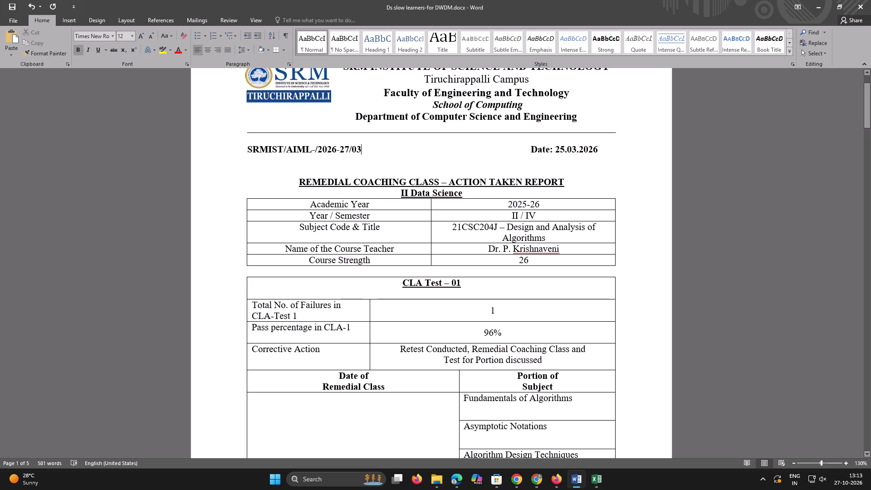
pyautogui.press('BackSpace')
pyautogui.press('9')
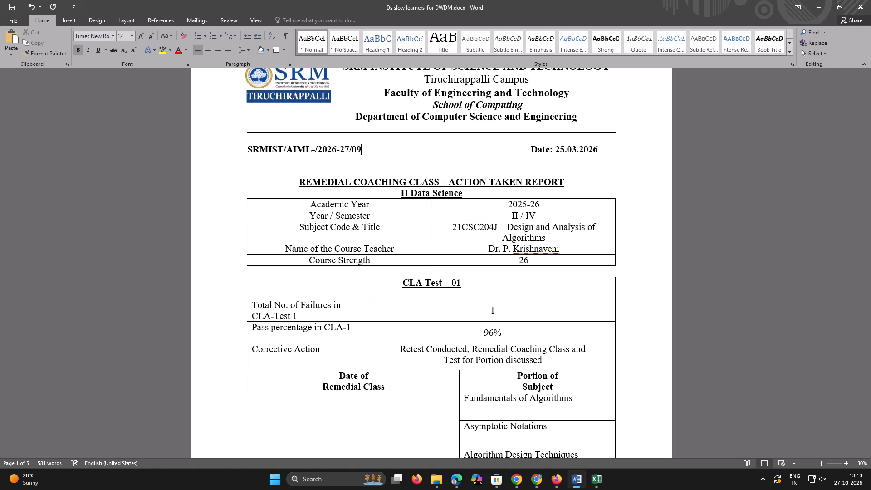
# Set the report date beside the reference number to 30.09.2026.
pyautogui.click(556, 150)
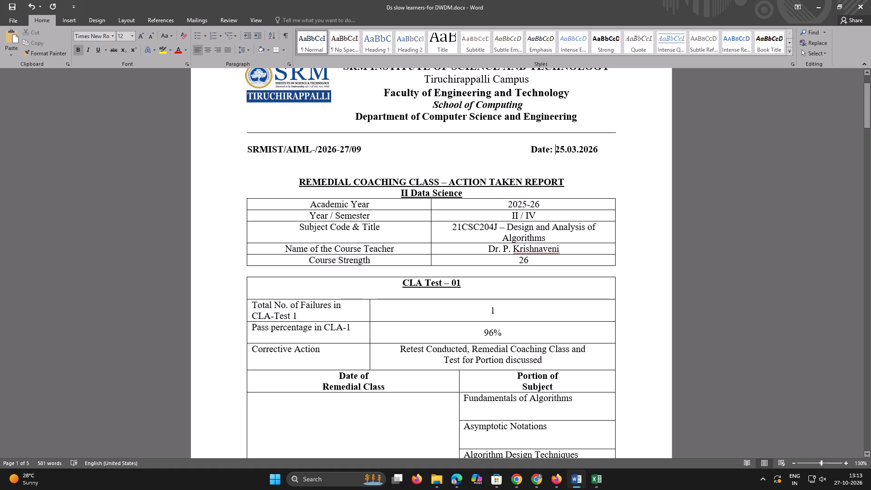
pyautogui.press('Delete')
pyautogui.press('Delete')
pyautogui.write('30')
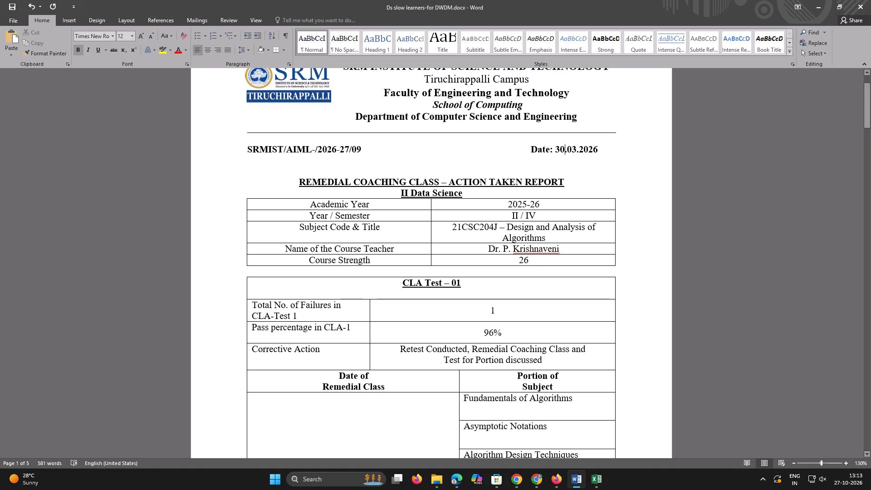
pyautogui.click(573, 150)
pyautogui.press('Delete')
pyautogui.press('9')
# Set the Date of Remedial Class in the CLA Test – 01 table to 30.09.2026.
pyautogui.moveTo(869, 107); pyautogui.dragTo(869, 136)
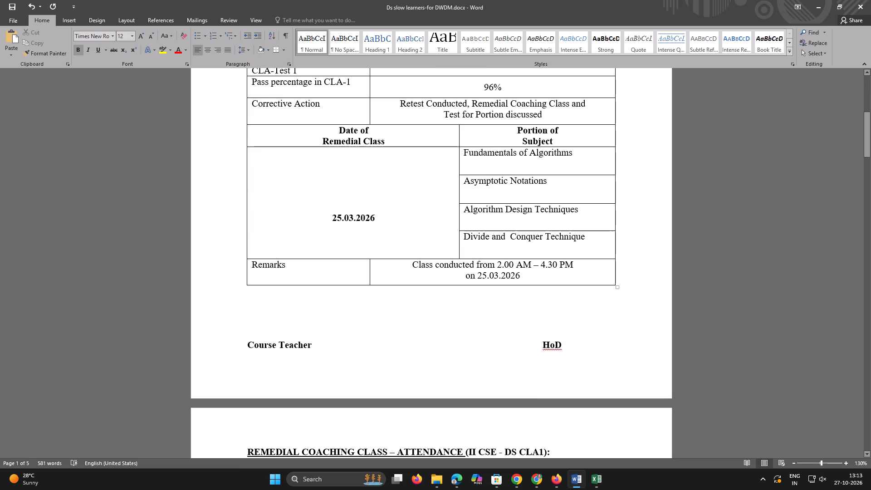
pyautogui.click(333, 219)
pyautogui.press('Delete')
pyautogui.press('Delete')
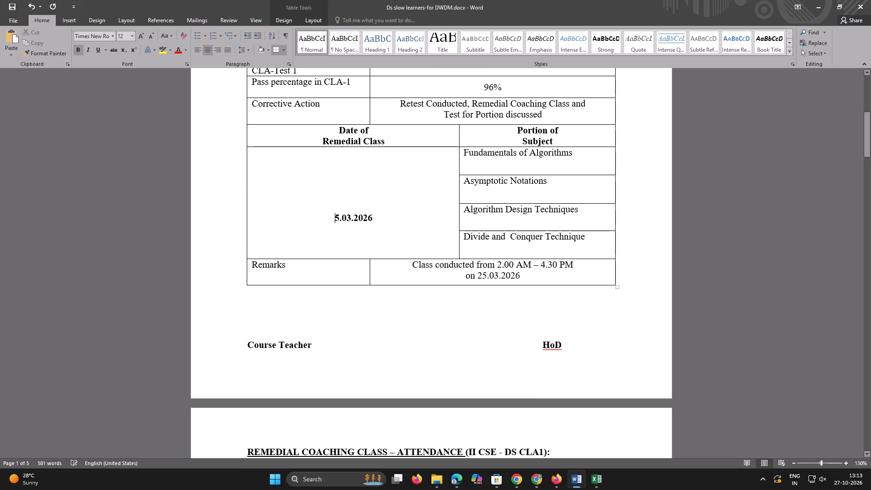
pyautogui.write('30')
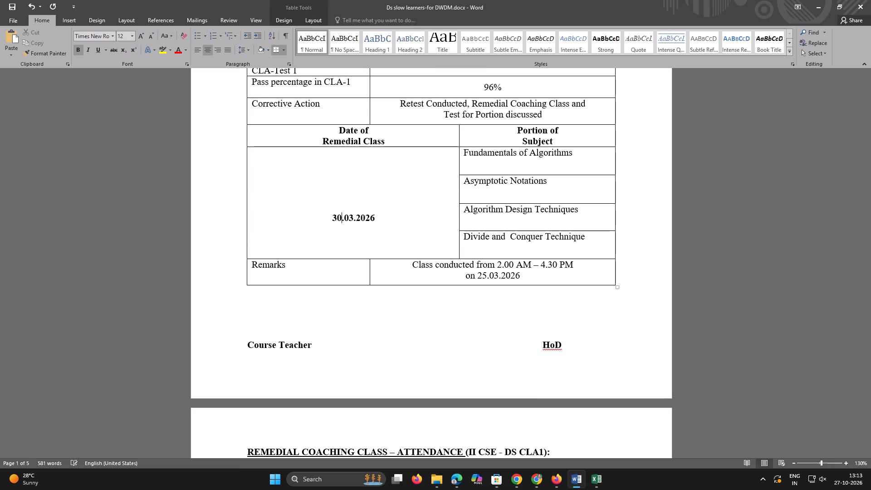
pyautogui.click(350, 216)
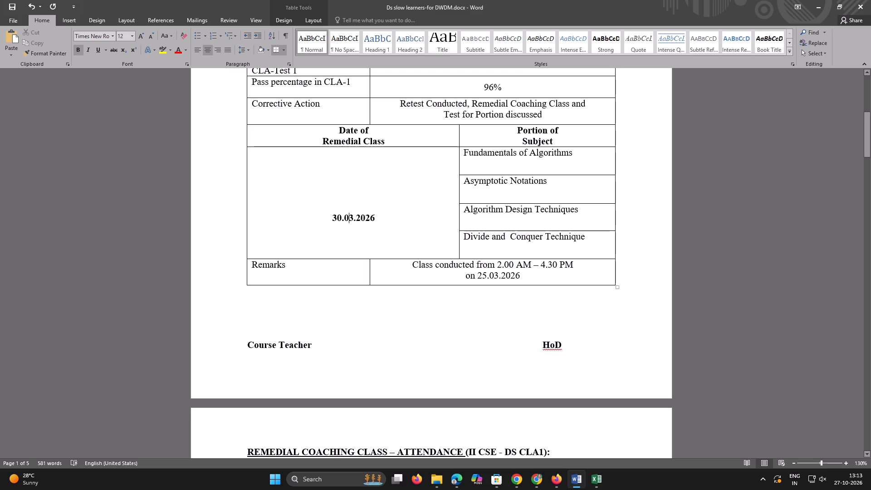
pyautogui.press('Delete')
pyautogui.press('9')
# Change the class date in the Remarks row to 30.09.2026 and save the report.
pyautogui.click(478, 279)
pyautogui.write('30')
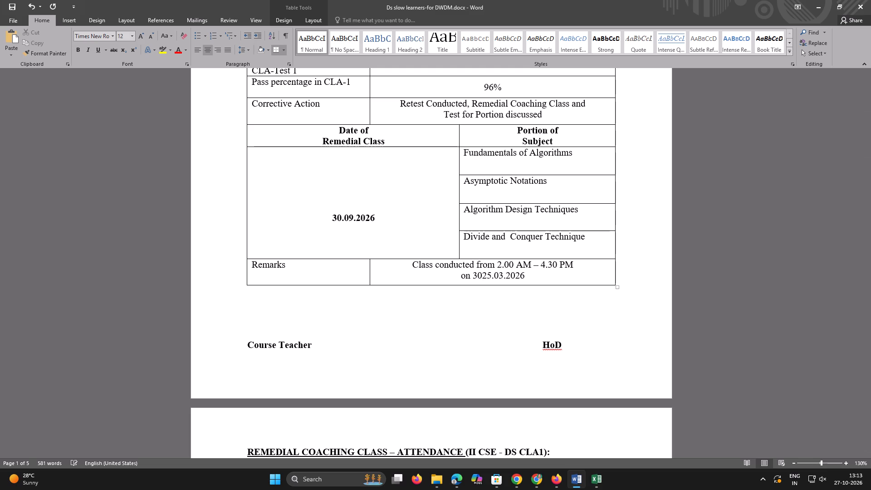
pyautogui.press('Delete')
pyautogui.press('Delete')
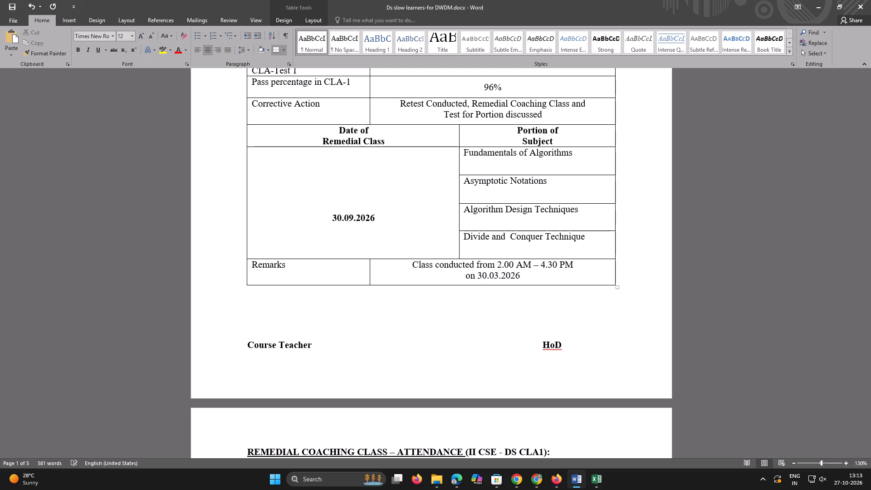
pyautogui.click(493, 274)
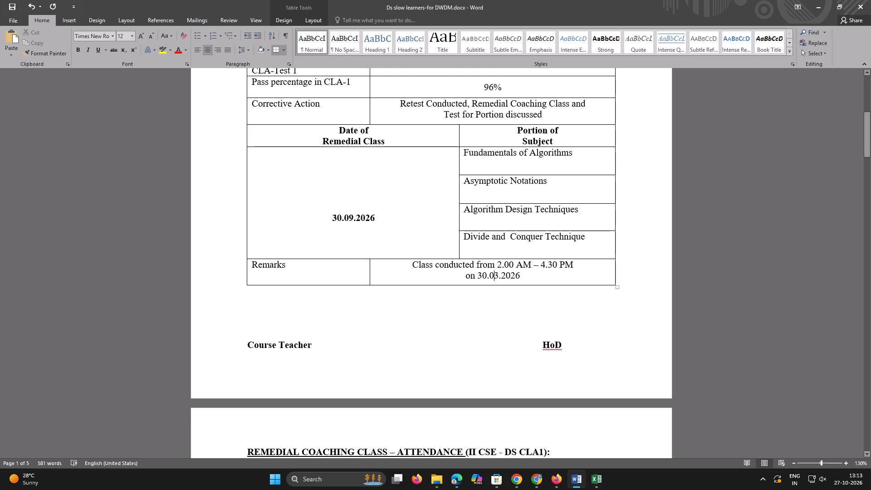
pyautogui.press('Delete')
pyautogui.press('9')
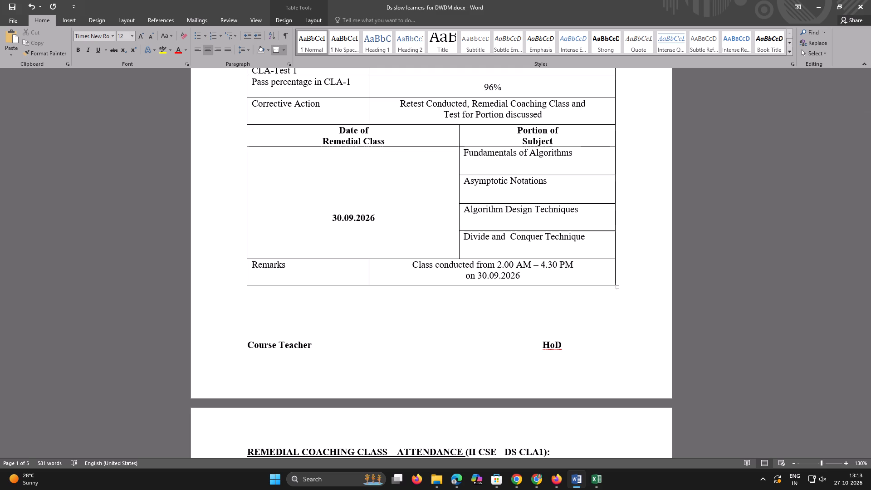
pyautogui.click(8, 3)
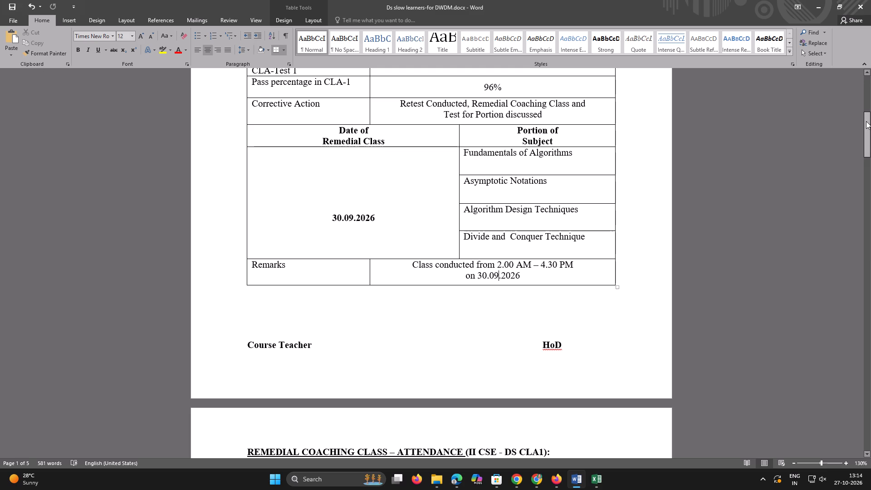
# Copy the registration number and name from row 15 of the CLA1 remedial attendance table over those in row 1.
pyautogui.moveTo(864, 131); pyautogui.dragTo(863, 161)
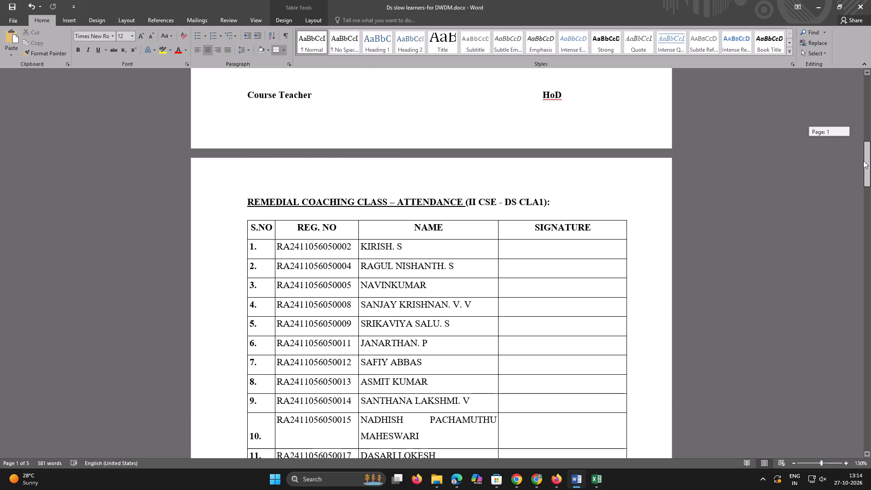
pyautogui.moveTo(863, 161); pyautogui.dragTo(862, 184)
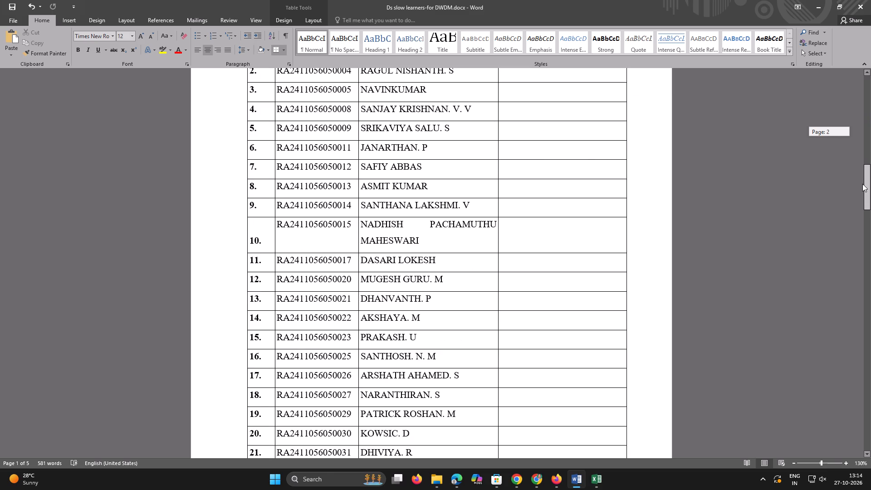
pyautogui.moveTo(862, 184); pyautogui.dragTo(862, 201)
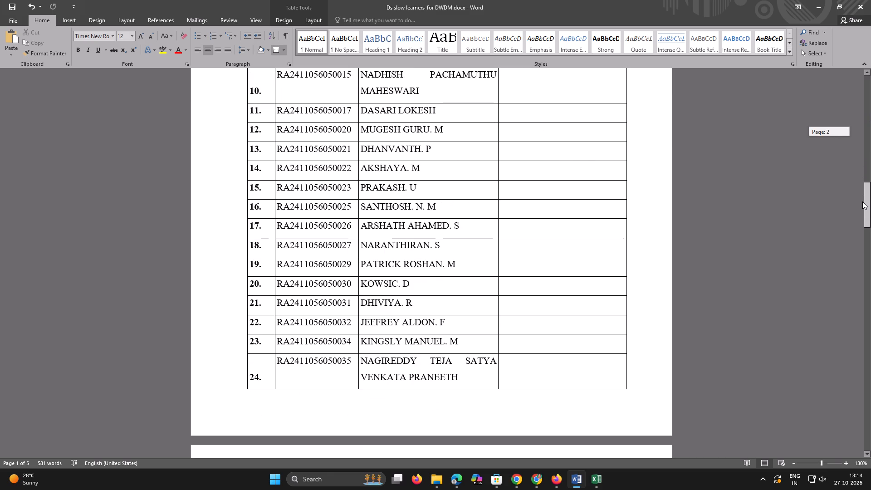
pyautogui.moveTo(862, 201); pyautogui.dragTo(862, 197)
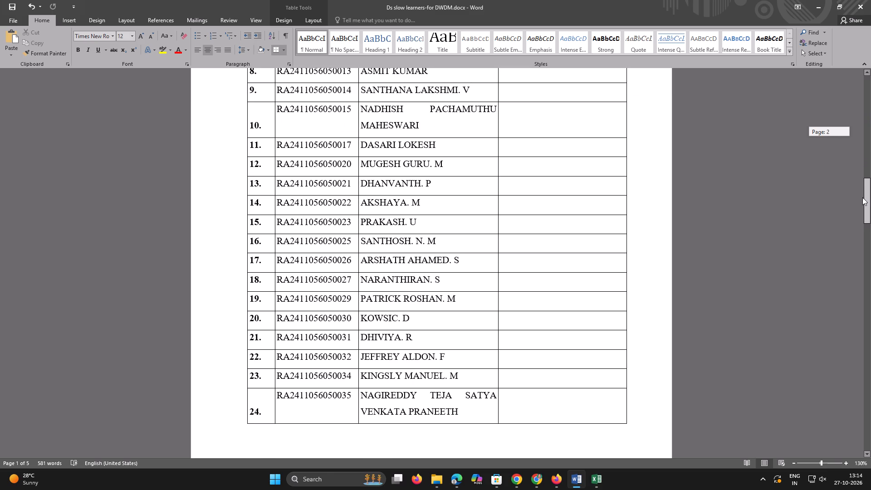
pyautogui.moveTo(862, 197); pyautogui.dragTo(862, 190)
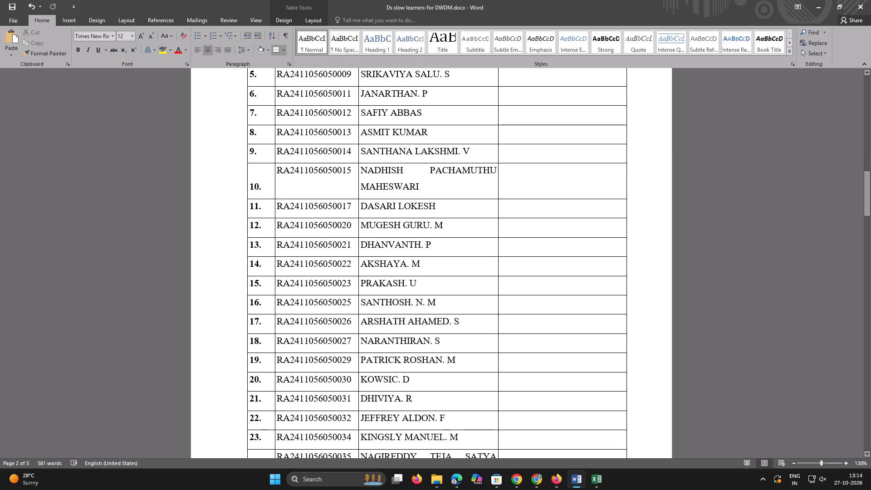
pyautogui.moveTo(277, 282); pyautogui.dragTo(410, 280)
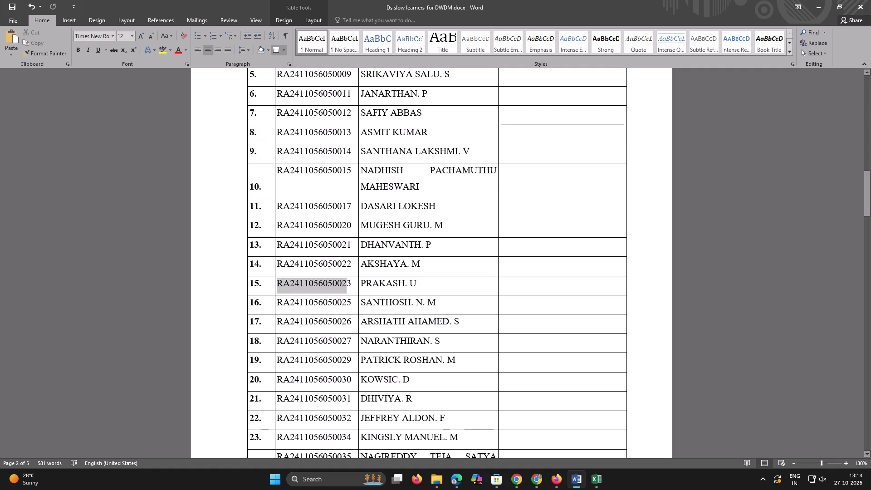
pyautogui.moveTo(410, 280); pyautogui.dragTo(418, 279)
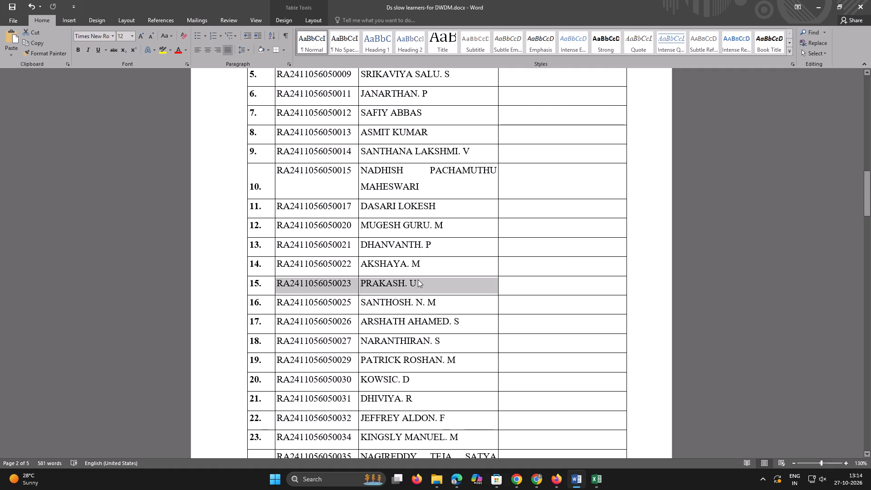
pyautogui.hotkey('ctrl', 'c')
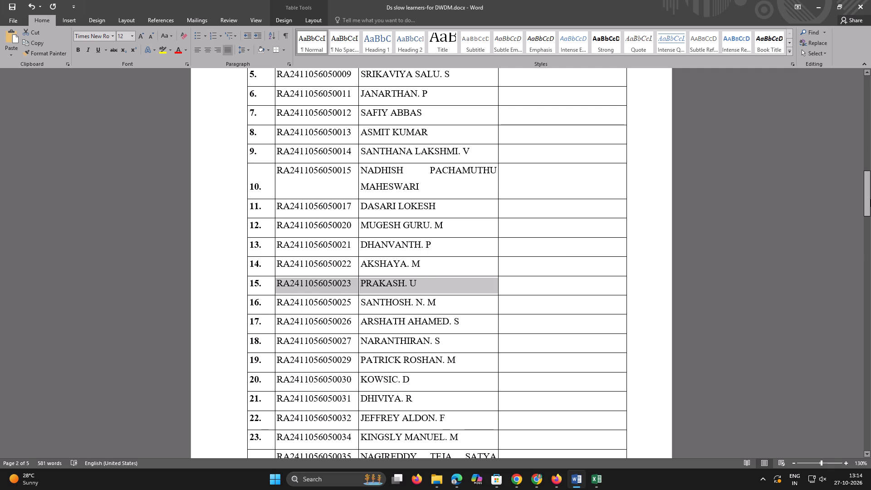
pyautogui.moveTo(866, 203); pyautogui.dragTo(868, 183)
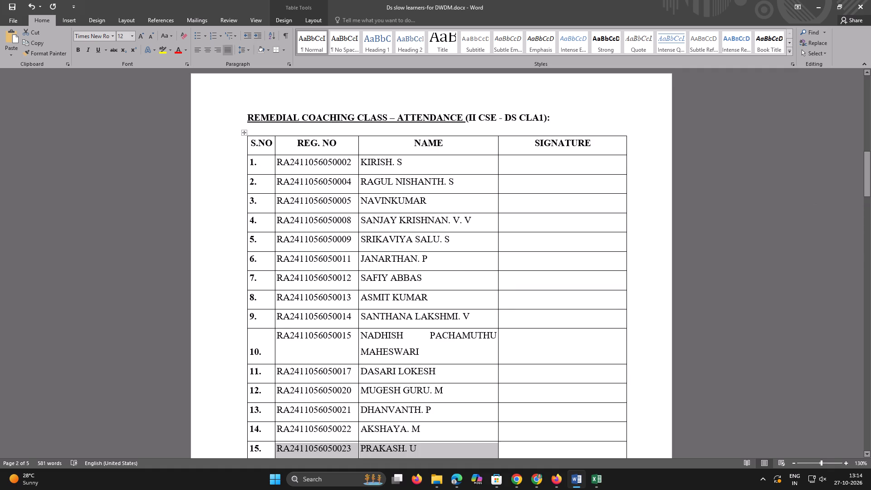
pyautogui.moveTo(279, 164); pyautogui.dragTo(406, 168)
pyautogui.hotkey('ctrl', 'v')
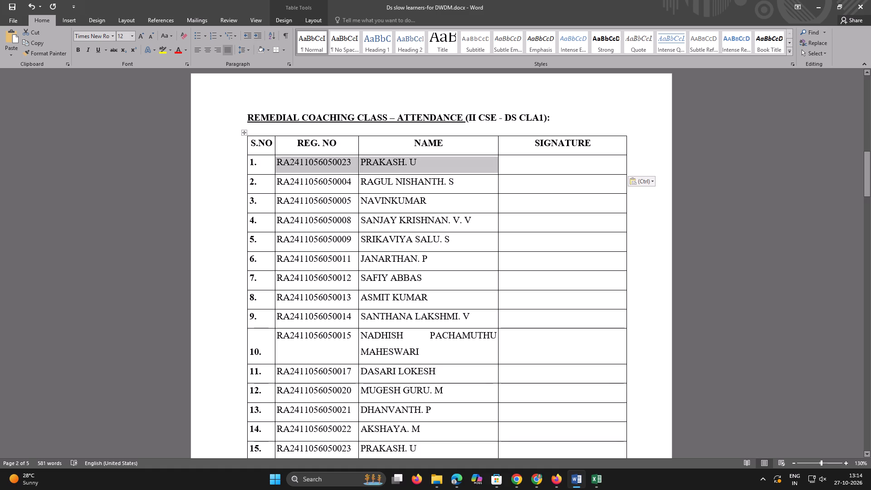
# Delete rows 2 to 40 from the CLA1 remedial coaching attendance table, keeping only the first student.
pyautogui.click(612, 216)
pyautogui.moveTo(259, 185); pyautogui.dragTo(687, 457)
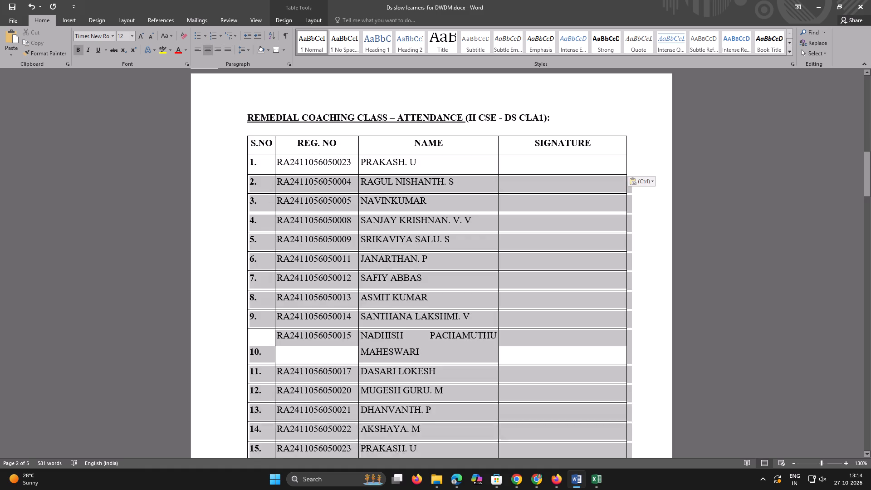
pyautogui.moveTo(687, 457); pyautogui.dragTo(677, 415)
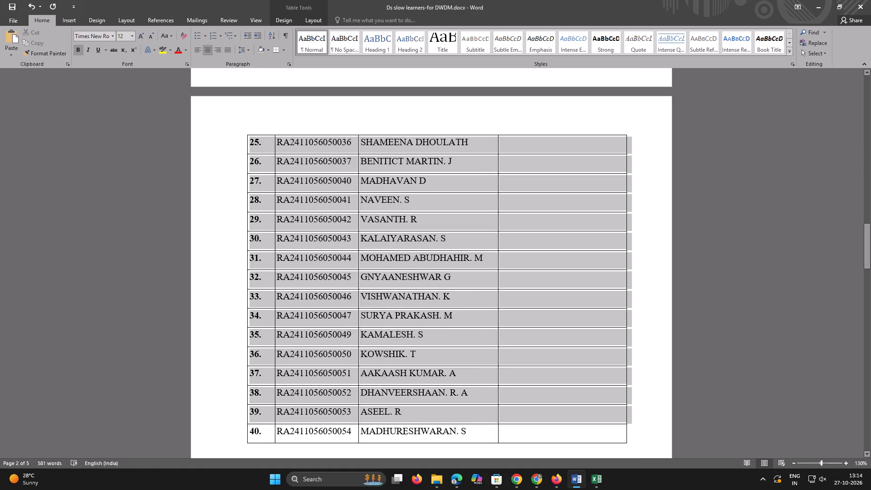
pyautogui.moveTo(677, 415); pyautogui.dragTo(669, 434)
pyautogui.rightClick(450, 329)
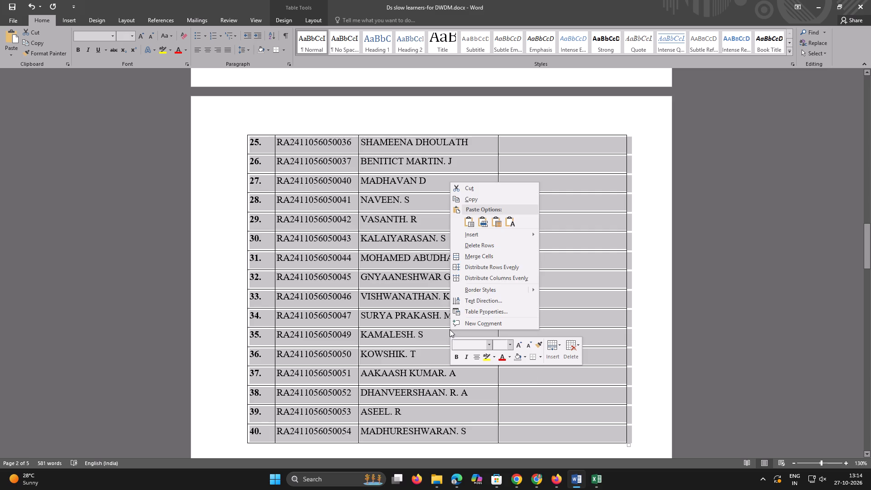
pyautogui.click(486, 248)
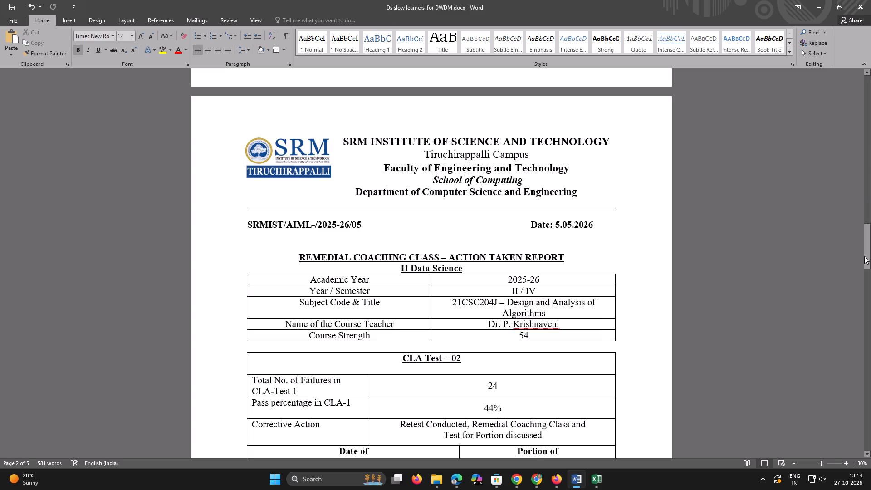
# Look over the CLA Test – 02 report and the CLA2 attendance list on the following pages.
pyautogui.moveTo(868, 253); pyautogui.dragTo(861, 360)
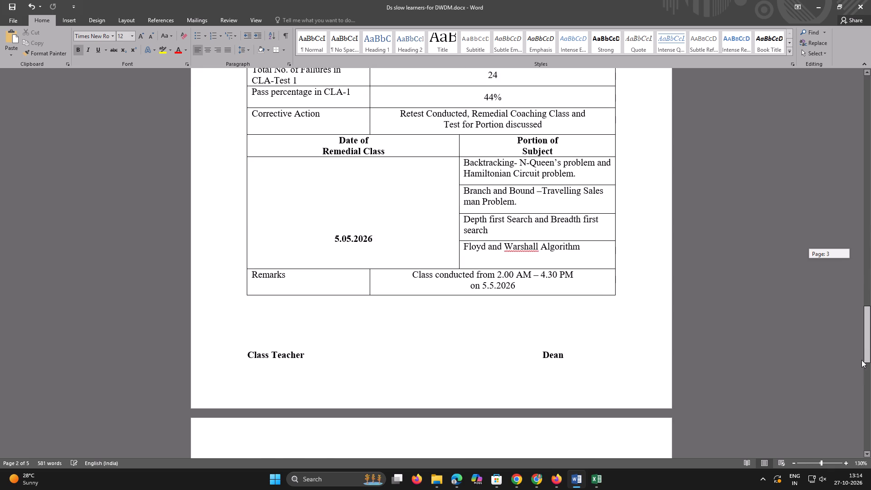
pyautogui.moveTo(861, 360); pyautogui.dragTo(862, 419)
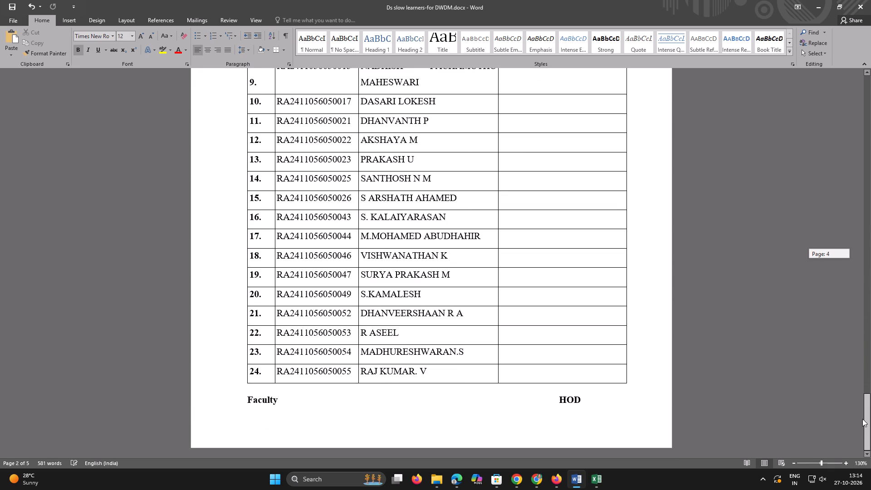
pyautogui.moveTo(862, 419); pyautogui.dragTo(867, 385)
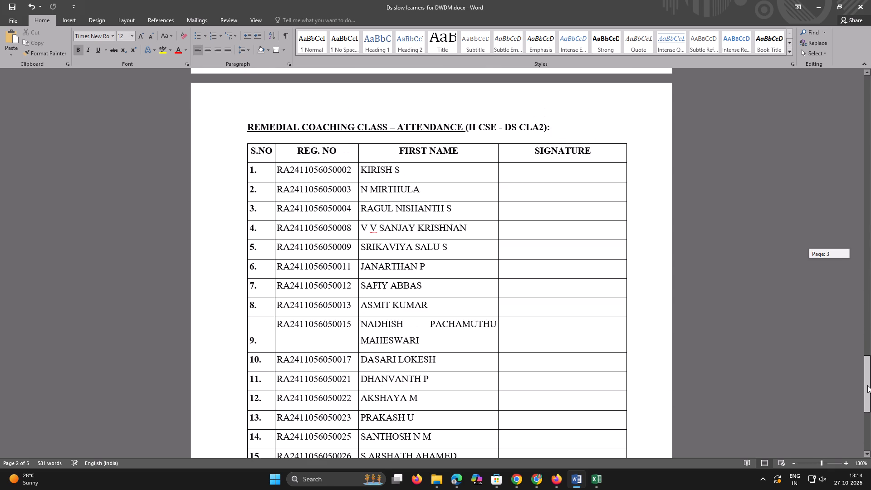
pyautogui.moveTo(867, 385); pyautogui.dragTo(847, 489)
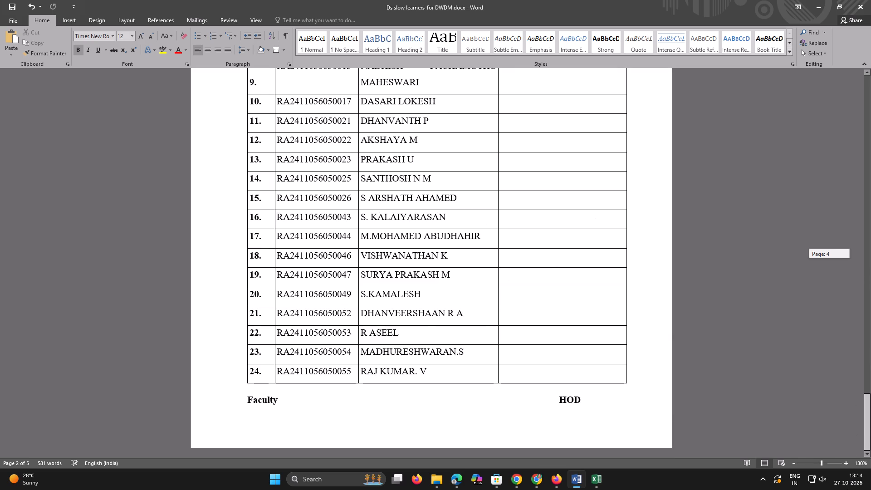
pyautogui.moveTo(847, 489); pyautogui.dragTo(870, 372)
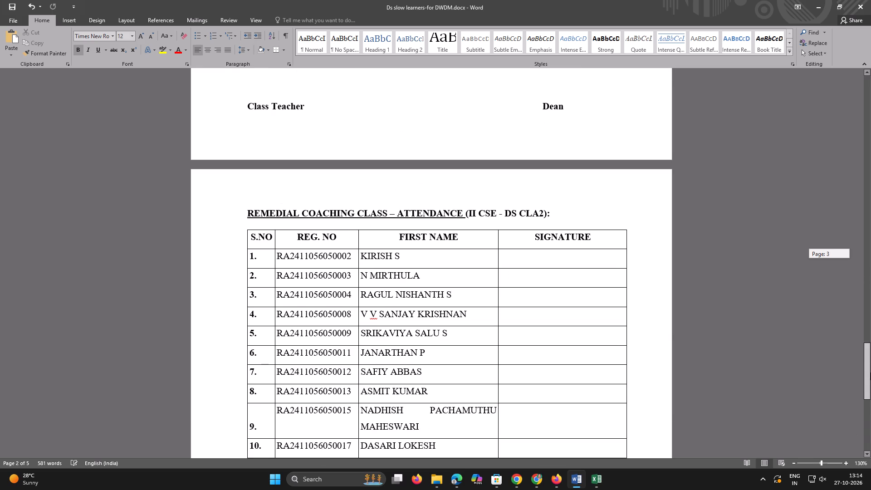
pyautogui.moveTo(870, 372); pyautogui.dragTo(870, 410)
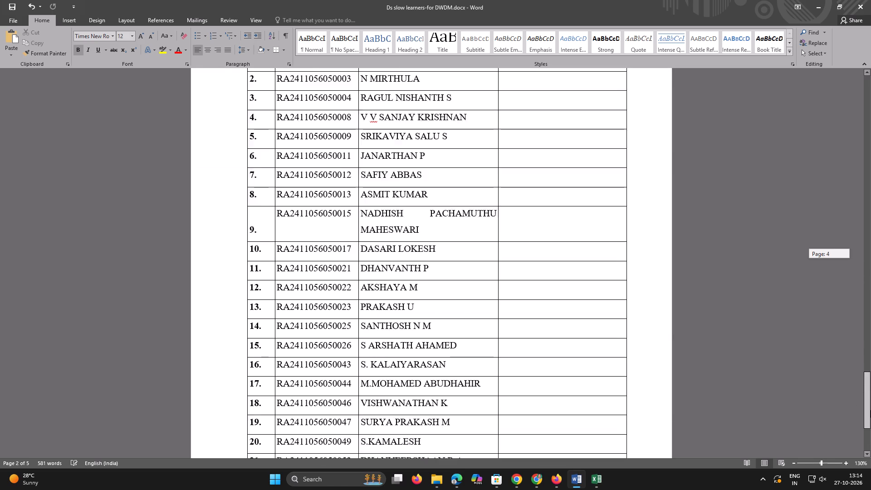
pyautogui.moveTo(870, 410); pyautogui.dragTo(870, 389)
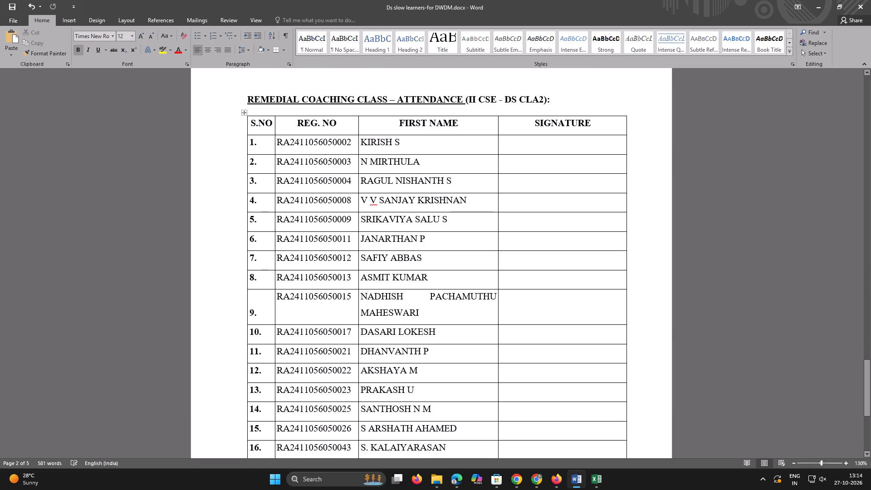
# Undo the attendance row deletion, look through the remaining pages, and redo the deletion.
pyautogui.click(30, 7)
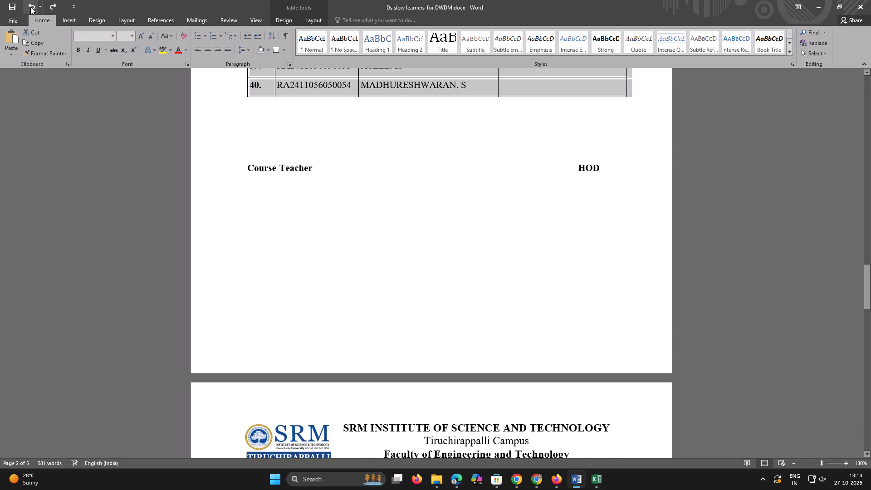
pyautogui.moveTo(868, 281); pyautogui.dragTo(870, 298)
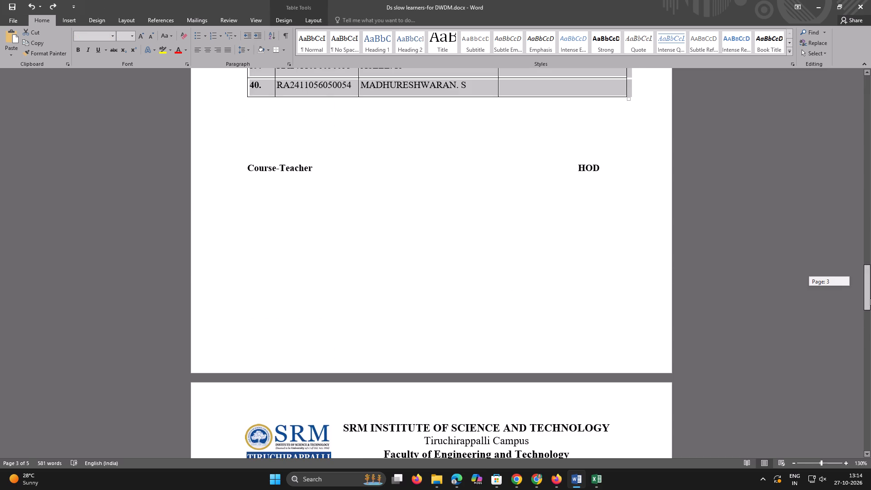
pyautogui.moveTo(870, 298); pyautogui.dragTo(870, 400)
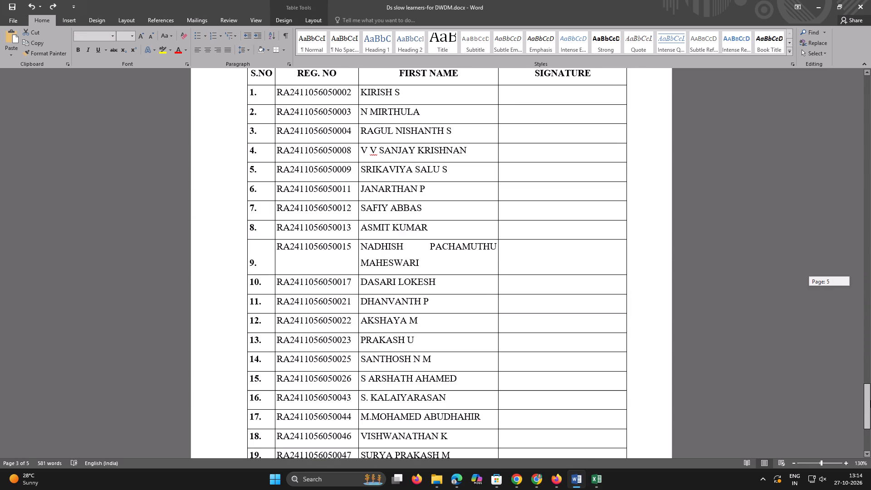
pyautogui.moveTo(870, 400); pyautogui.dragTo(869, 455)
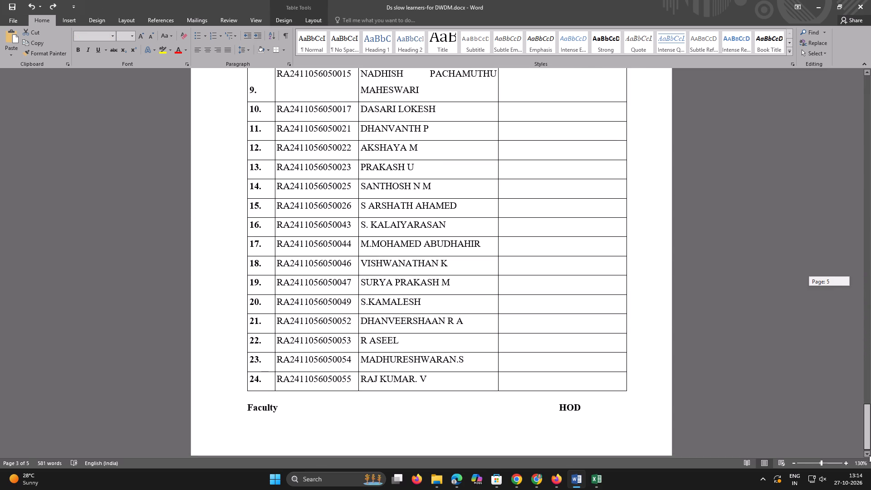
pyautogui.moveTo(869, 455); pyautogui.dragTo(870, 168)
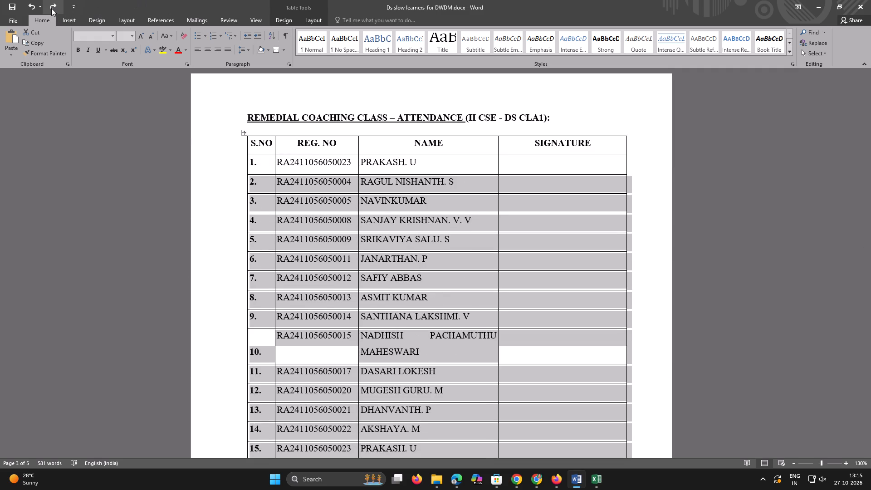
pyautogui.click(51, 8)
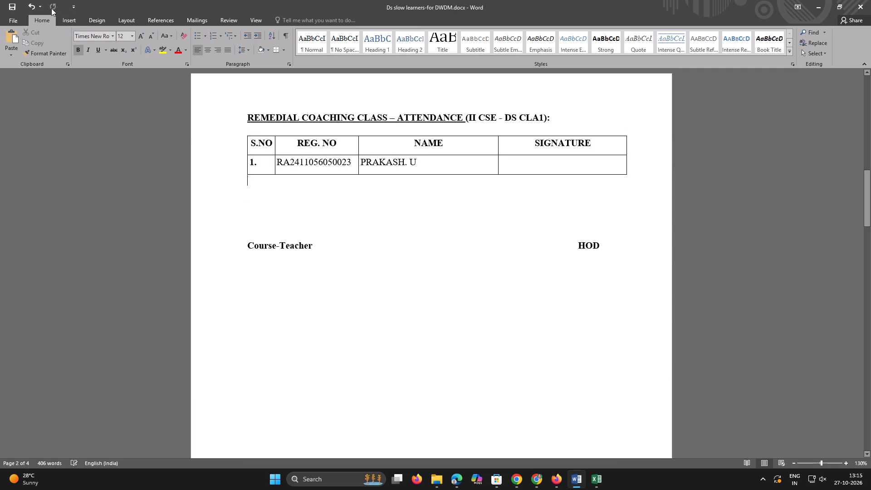
# Delete the whole CLA Test – 02 action taken report together with its CLA2 attendance list and signature line.
pyautogui.moveTo(866, 206); pyautogui.dragTo(870, 93)
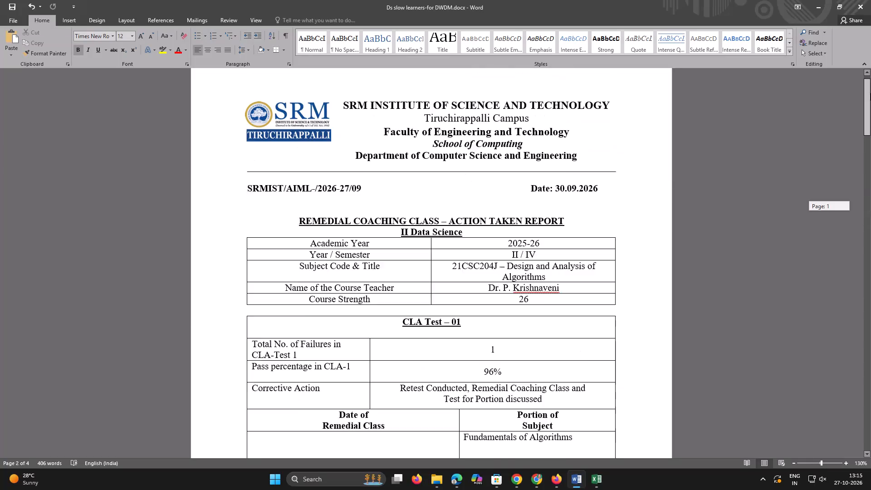
pyautogui.moveTo(870, 93); pyautogui.dragTo(865, 185)
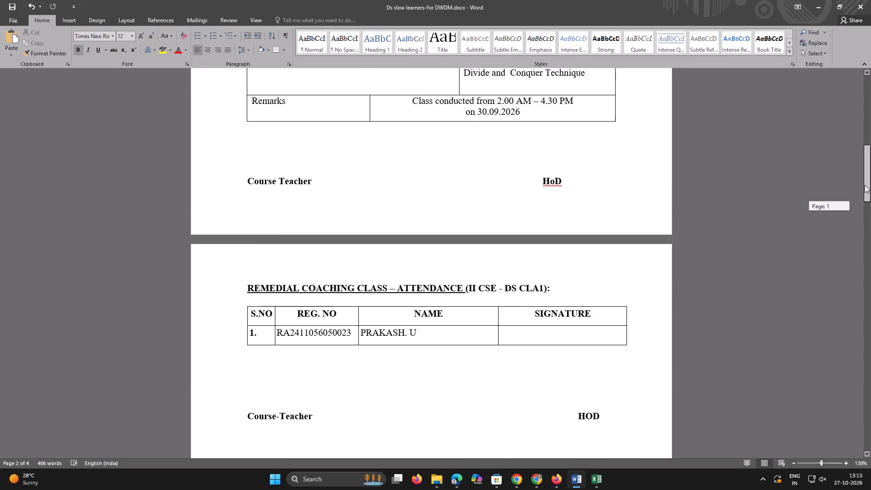
pyautogui.moveTo(865, 185); pyautogui.dragTo(865, 289)
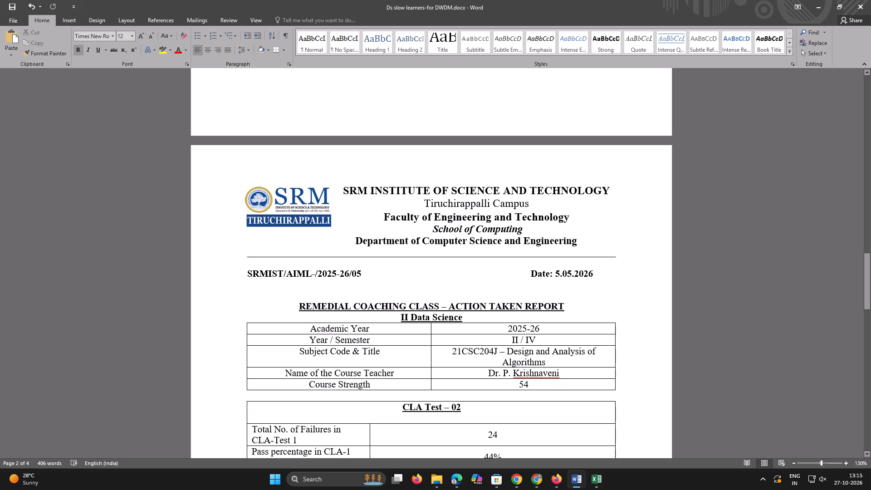
pyautogui.moveTo(315, 167); pyautogui.dragTo(486, 489)
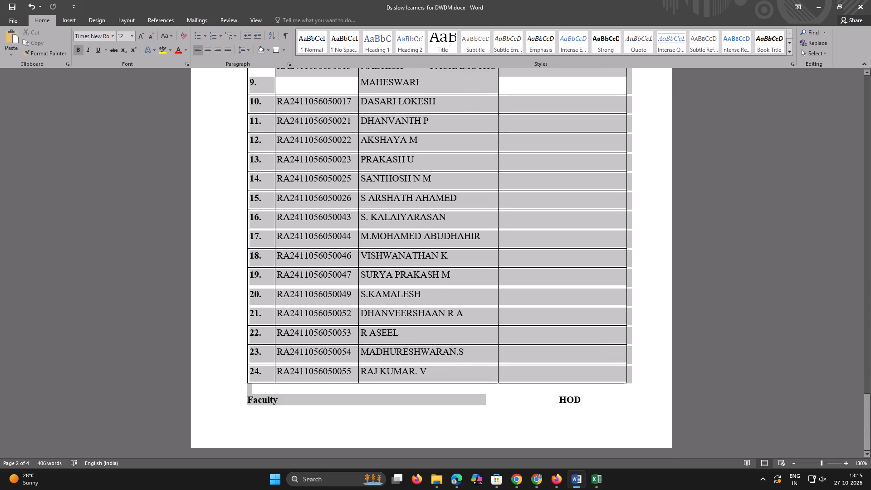
pyautogui.moveTo(486, 489); pyautogui.dragTo(683, 428)
pyautogui.press('Delete')
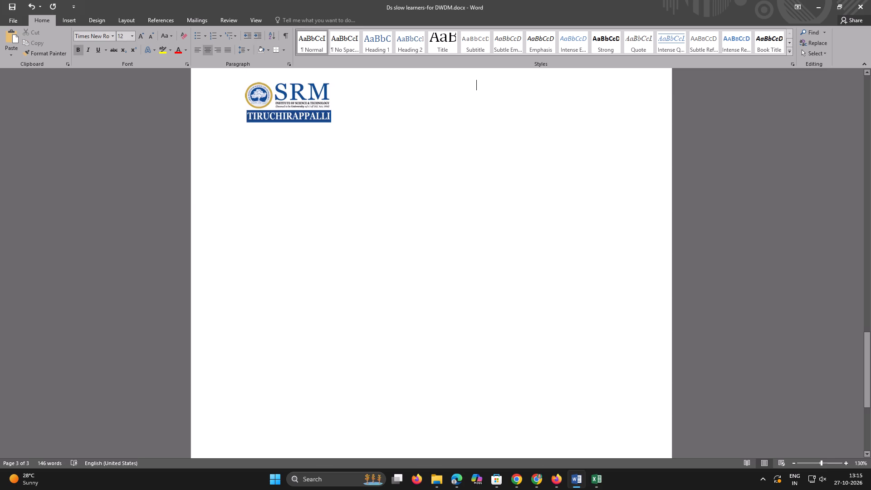
# Delete the leftover SRM logo from the emptied page after the CLA1 attendance page.
pyautogui.moveTo(866, 349); pyautogui.dragTo(869, 331)
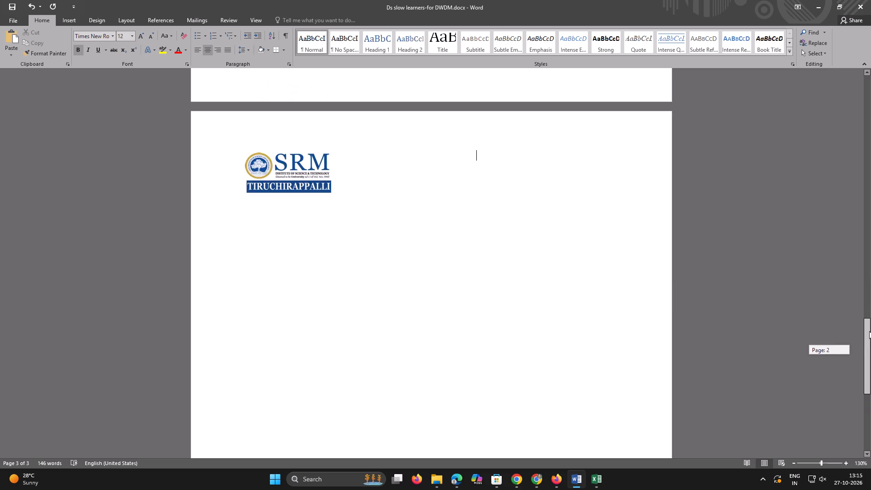
pyautogui.moveTo(869, 331); pyautogui.dragTo(869, 318)
pyautogui.moveTo(248, 206); pyautogui.dragTo(287, 249)
pyautogui.click(287, 251)
pyautogui.press('Delete')
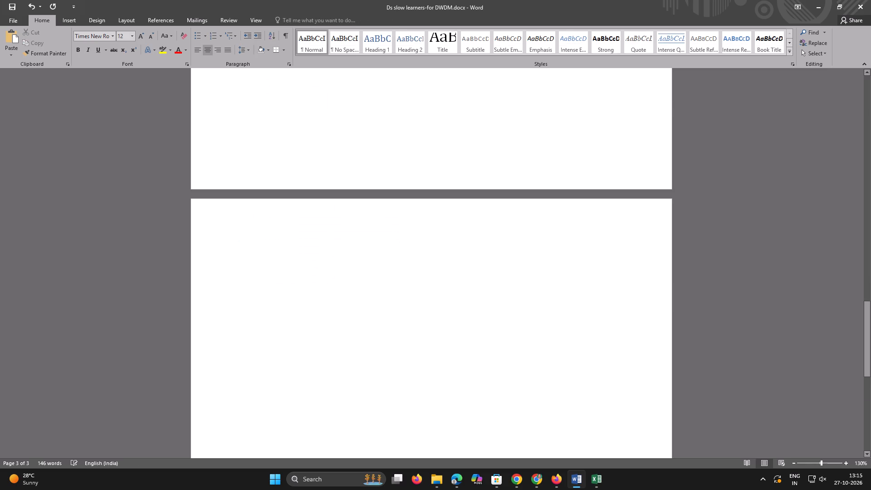
# Remove the blank third page so the document ends with the CLA1 attendance page.
pyautogui.moveTo(384, 148); pyautogui.dragTo(514, 489)
pyautogui.press('Delete')
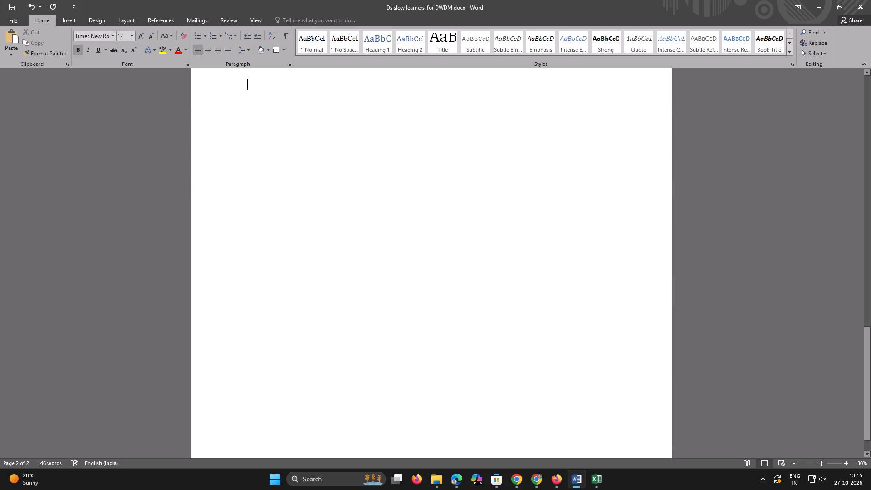
pyautogui.moveTo(867, 379); pyautogui.dragTo(867, 317)
pyautogui.click(263, 288)
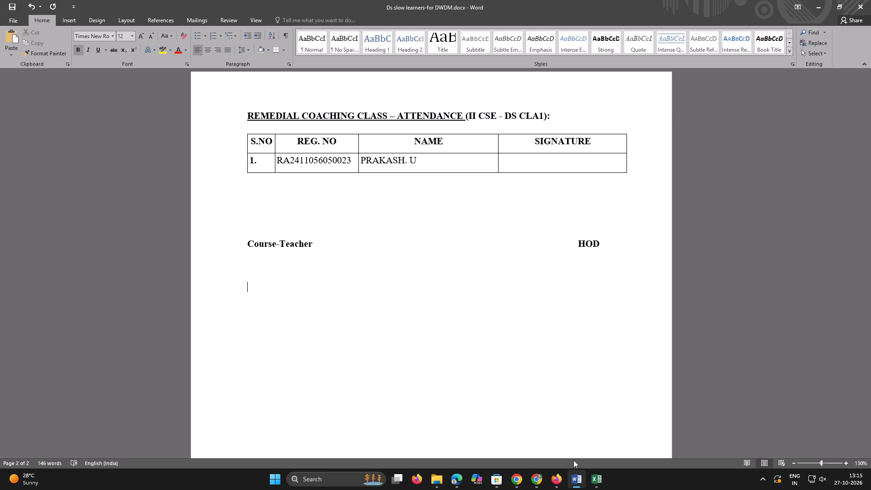
# Check the DWMN-Marks-CLA1-III DS workbook in Excel and return to the Word report.
pyautogui.click(592, 481)
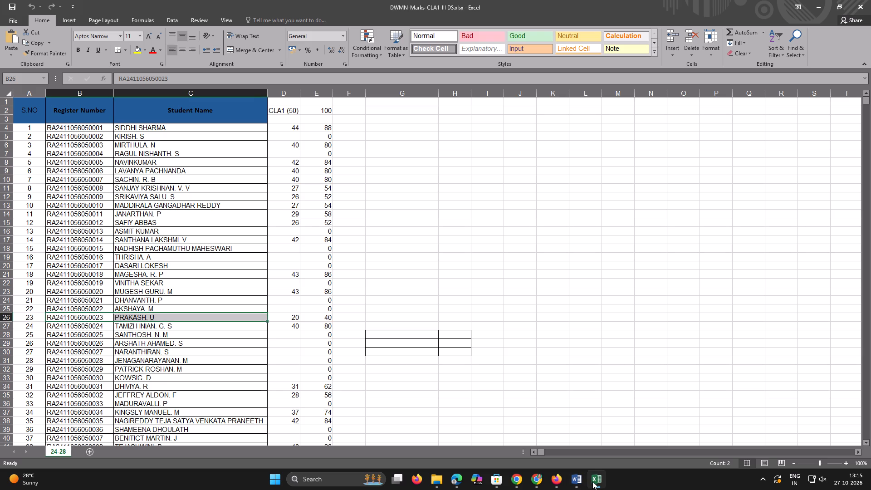
pyautogui.click(592, 481)
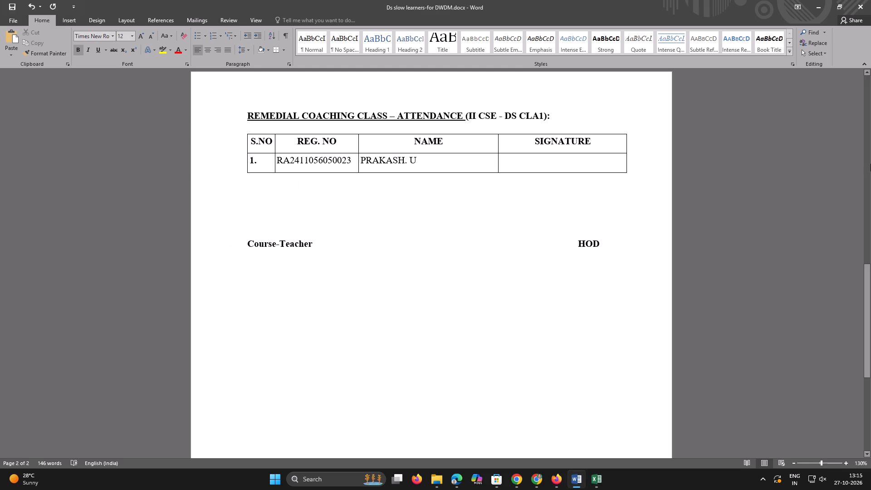
# Open syllabus-DW and DM.pdf from the DWDM-site files folder inside DWDM on drive D to consult the unit topics.
pyautogui.moveTo(868, 318); pyautogui.dragTo(870, 214)
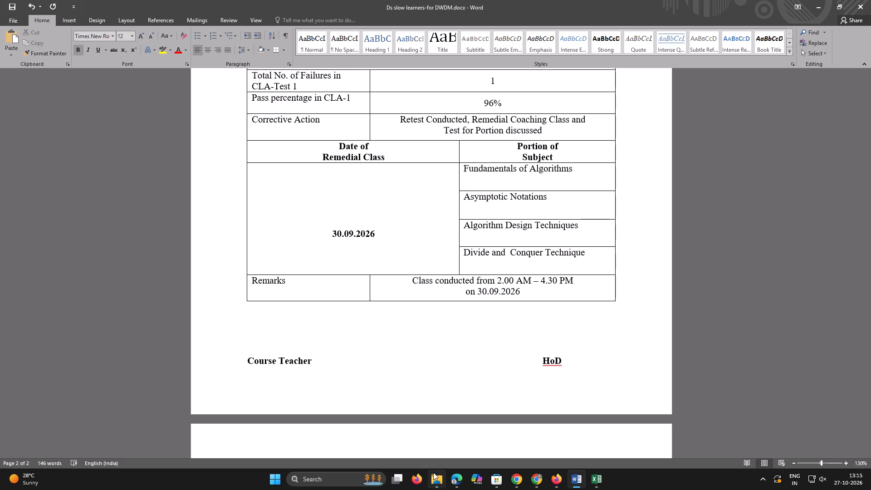
pyautogui.click(435, 486)
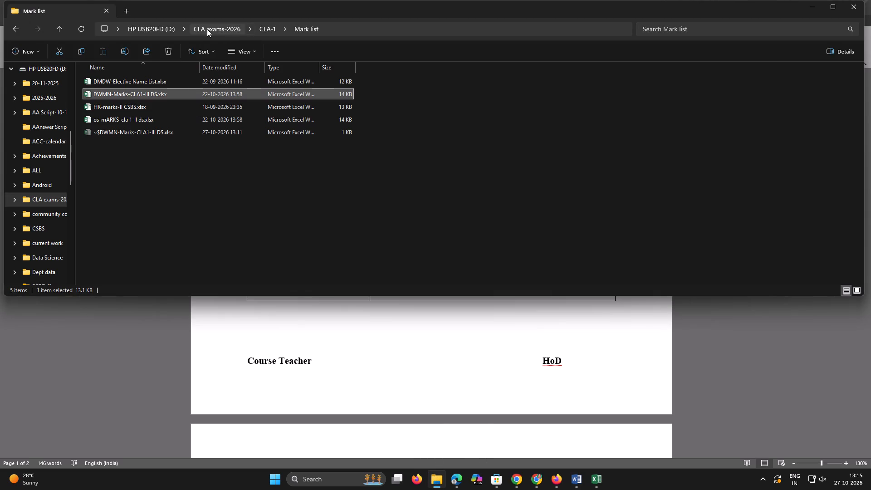
pyautogui.click(153, 26)
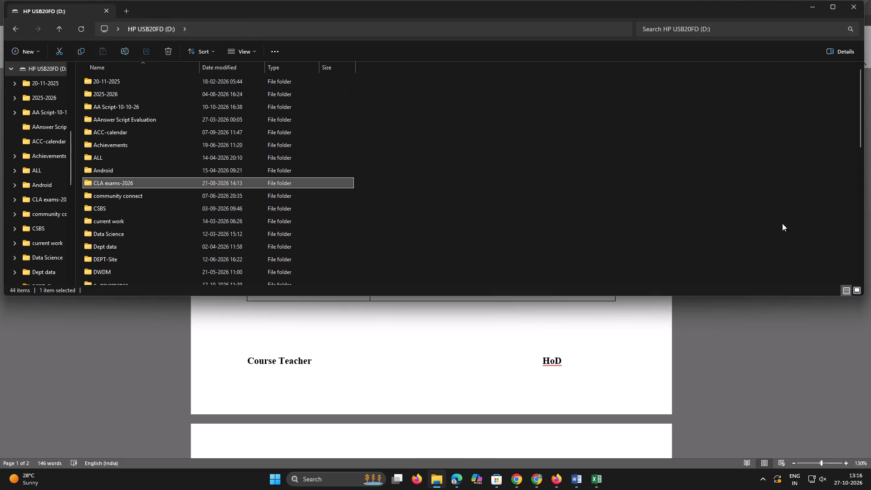
pyautogui.moveTo(861, 130); pyautogui.dragTo(860, 167)
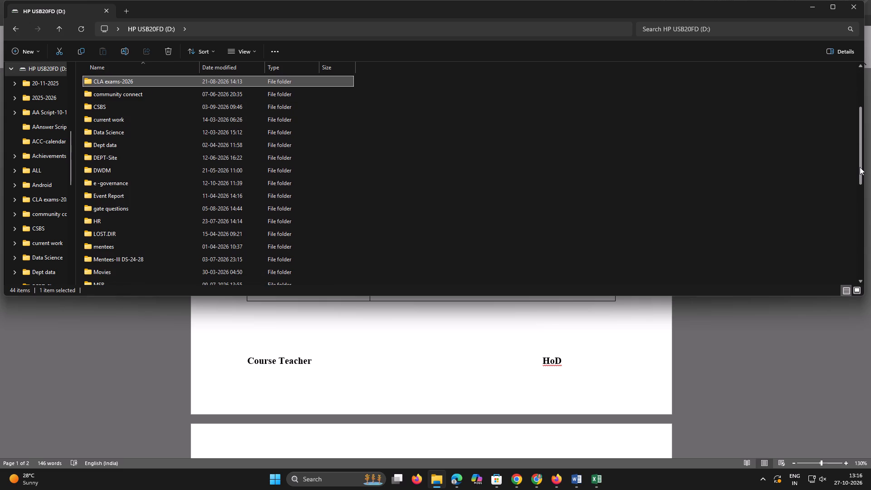
pyautogui.moveTo(860, 167); pyautogui.dragTo(860, 183)
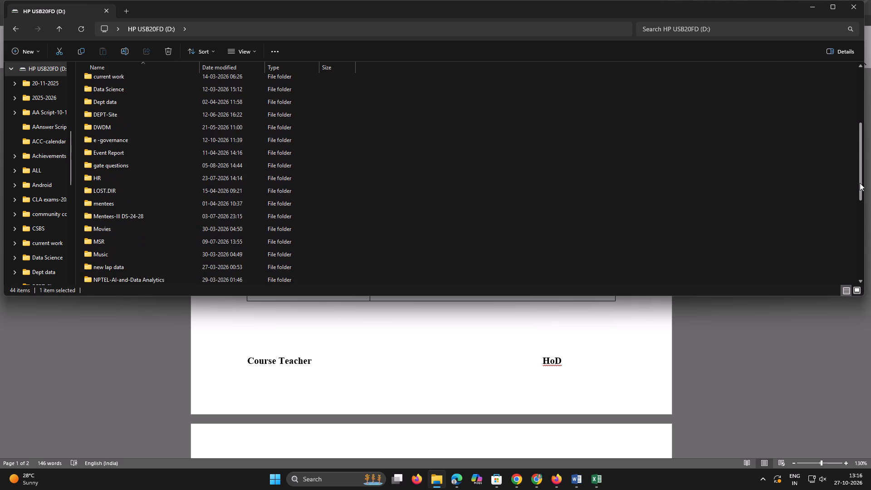
pyautogui.moveTo(860, 183); pyautogui.dragTo(861, 186)
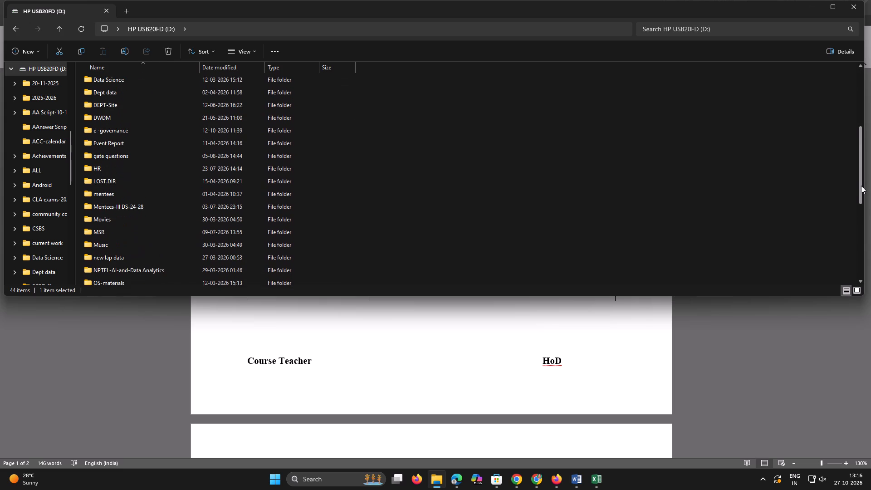
pyautogui.moveTo(861, 186); pyautogui.dragTo(861, 177)
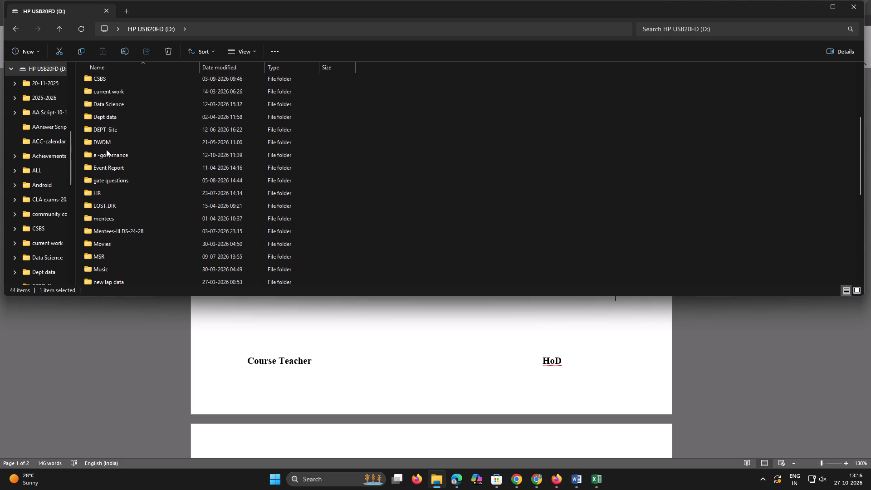
pyautogui.doubleClick(107, 141)
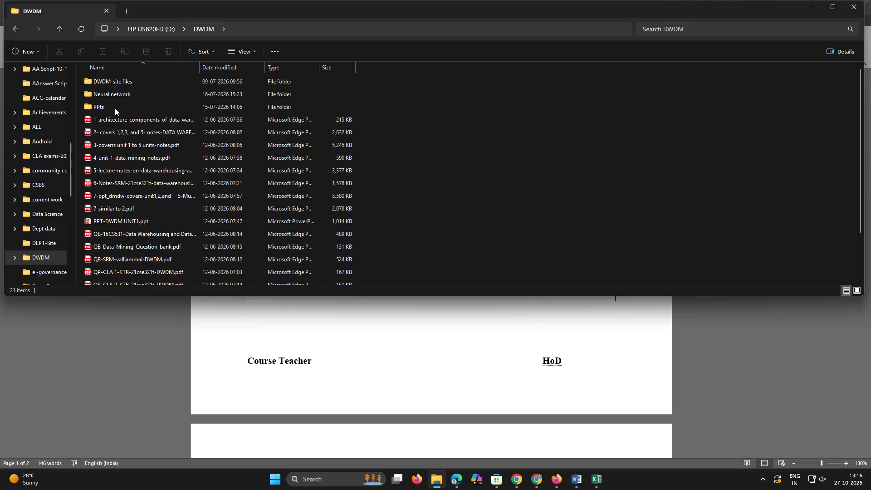
pyautogui.doubleClick(128, 81)
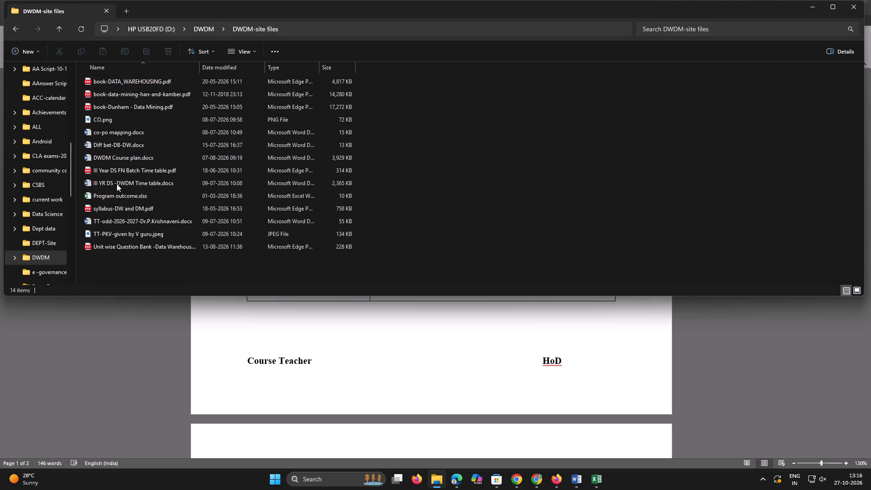
pyautogui.doubleClick(130, 207)
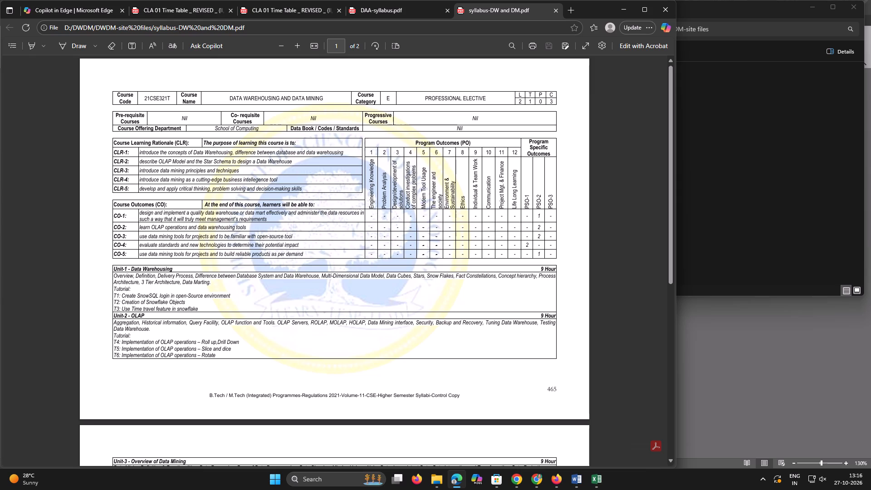
# Back in the Word report, replace the first Portion of Subject entry, Fundamentals of Algorithms, with "Delivery Process".
pyautogui.click(577, 483)
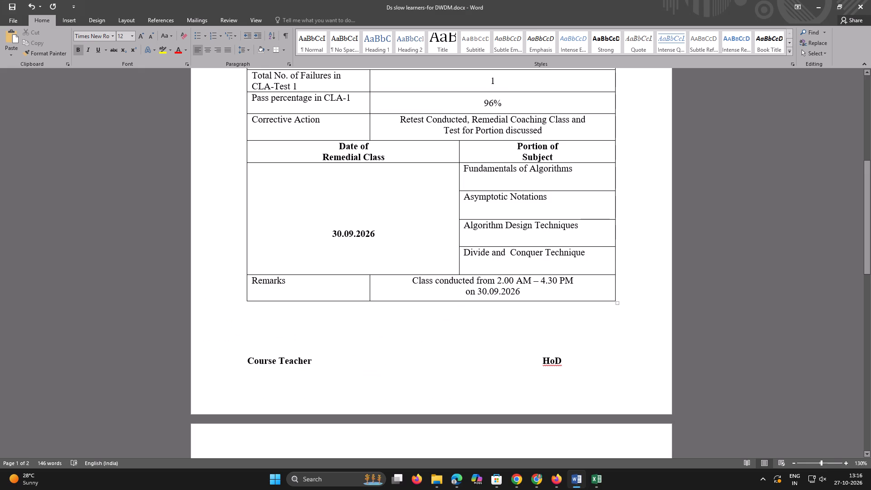
pyautogui.click(466, 168)
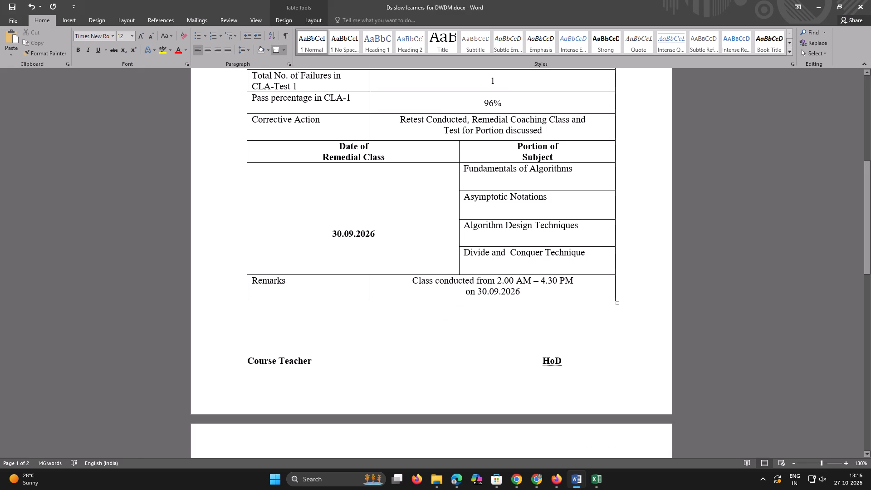
pyautogui.write('Delivery')
pyautogui.press('space')
pyautogui.write('Process')
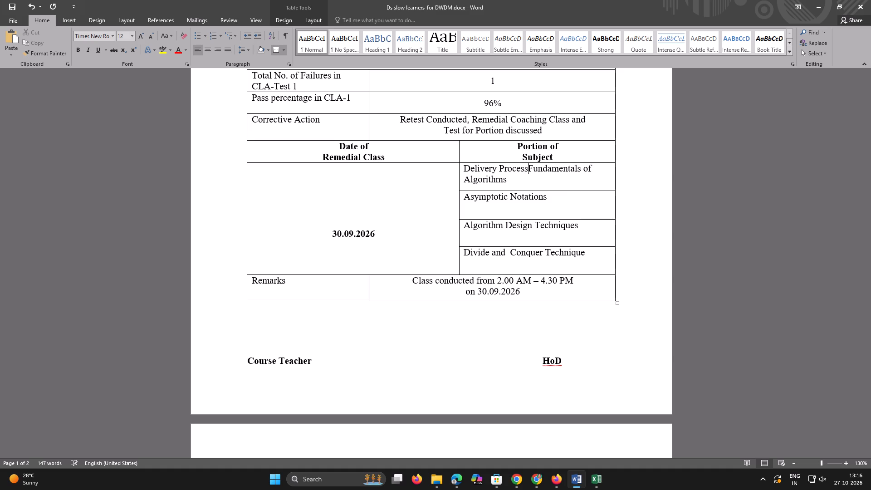
pyautogui.press('Delete')
pyautogui.press('Delete')
pyautogui.press('Delete')
pyautogui.press('Delete')
pyautogui.press('Delete')
pyautogui.press('Delete')
pyautogui.press('Delete')
pyautogui.press('Delete')
pyautogui.press('Delete')
pyautogui.press('Delete')
pyautogui.press('Delete')
pyautogui.press('Delete')
pyautogui.press('Delete')
pyautogui.press('Delete')
pyautogui.press('Delete')
pyautogui.press('Delete')
pyautogui.press('Delete')
pyautogui.press('Delete')
pyautogui.press('Delete')
pyautogui.press('Delete')
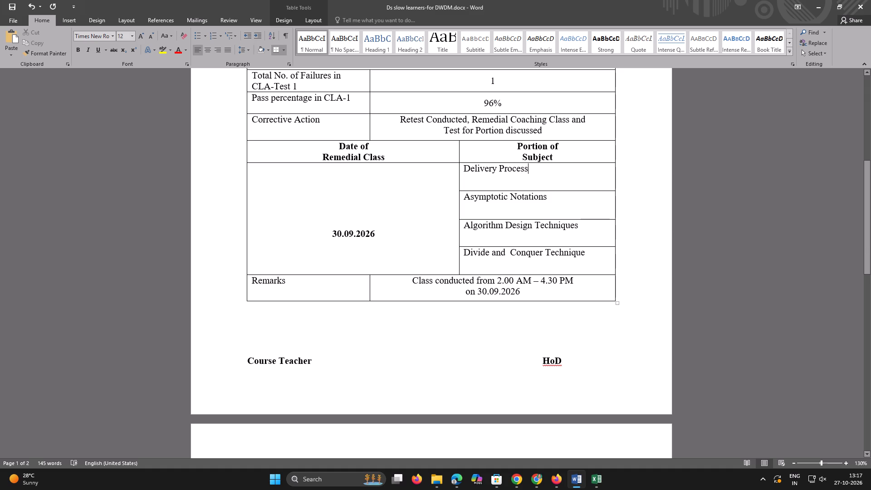
# Replace the second Portion of Subject entry, Asymptotic Notations, with "Multi-Dimensional Data Model".
pyautogui.moveTo(466, 197); pyautogui.dragTo(580, 205)
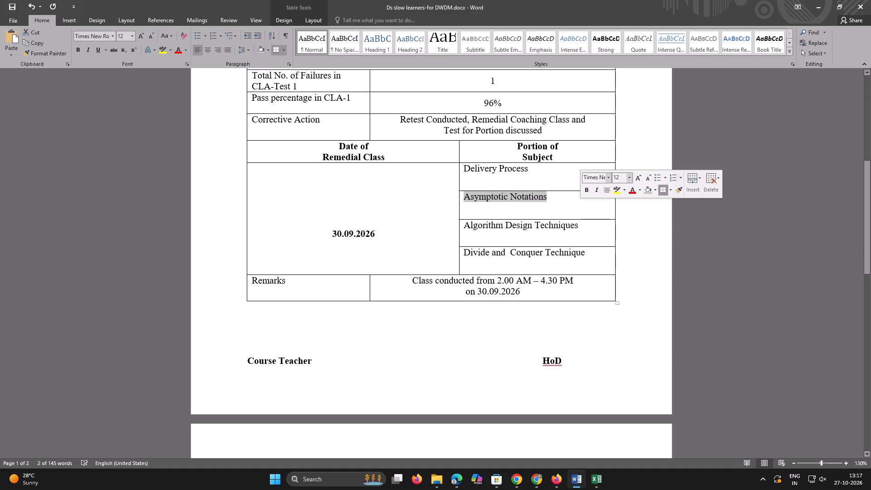
pyautogui.write('Multi')
pyautogui.press('space')
pyautogui.write('Dimensional')
pyautogui.press('space')
pyautogui.hotkey('shift', 'd')
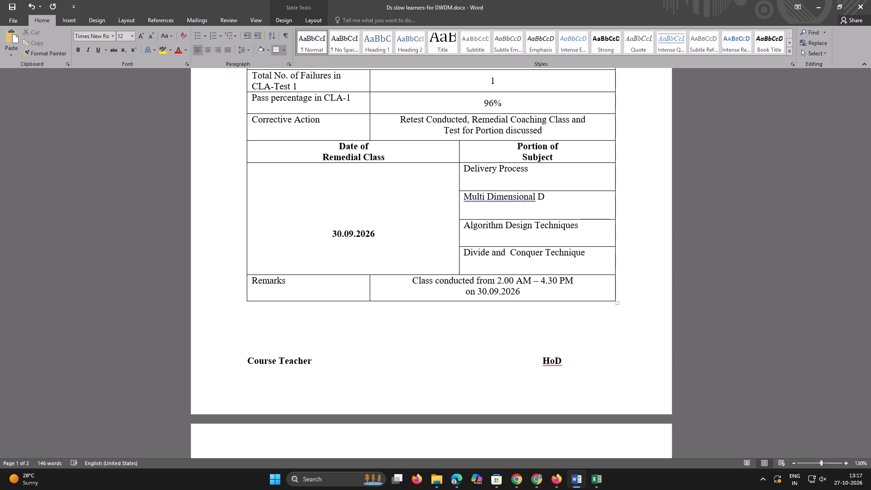
pyautogui.write('ata')
pyautogui.press('space')
pyautogui.write('Model')
pyautogui.click(486, 196)
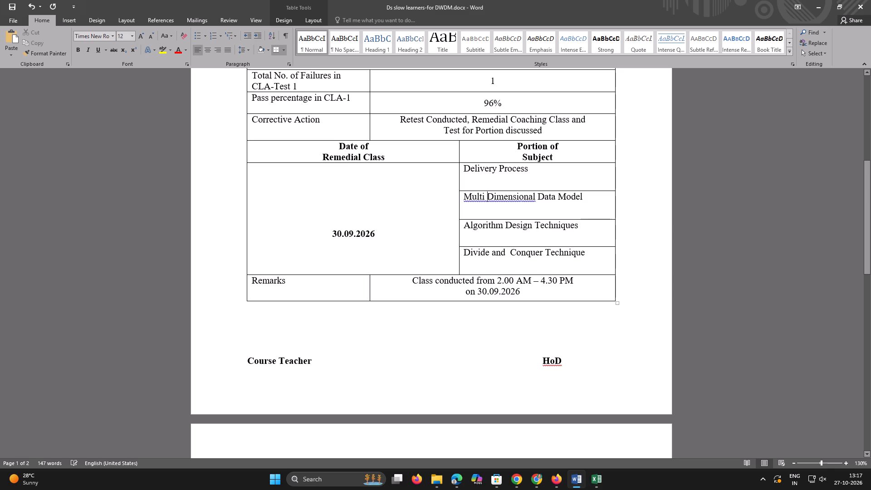
pyautogui.press('BackSpace')
pyautogui.press('-')
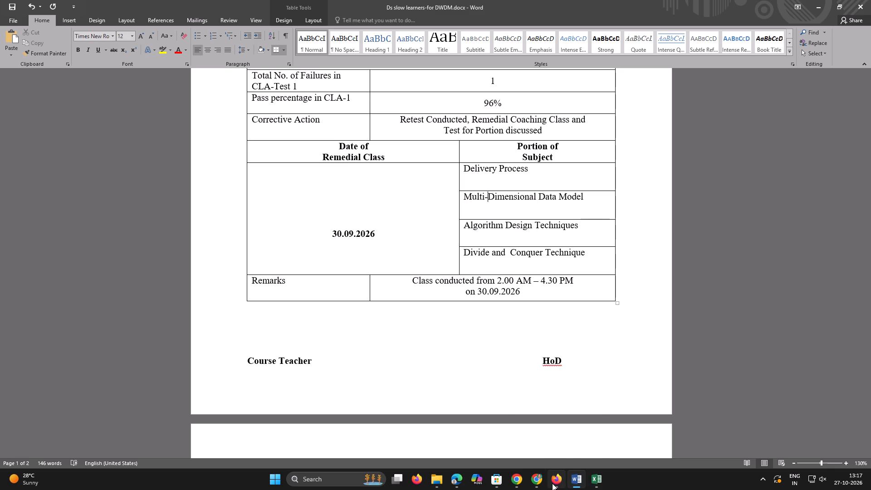
# Consult the DWDM syllabus in Edge again and replace the report's Algorithm Design Techniques portion with "OLAP Servers".
pyautogui.click(454, 479)
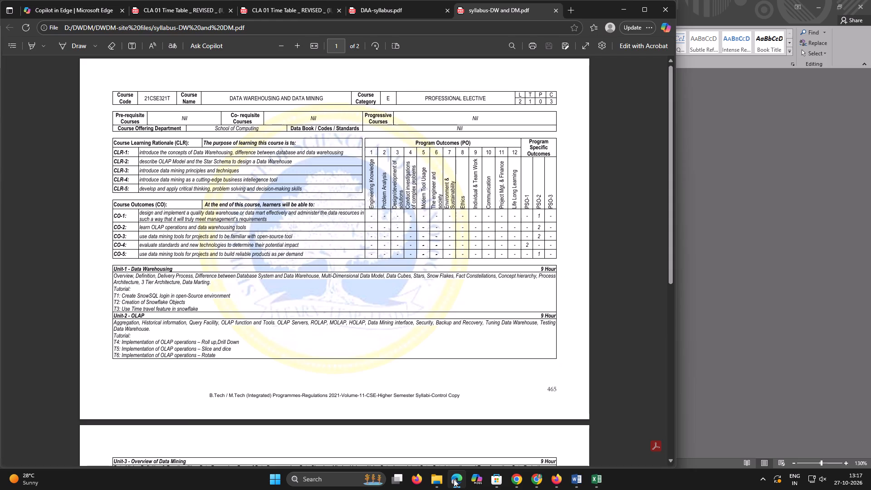
pyautogui.click(454, 479)
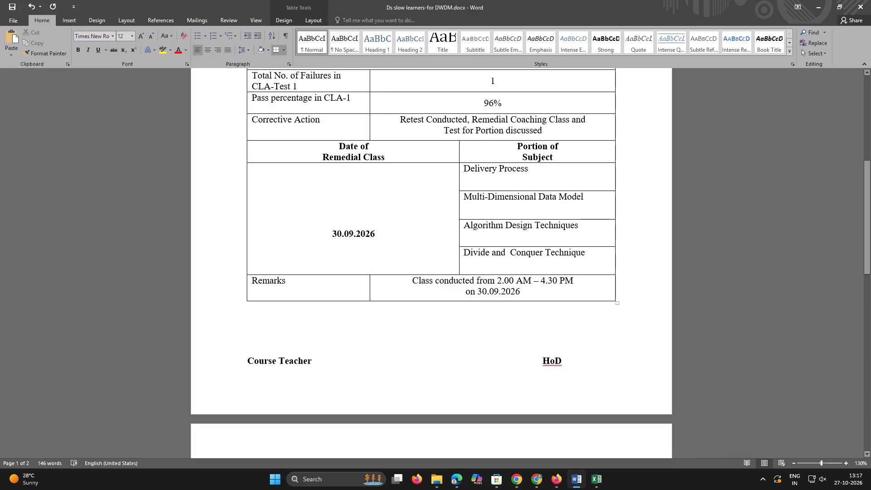
pyautogui.click(466, 229)
pyautogui.write('OLAP')
pyautogui.press('space')
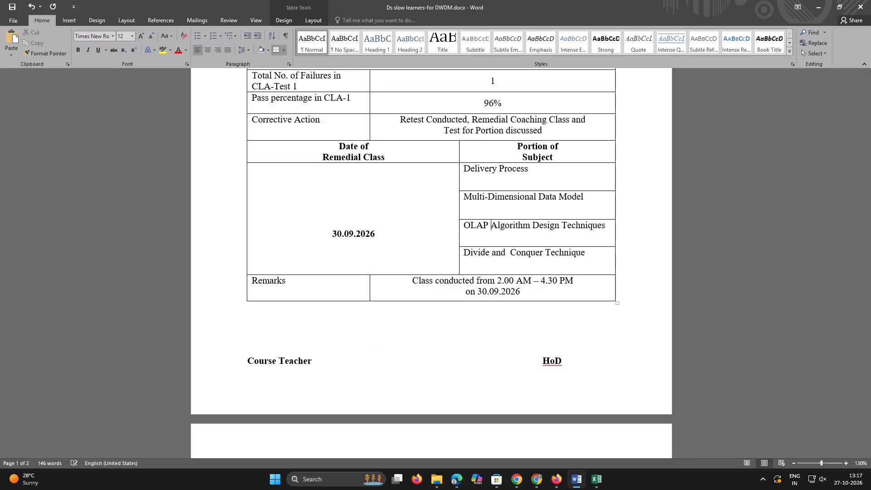
pyautogui.write('Servers')
pyautogui.press('Delete')
pyautogui.press('Delete')
pyautogui.press('Delete')
pyautogui.press('Delete')
pyautogui.press('Delete')
pyautogui.press('Delete')
pyautogui.press('Delete')
pyautogui.press('Delete')
pyautogui.press('Delete')
pyautogui.press('Delete')
pyautogui.press('Delete')
pyautogui.press('Delete')
pyautogui.press('Delete')
pyautogui.press('Delete')
pyautogui.press('Delete')
pyautogui.press('Delete')
pyautogui.press('Delete')
pyautogui.press('Delete')
pyautogui.press('Delete')
pyautogui.press('Delete')
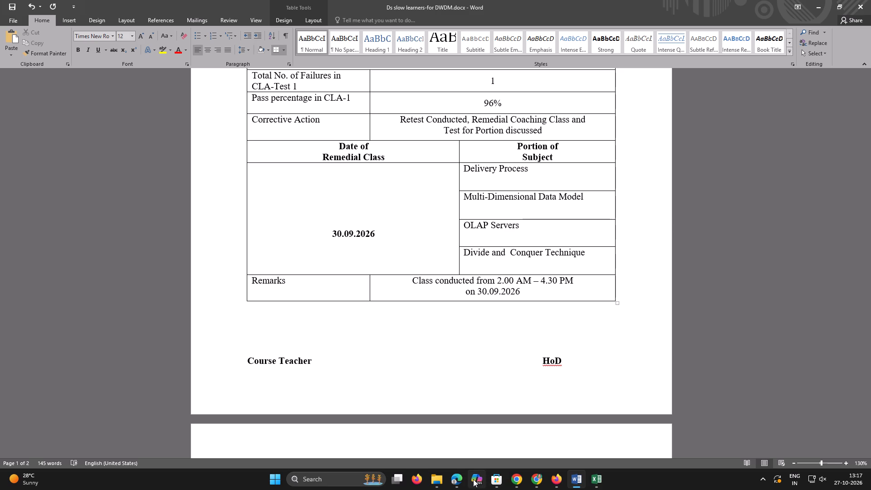
# Check the syllabus's Unit-2 topics in Edge and replace the report's Divide and Conquer Technique portion with "Backup and Recovery".
pyautogui.click(458, 480)
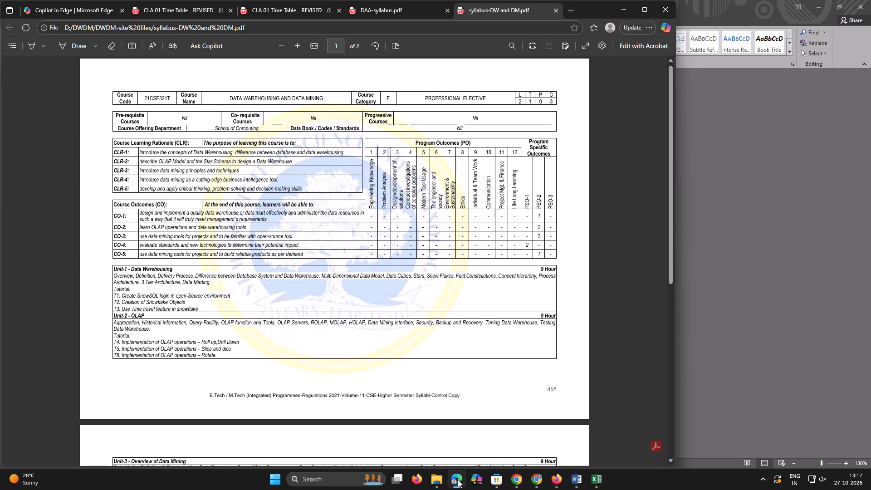
pyautogui.click(458, 480)
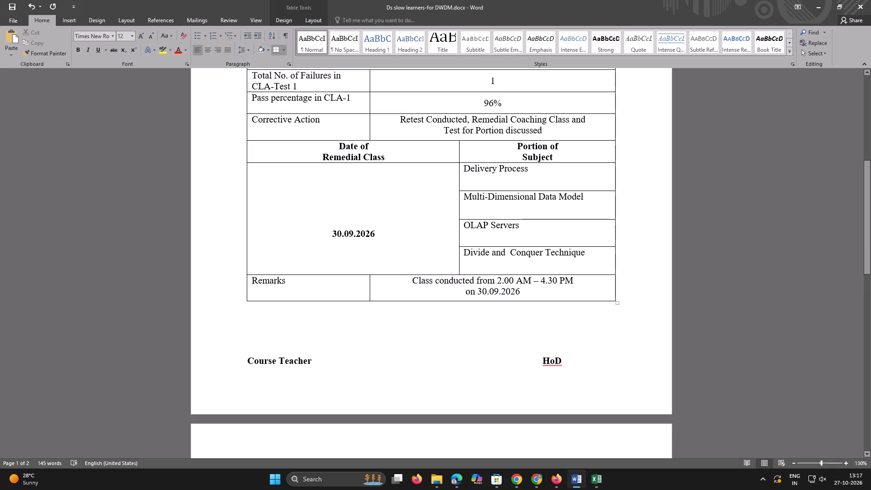
pyautogui.click(464, 255)
pyautogui.write('Bsckup')
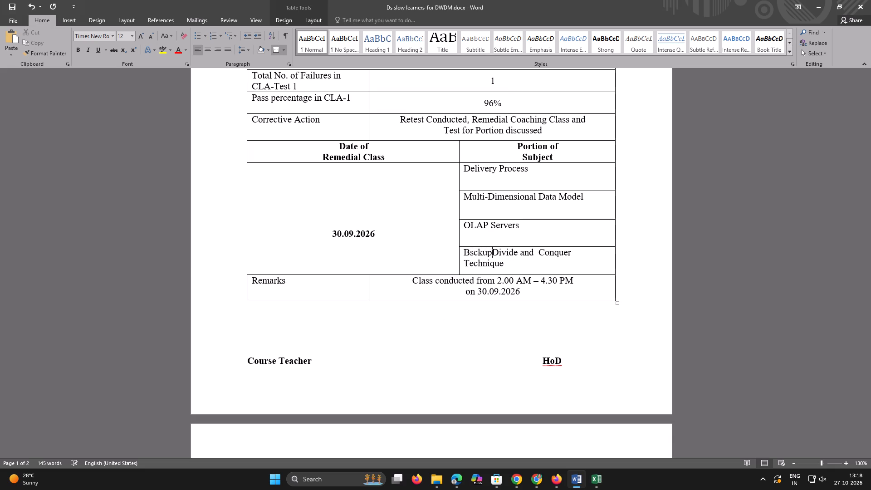
pyautogui.press('space')
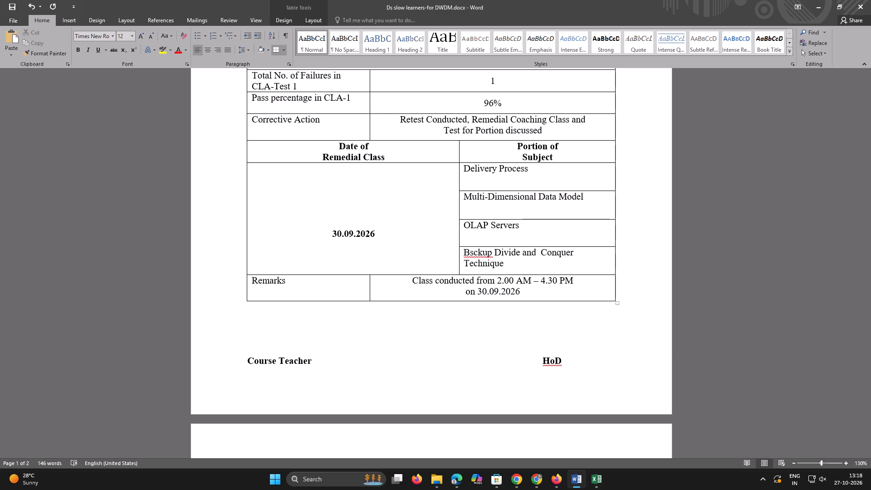
pyautogui.press('Left')
pyautogui.press('Left')
pyautogui.press('Left')
pyautogui.press('Left')
pyautogui.press('Left')
pyautogui.press('BackSpace')
pyautogui.press('a')
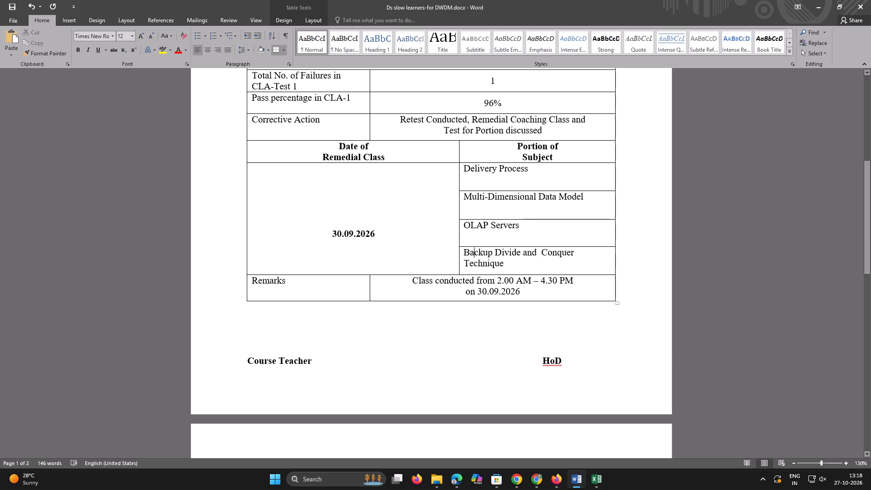
pyautogui.click(495, 255)
pyautogui.write('and')
pyautogui.press('space')
pyautogui.write('Recovery')
pyautogui.press('Delete')
pyautogui.press('Delete')
pyautogui.press('Delete')
pyautogui.press('Delete')
pyautogui.press('Delete')
pyautogui.press('Delete')
pyautogui.press('Delete')
pyautogui.press('Delete')
pyautogui.press('Delete')
pyautogui.press('Delete')
pyautogui.press('Delete')
pyautogui.press('Delete')
pyautogui.press('Delete')
pyautogui.press('Delete')
pyautogui.press('Delete')
pyautogui.press('Delete')
pyautogui.press('Delete')
pyautogui.press('Delete')
pyautogui.press('Delete')
pyautogui.press('Delete')
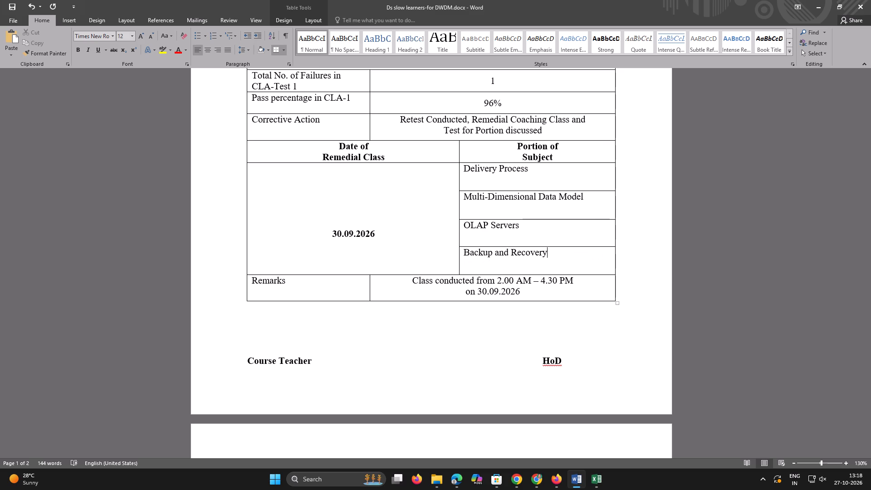
# Save the DWDM slow learners report.
pyautogui.doubleClick(13, 7)
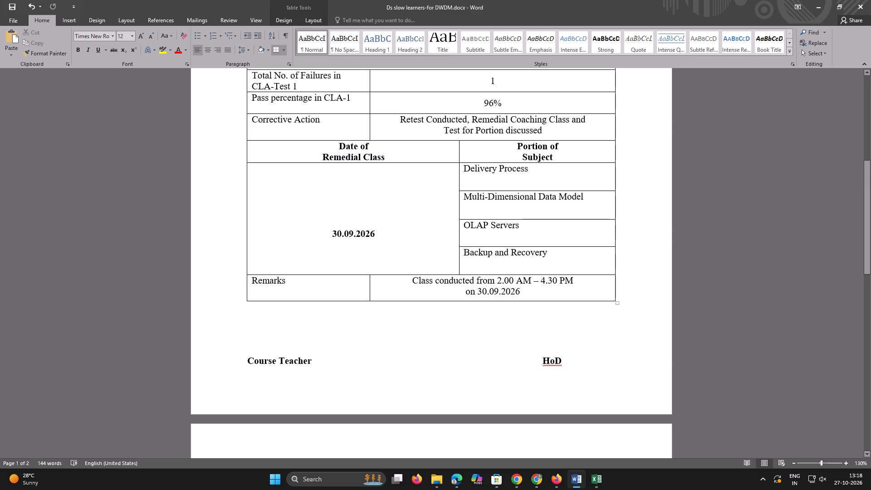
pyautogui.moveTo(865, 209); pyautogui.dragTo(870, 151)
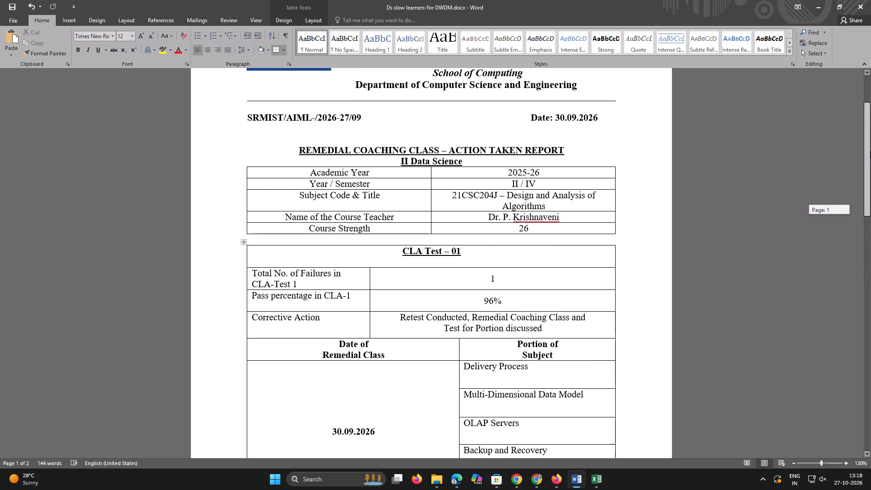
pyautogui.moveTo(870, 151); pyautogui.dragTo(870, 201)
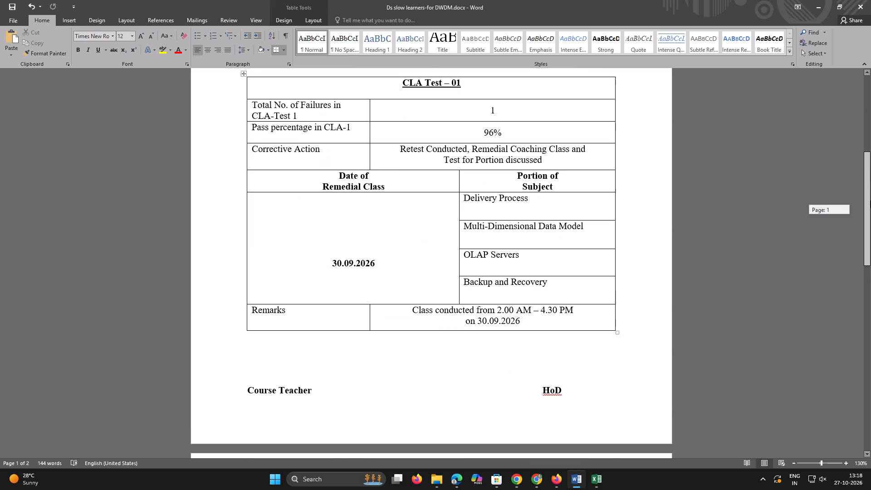
# Save the DWDM slow learners report again.
pyautogui.moveTo(870, 201); pyautogui.dragTo(870, 186)
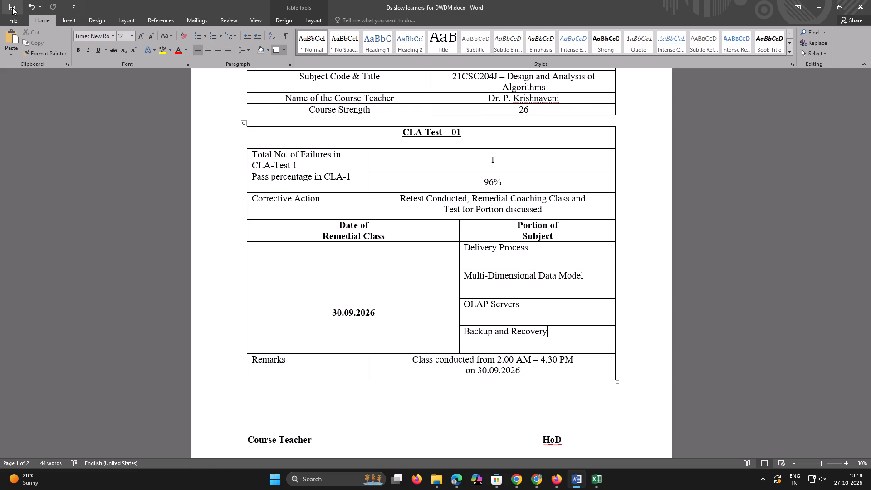
pyautogui.click(12, 7)
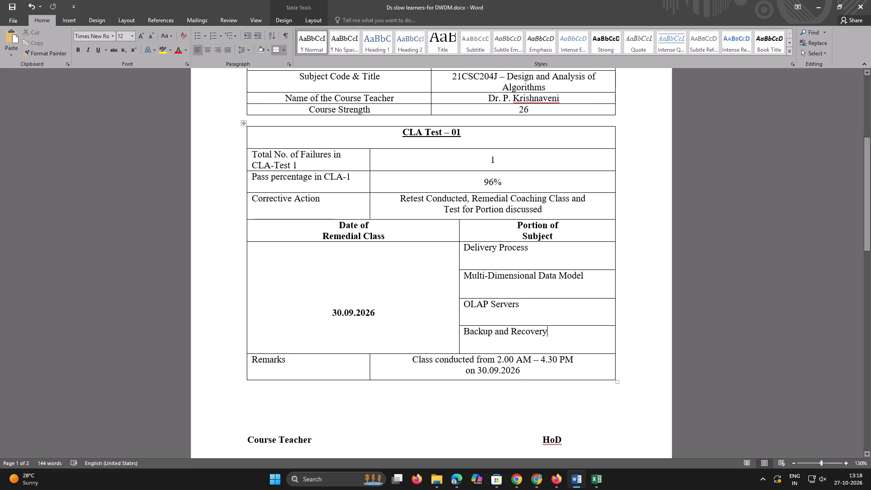
# Replace the subject code in the report's Subject Code & Title row with 21CSE321T.
pyautogui.moveTo(867, 189); pyautogui.dragTo(870, 142)
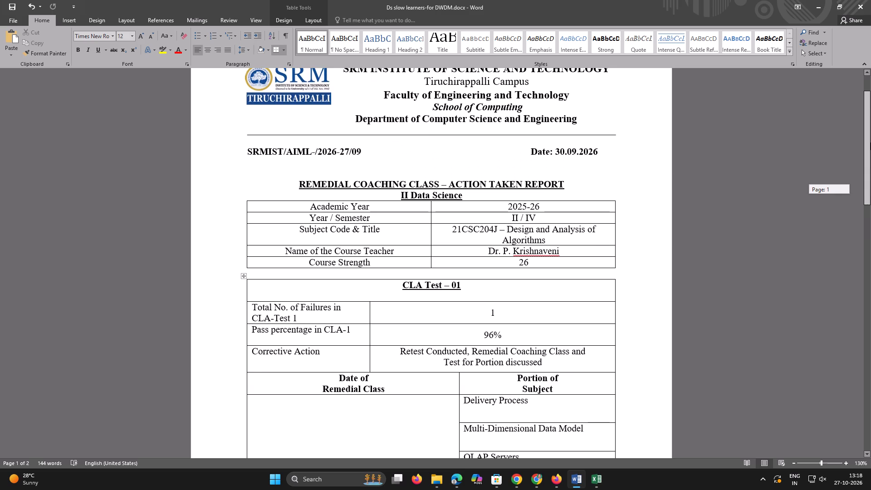
pyautogui.moveTo(870, 142); pyautogui.dragTo(870, 151)
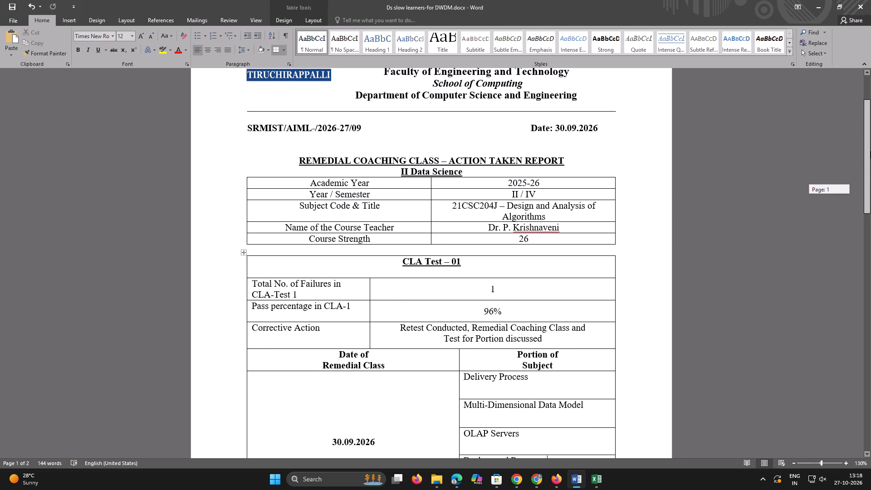
pyautogui.moveTo(870, 151); pyautogui.dragTo(870, 167)
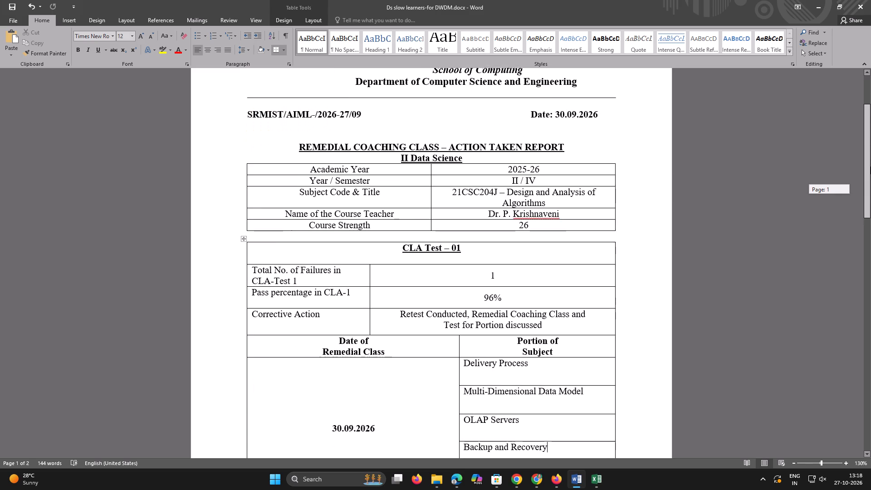
pyautogui.moveTo(870, 167); pyautogui.dragTo(870, 180)
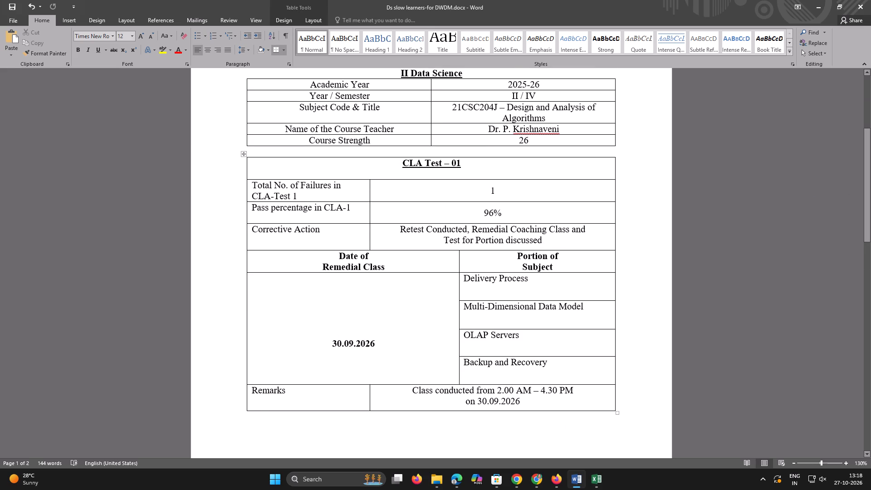
pyautogui.click(474, 107)
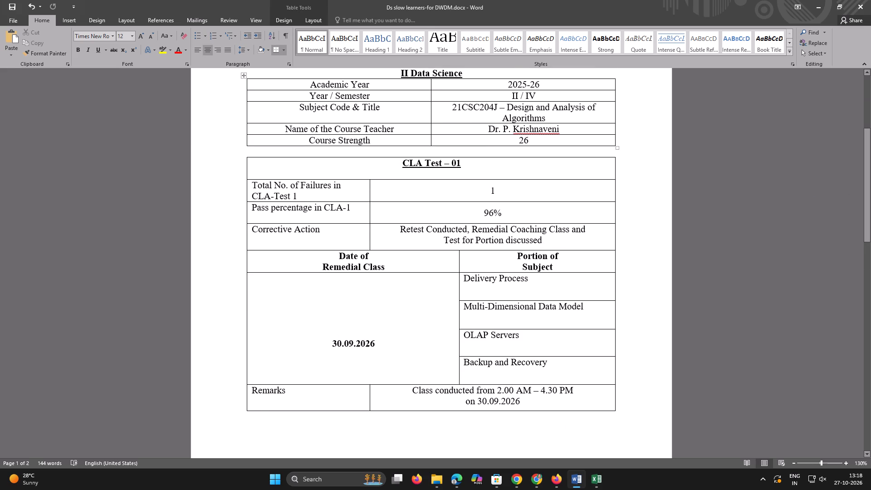
pyautogui.hotkey('shift', 'e')
pyautogui.write('321')
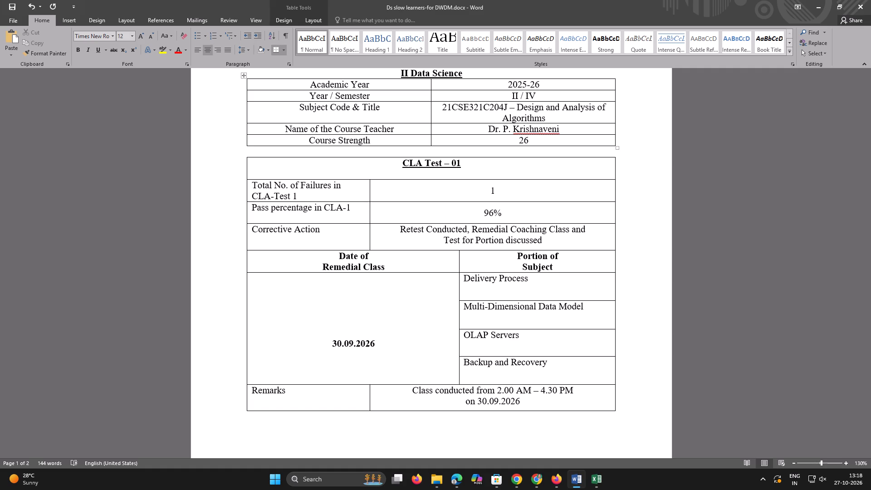
pyautogui.hotkey('shift', 't')
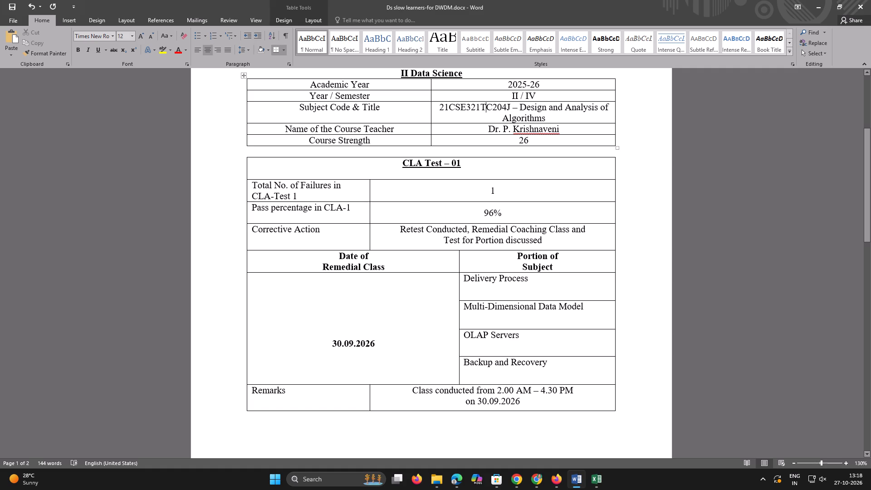
pyautogui.press('Delete')
pyautogui.press('Delete')
pyautogui.press('Delete')
pyautogui.press('Delete')
pyautogui.press('Delete')
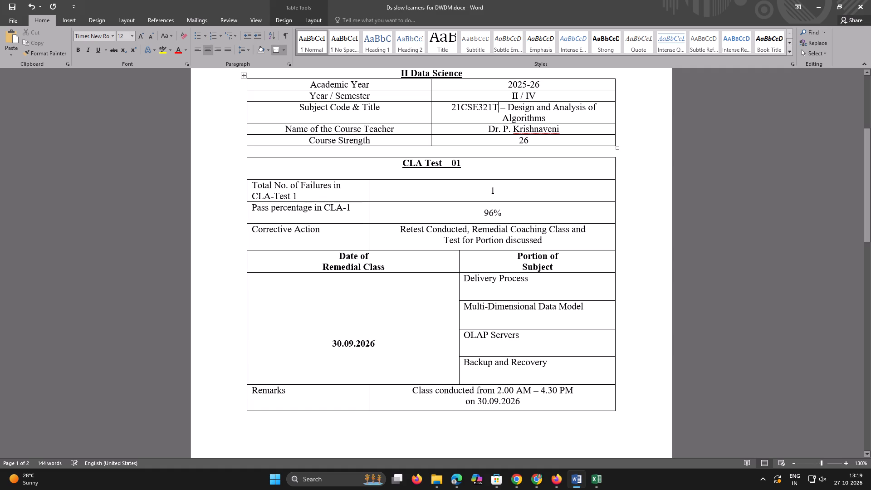
# Begin editing the subject title Design and Analysis of Algorithms in the Subject Code & Title row.
pyautogui.click(514, 109)
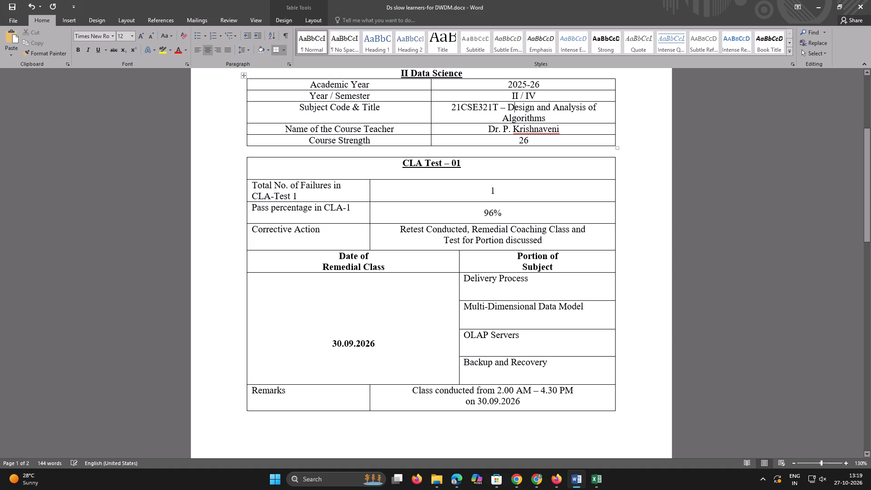
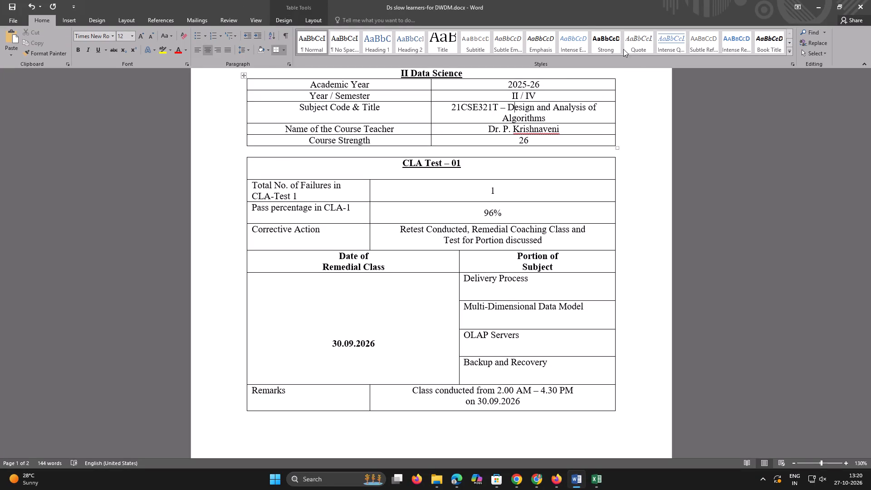
# Replace the subject title in the Subject Code & Title row with Data Warehousing and Data Mining.
pyautogui.write('ata')
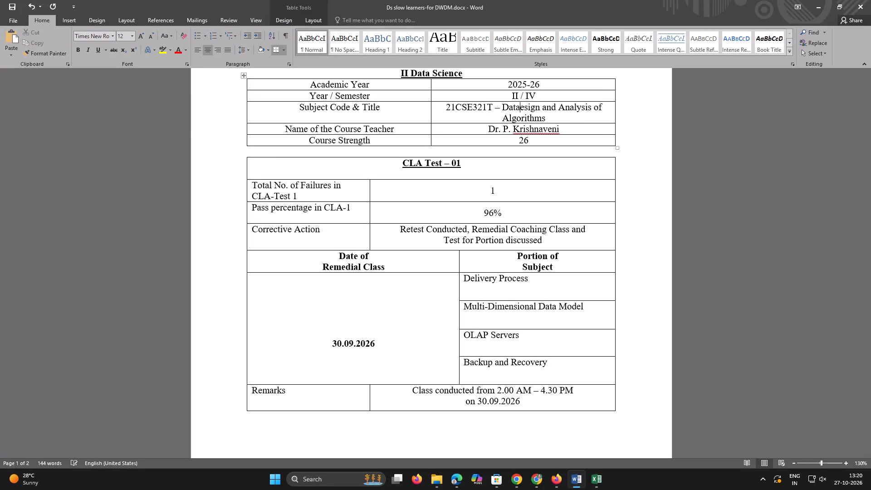
pyautogui.press('space')
pyautogui.write('Warehousing and Data')
pyautogui.press('space')
pyautogui.write('Mining')
pyautogui.press('Delete')
pyautogui.press('Delete')
pyautogui.press('Delete')
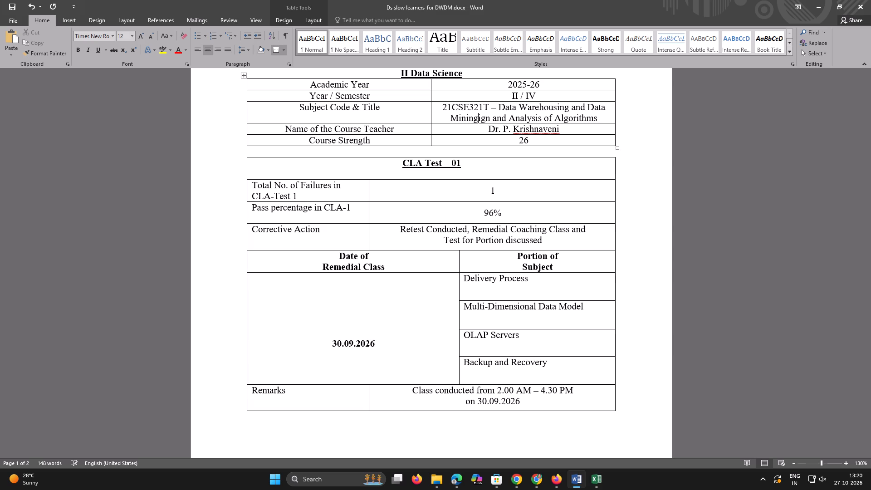
pyautogui.press('Delete')
pyautogui.press('Delete')
pyautogui.press('Delete')
pyautogui.press('Delete')
pyautogui.press('Delete')
pyautogui.press('Delete')
pyautogui.press('Delete')
pyautogui.press('Delete')
pyautogui.press('Delete')
pyautogui.press('Delete')
pyautogui.press('Delete')
pyautogui.press('Delete')
pyautogui.press('Delete')
pyautogui.press('Delete')
pyautogui.press('Delete')
pyautogui.press('Delete')
pyautogui.press('Delete')
pyautogui.press('Delete')
pyautogui.press('Delete')
pyautogui.press('Delete')
pyautogui.press('Delete')
pyautogui.press('Delete')
pyautogui.press('Delete')
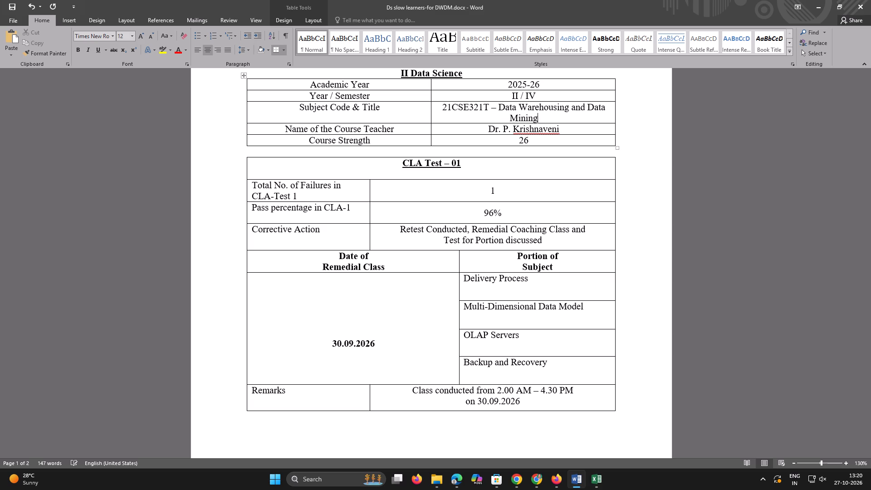
pyautogui.press('Delete')
# Save the DWDM slow learners report.
pyautogui.click(15, 5)
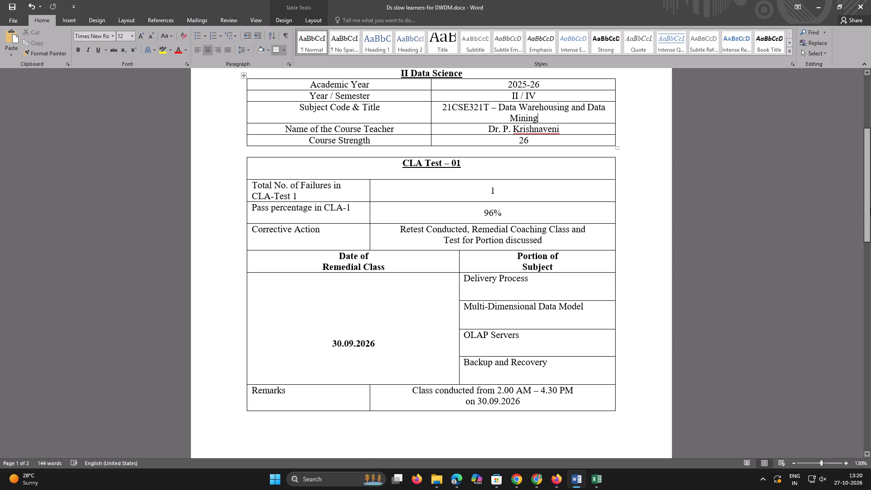
# Look over the report from the letterhead to the attendance page and save it again.
pyautogui.moveTo(870, 207); pyautogui.dragTo(870, 169)
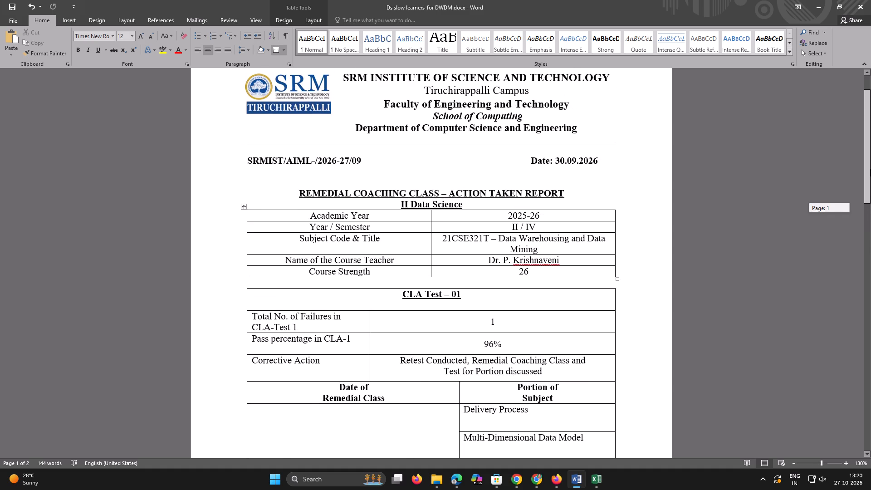
pyautogui.moveTo(870, 169); pyautogui.dragTo(870, 198)
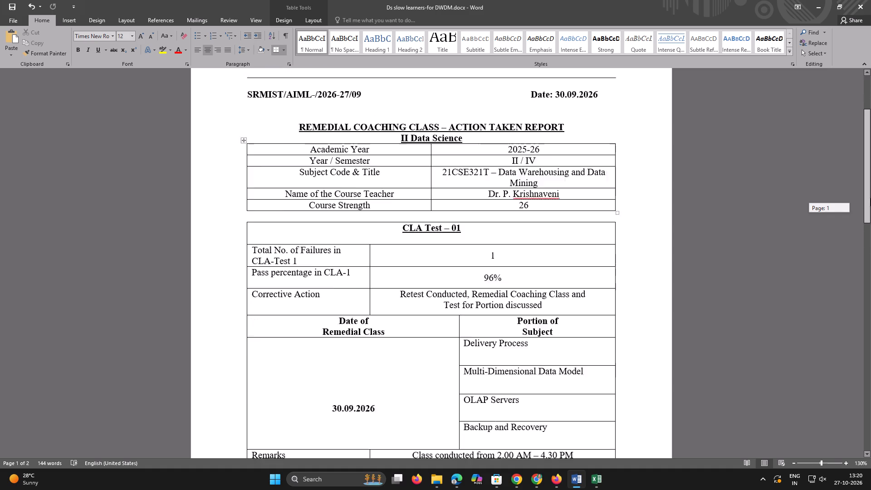
pyautogui.moveTo(870, 198); pyautogui.dragTo(870, 238)
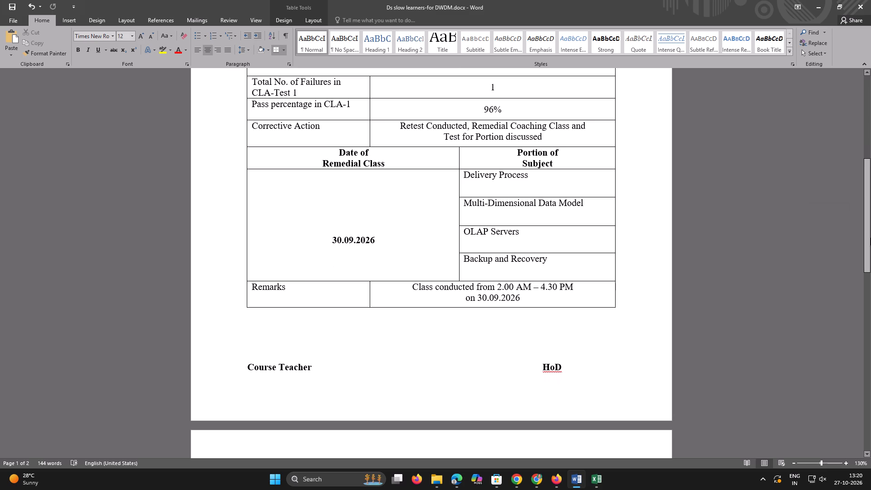
pyautogui.click(13, 8)
pyautogui.moveTo(867, 249); pyautogui.dragTo(870, 308)
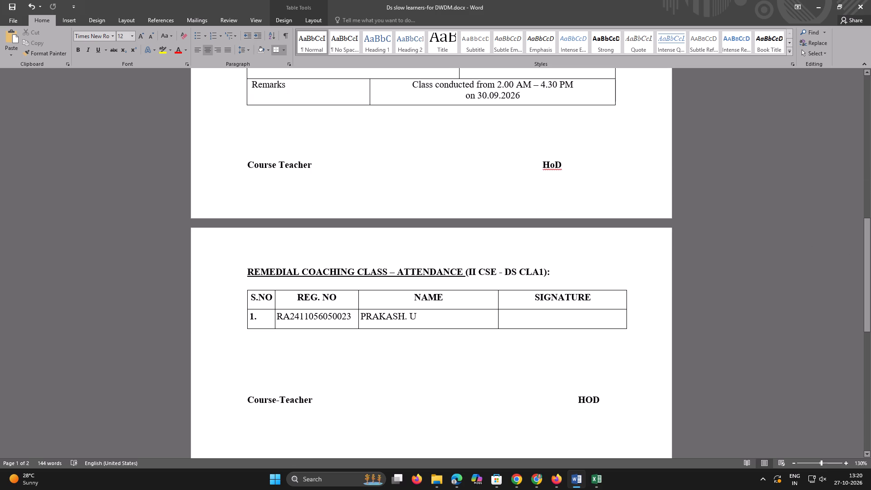
pyautogui.click(12, 7)
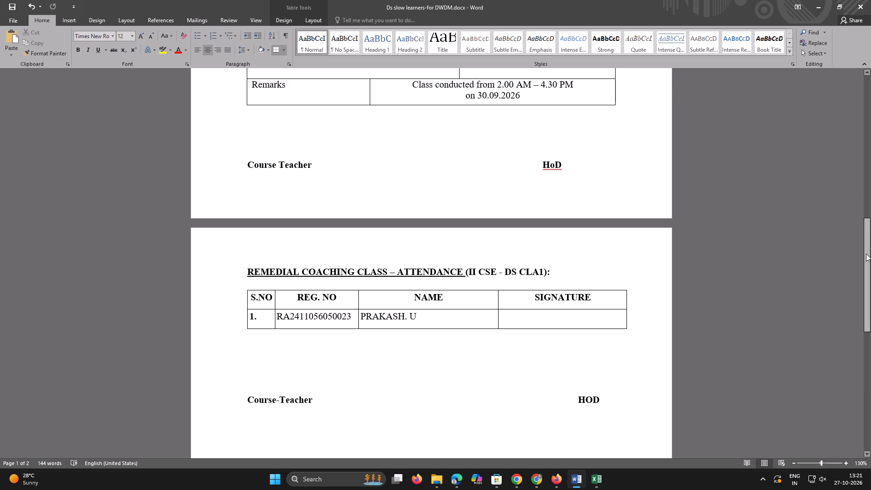
# Set the Academic Year in the report's details table to 2026-27.
pyautogui.moveTo(866, 254); pyautogui.dragTo(870, 179)
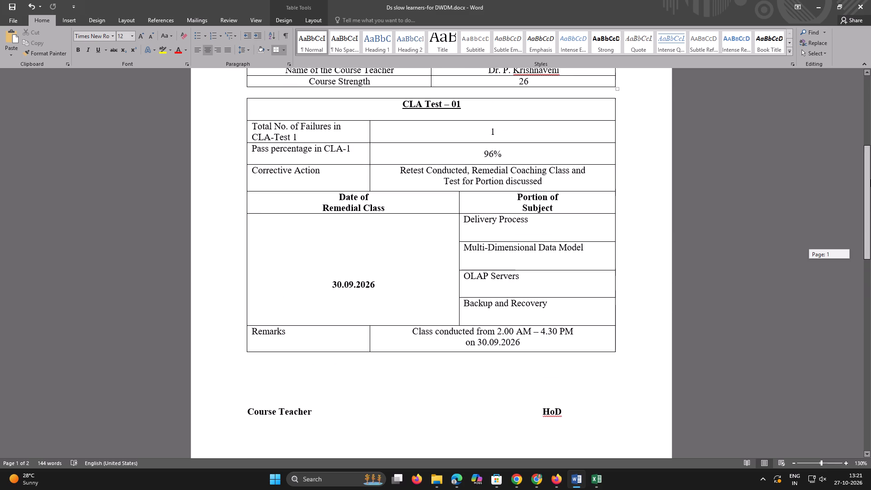
pyautogui.moveTo(870, 179); pyautogui.dragTo(870, 143)
pyautogui.click(524, 150)
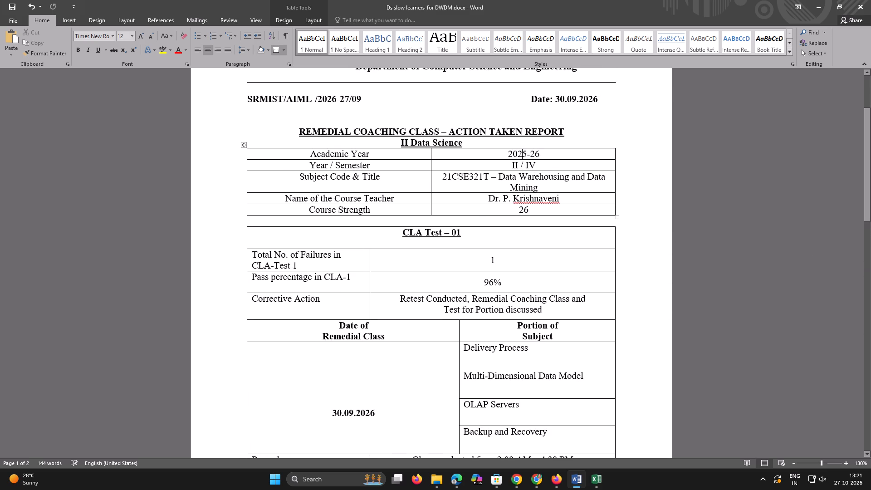
pyautogui.press('Delete')
pyautogui.press('6')
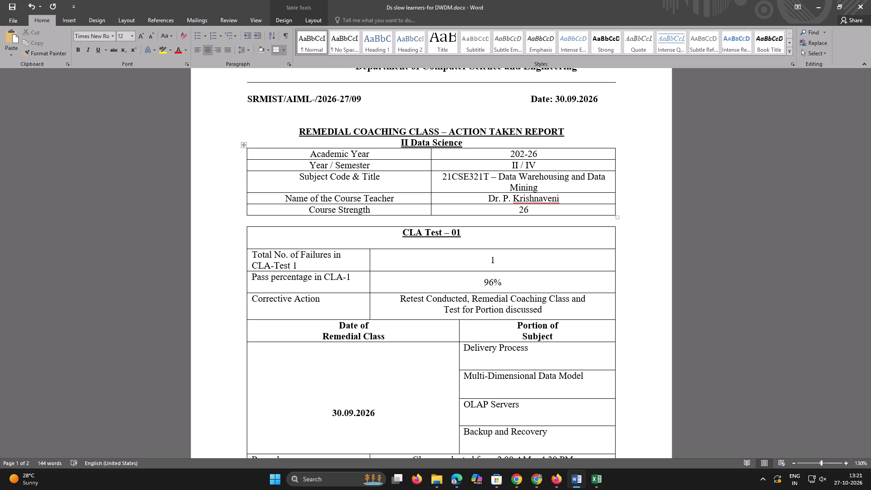
pyautogui.click(544, 153)
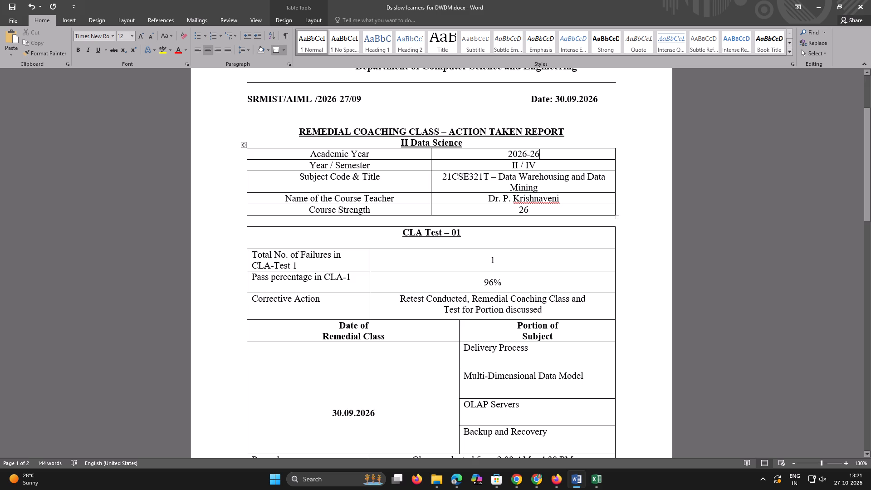
pyautogui.press('BackSpace')
pyautogui.press('7')
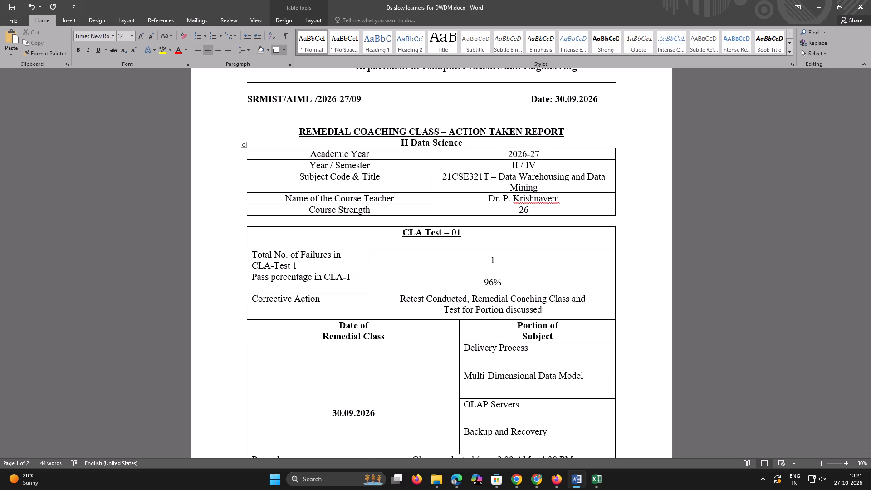
# Change the Year / Semester entry in the details table to III / V.
pyautogui.click(521, 167)
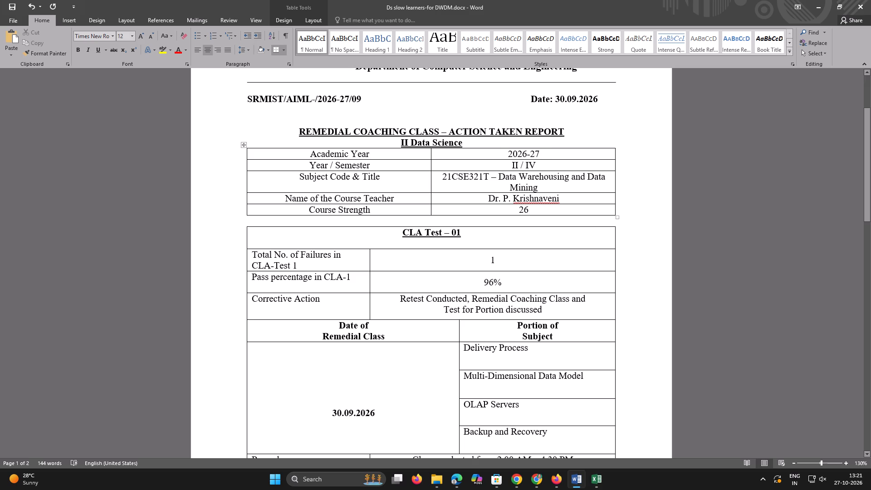
pyautogui.press('BackSpace')
pyautogui.write('I')
pyautogui.press('space')
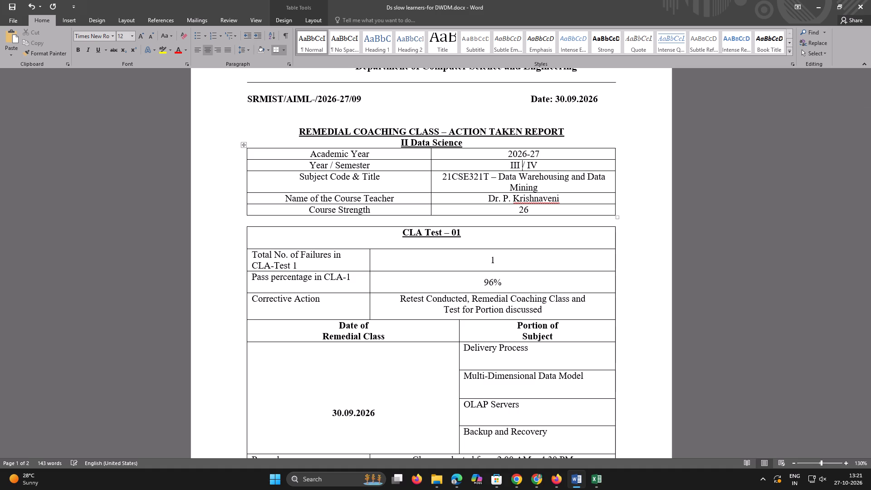
pyautogui.click(533, 167)
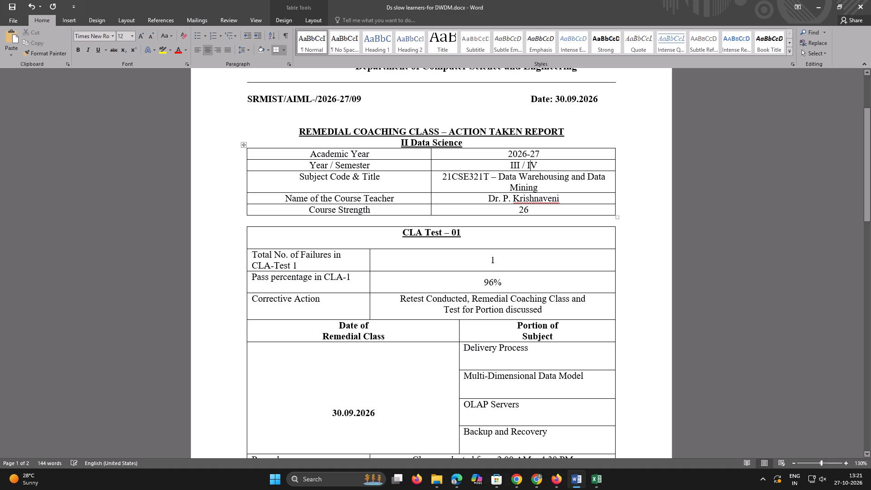
pyautogui.press('BackSpace')
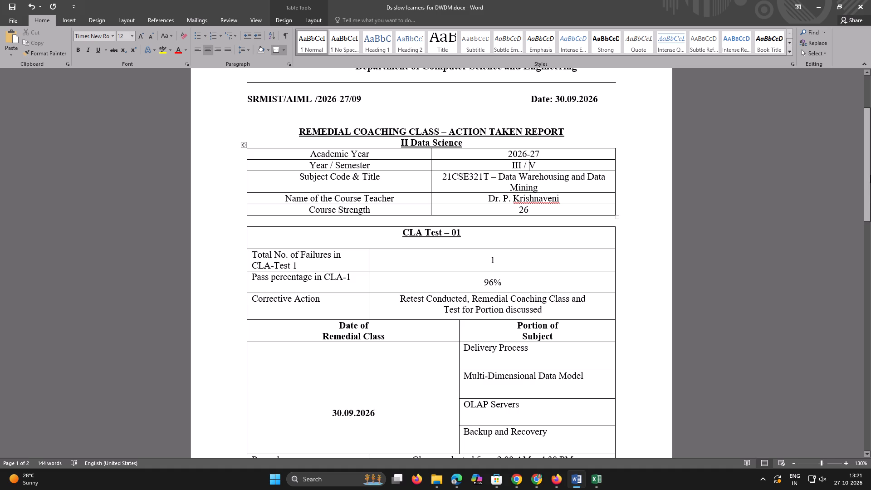
# Look over the report, then switch to Excel and examine the CLA1 marks list down to its failure and pass percentage rows.
pyautogui.moveTo(870, 175); pyautogui.dragTo(870, 155)
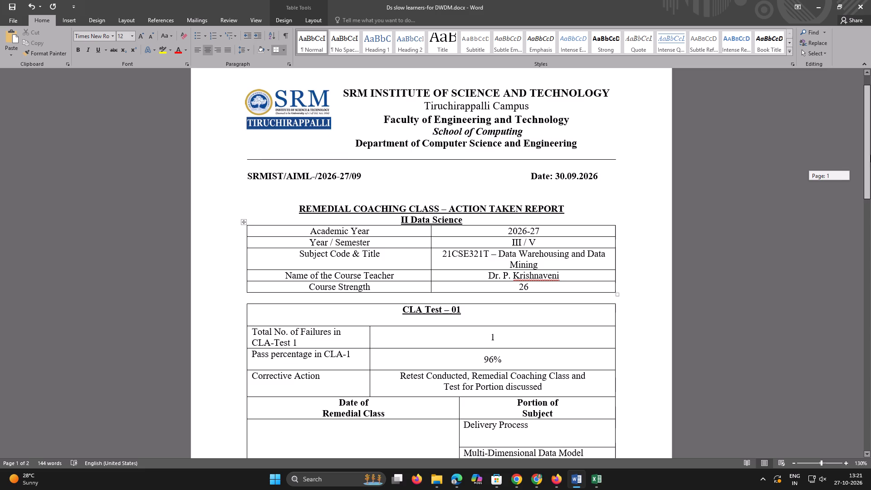
pyautogui.moveTo(870, 155); pyautogui.dragTo(868, 191)
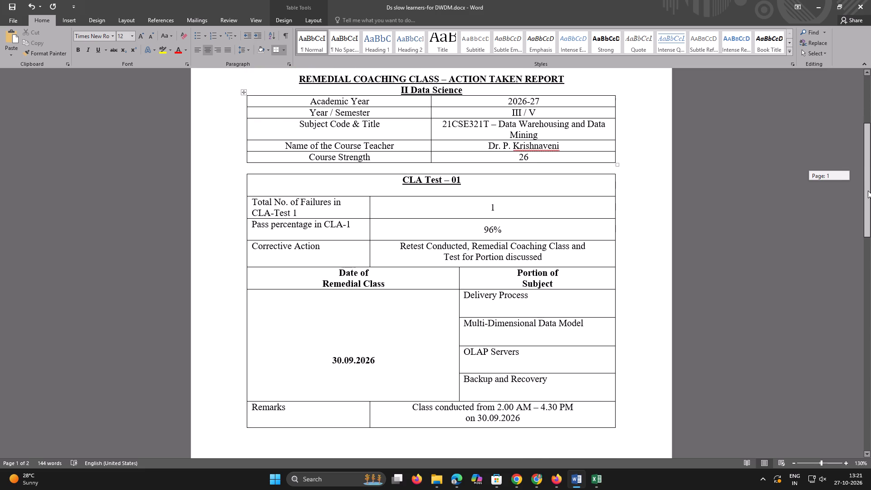
pyautogui.moveTo(868, 191); pyautogui.dragTo(867, 194)
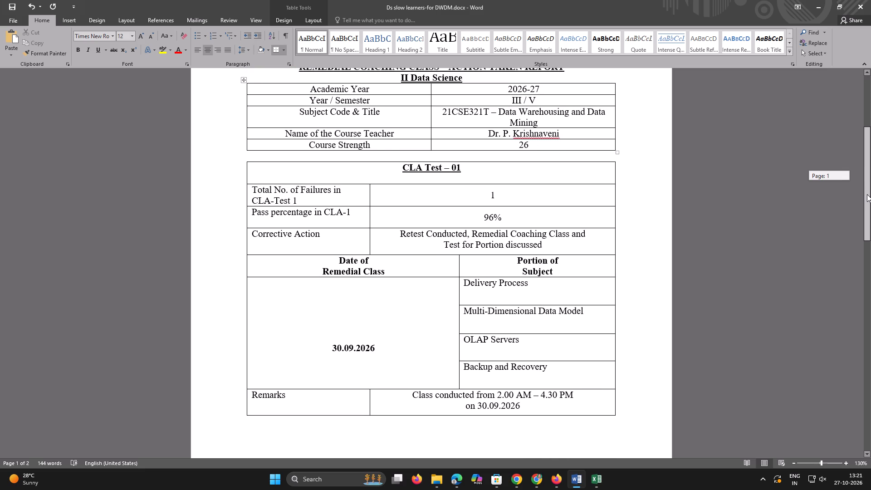
pyautogui.moveTo(867, 194); pyautogui.dragTo(867, 211)
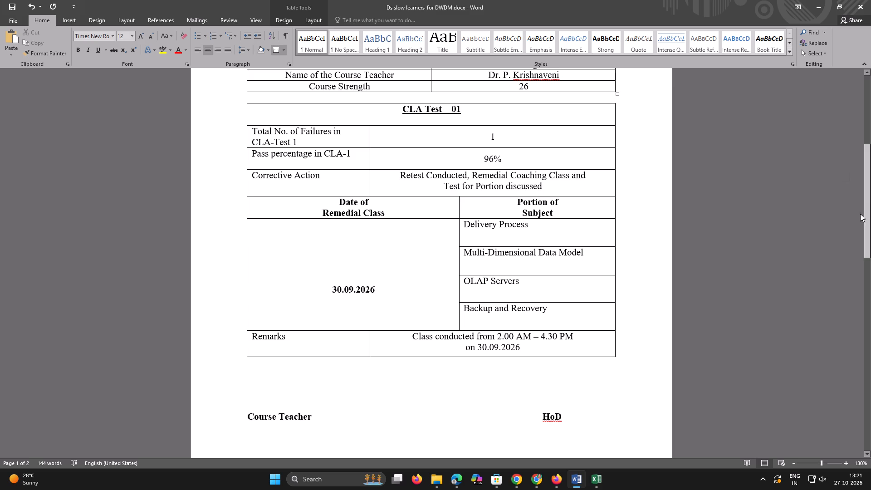
pyautogui.click(599, 480)
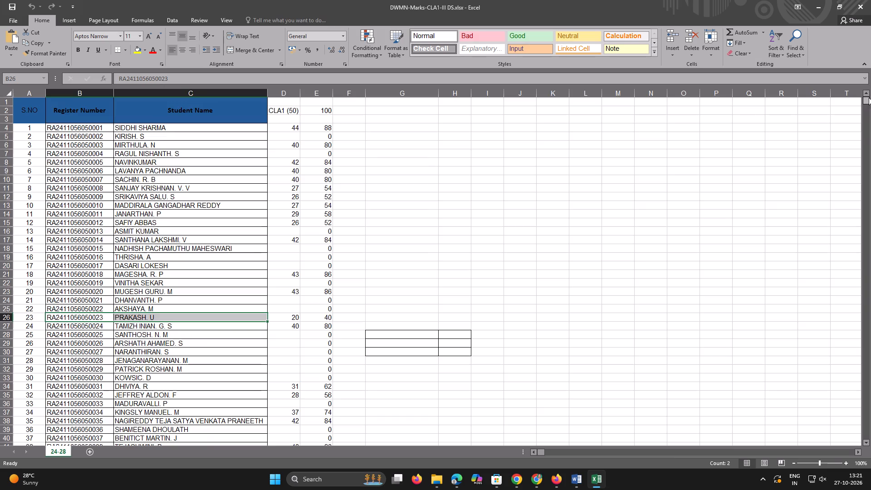
pyautogui.moveTo(866, 97); pyautogui.dragTo(869, 95)
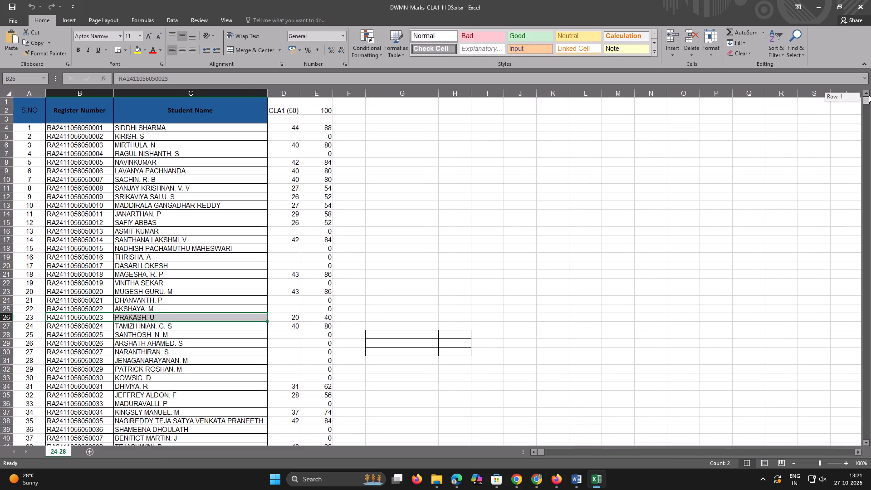
pyautogui.moveTo(869, 95); pyautogui.dragTo(869, 99)
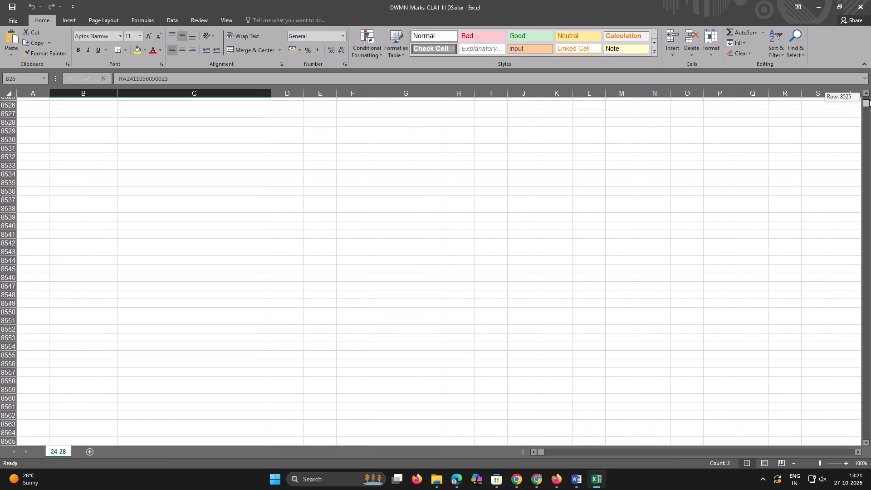
pyautogui.moveTo(869, 99); pyautogui.dragTo(870, 93)
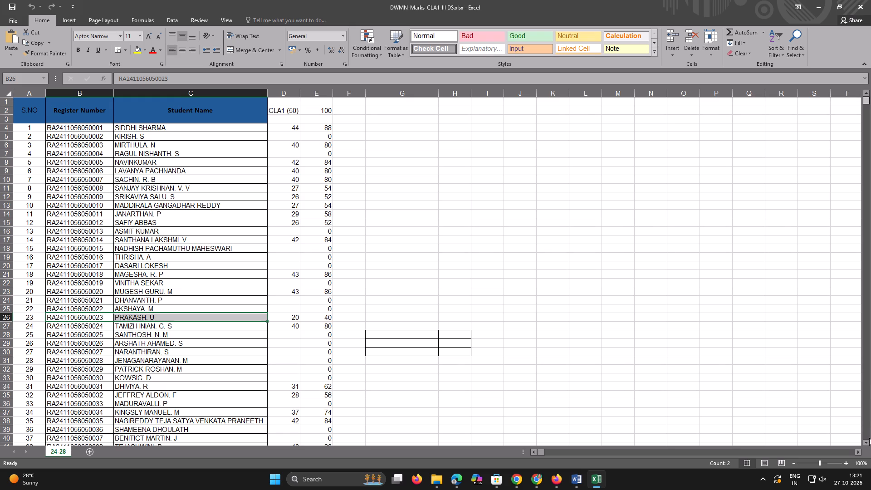
pyautogui.tripleClick(867, 441)
pyautogui.doubleClick(867, 441)
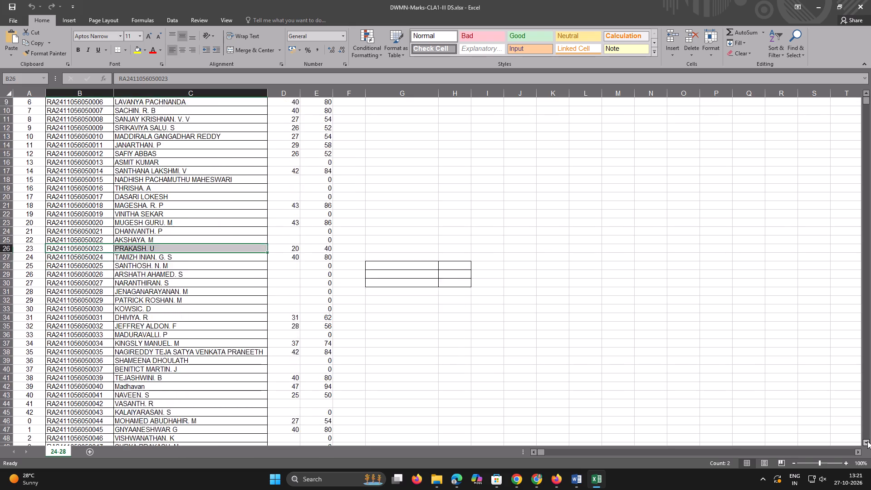
pyautogui.click(867, 441)
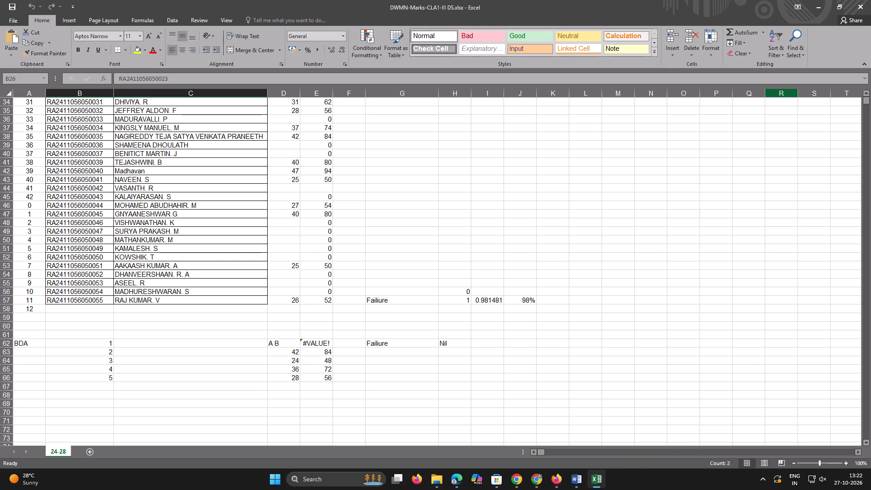
# Switch back to Word and review the report from the attendance page up to the letterhead.
pyautogui.click(580, 482)
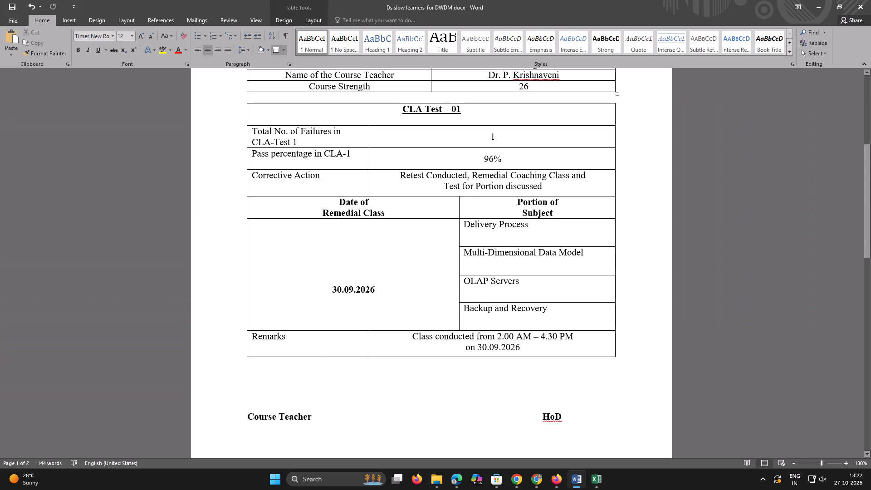
pyautogui.moveTo(868, 225); pyautogui.dragTo(868, 256)
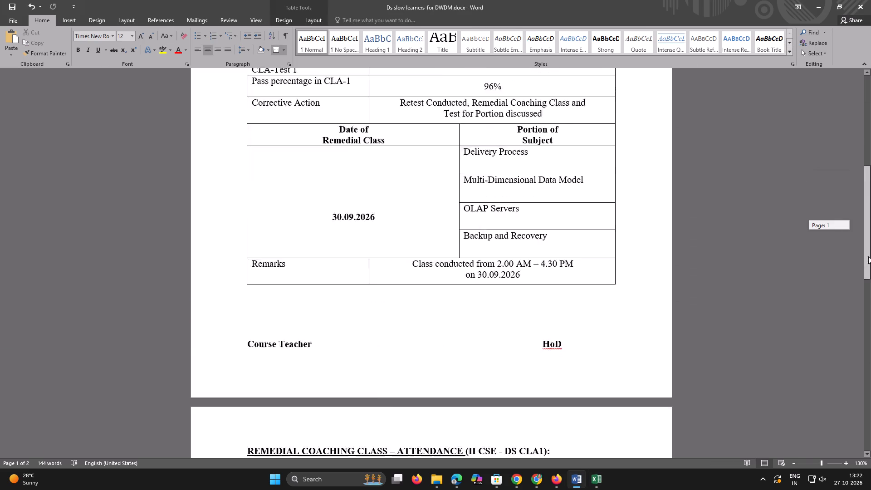
pyautogui.moveTo(868, 256); pyautogui.dragTo(867, 293)
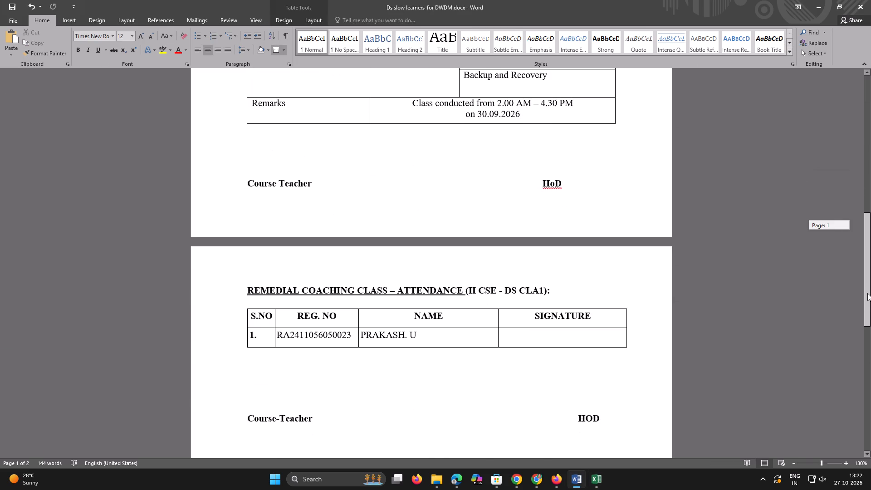
pyautogui.moveTo(867, 293); pyautogui.dragTo(870, 200)
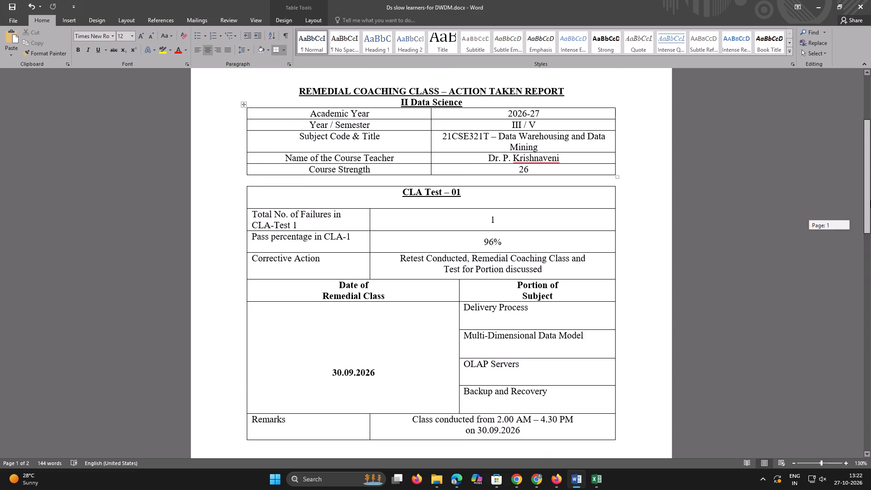
pyautogui.moveTo(870, 200); pyautogui.dragTo(870, 130)
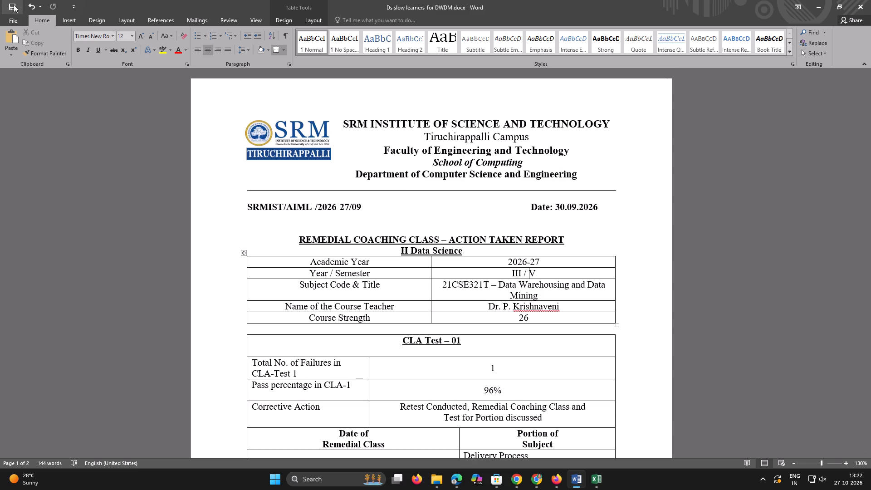
# Save the DWDM slow learners report and close it.
pyautogui.click(14, 5)
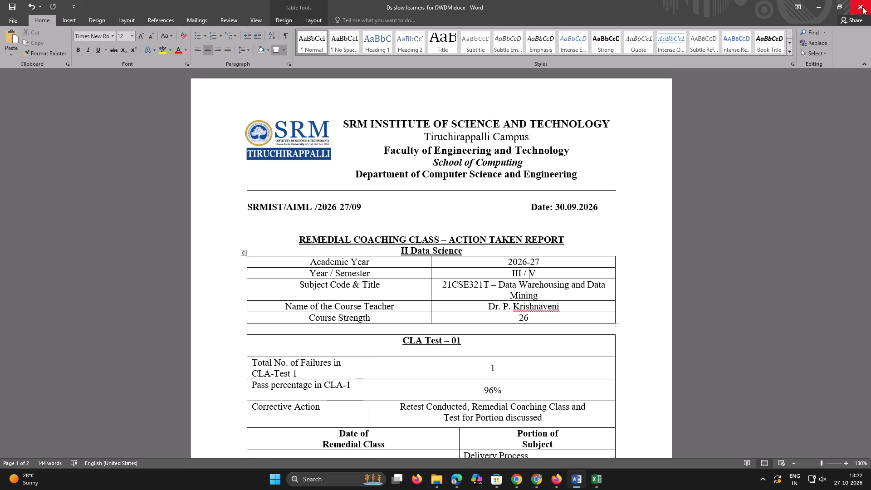
pyautogui.click(862, 7)
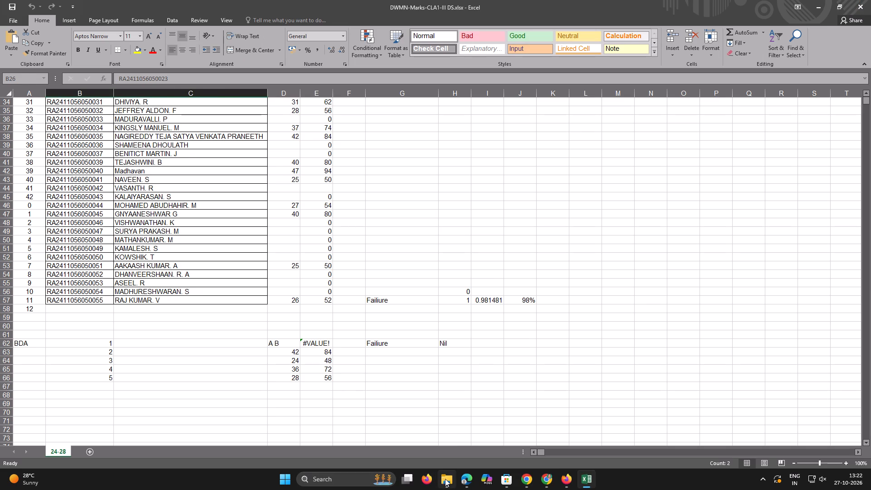
# In File Explorer, open the DAA slow learners report from the CSBS slow learners folder, review it through the CLA Test – 02 page, and close it.
pyautogui.click(448, 479)
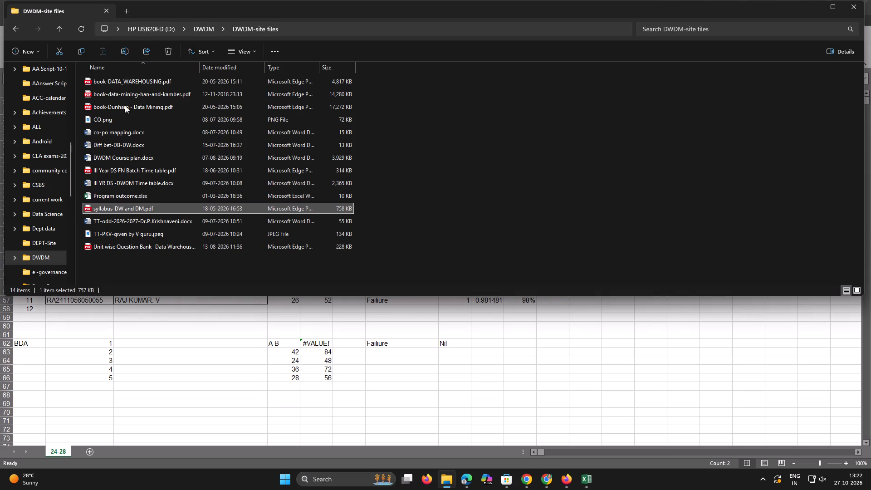
pyautogui.click(153, 26)
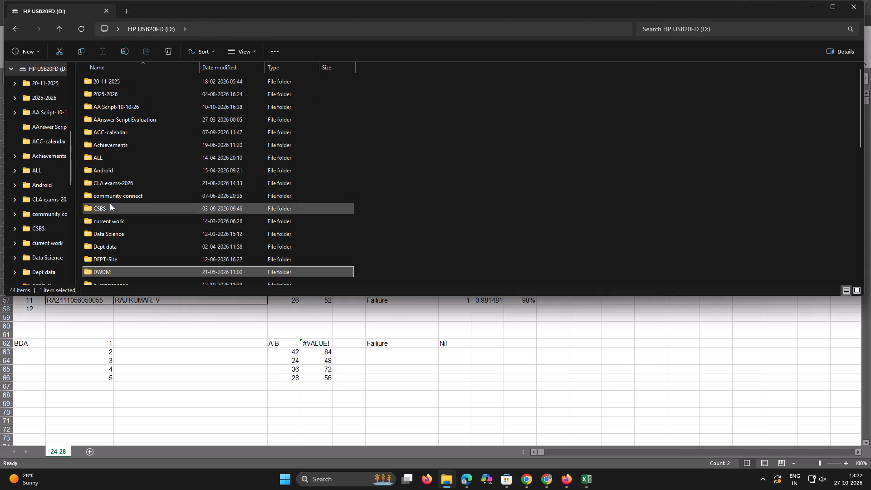
pyautogui.doubleClick(99, 211)
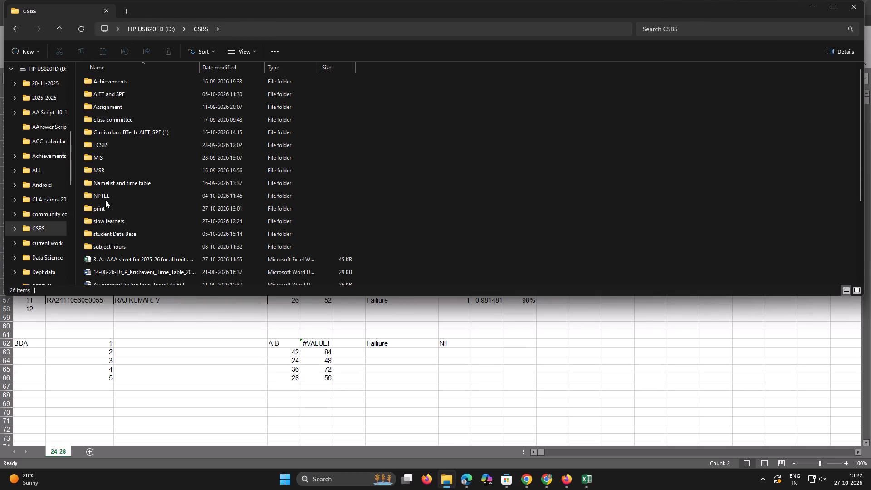
pyautogui.doubleClick(122, 221)
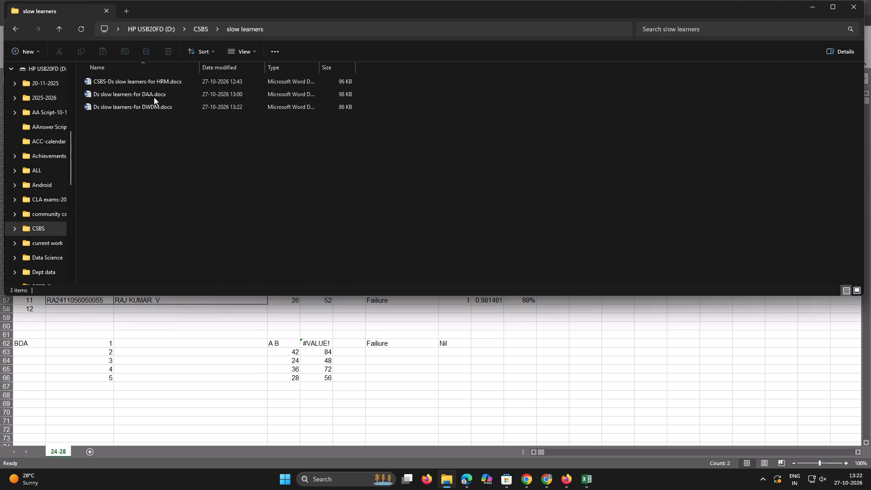
pyautogui.doubleClick(154, 97)
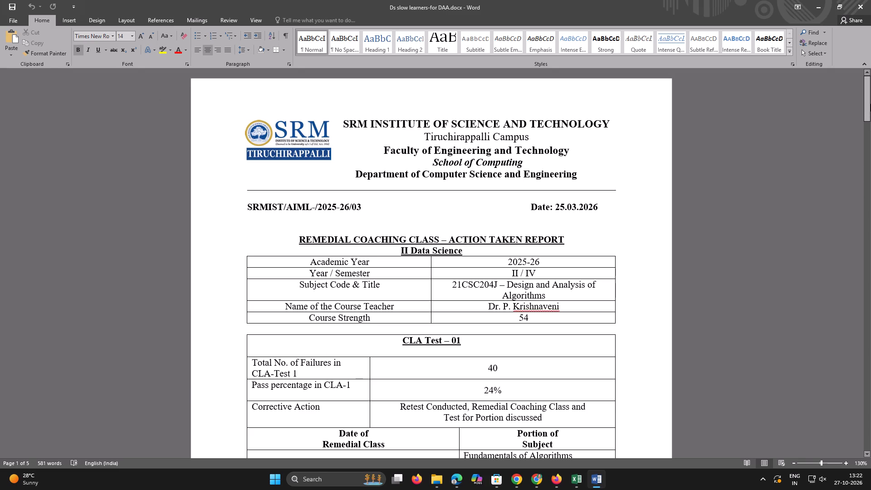
pyautogui.moveTo(866, 106); pyautogui.dragTo(866, 119)
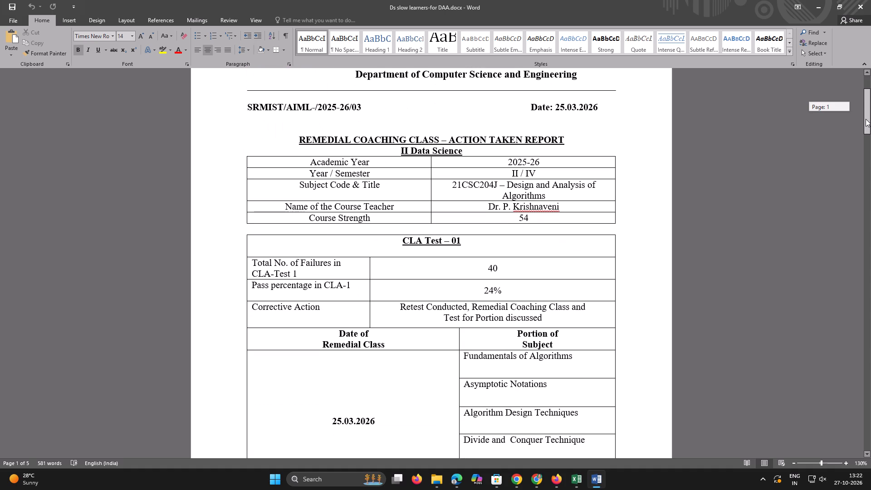
pyautogui.moveTo(866, 119); pyautogui.dragTo(862, 272)
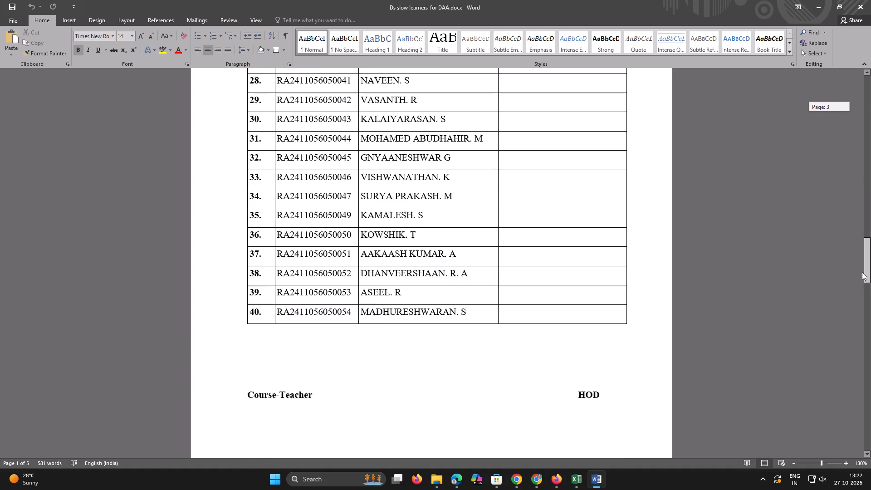
pyautogui.moveTo(862, 272); pyautogui.dragTo(862, 325)
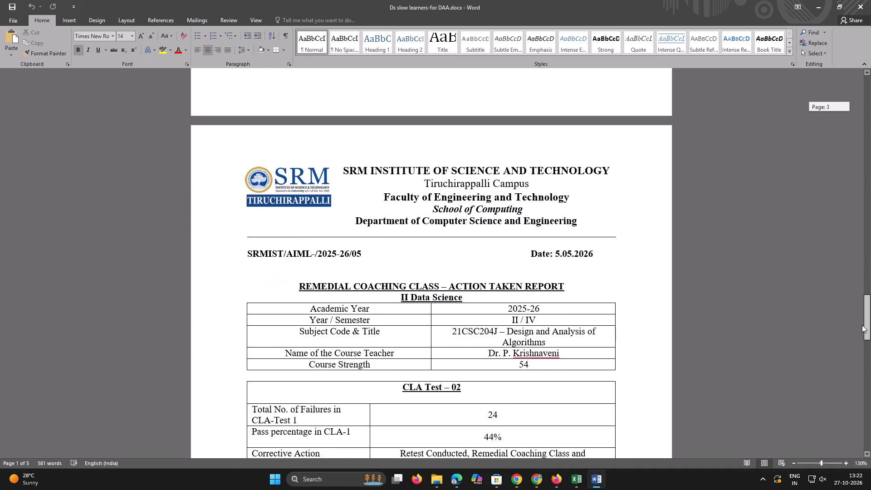
pyautogui.moveTo(862, 325); pyautogui.dragTo(862, 337)
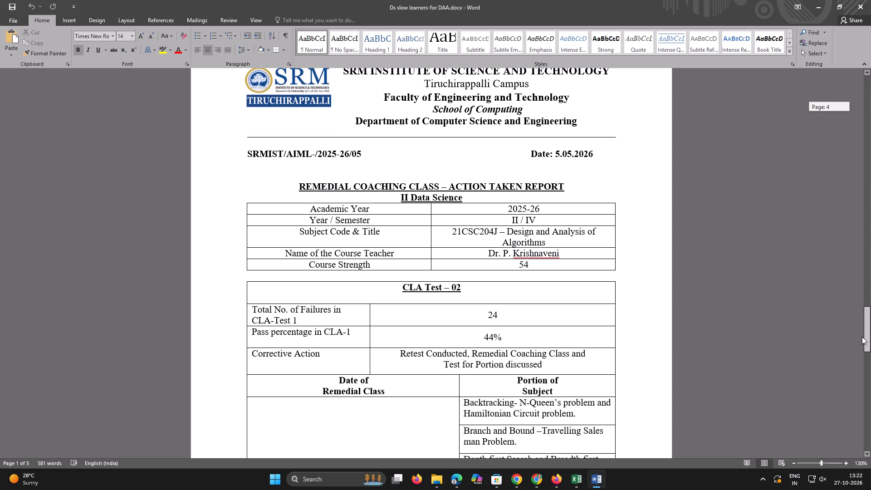
pyautogui.moveTo(862, 337); pyautogui.dragTo(864, 361)
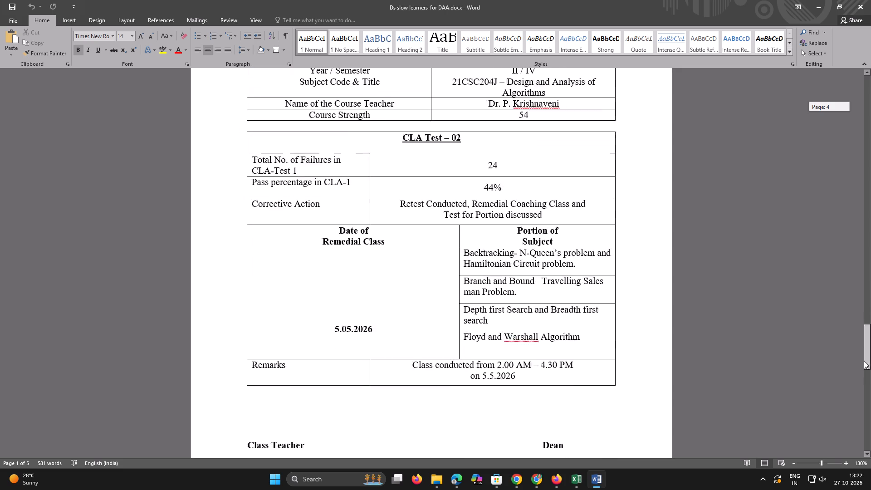
pyautogui.moveTo(864, 361); pyautogui.dragTo(870, 0)
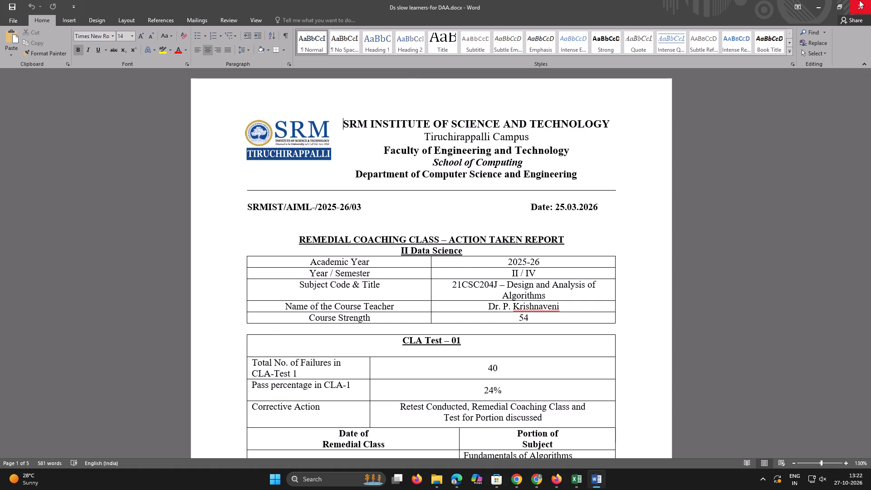
pyautogui.click(863, 5)
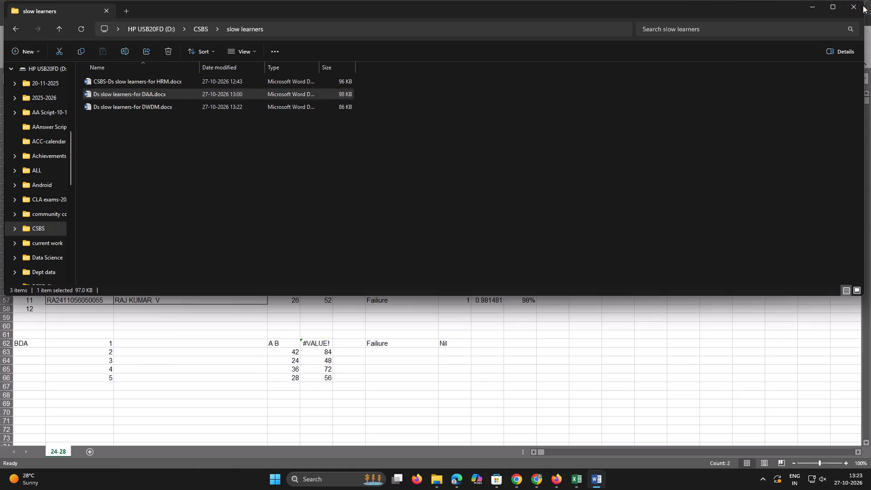
# Reopen the DWDM slow learners report, change its reference number to SRMIST/CSE-DS-/2026-27/09, and save.
pyautogui.doubleClick(158, 109)
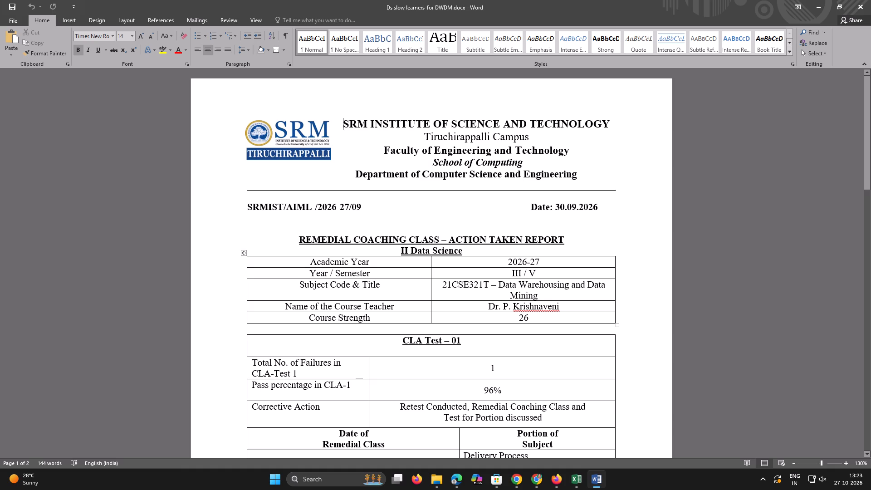
pyautogui.click(289, 209)
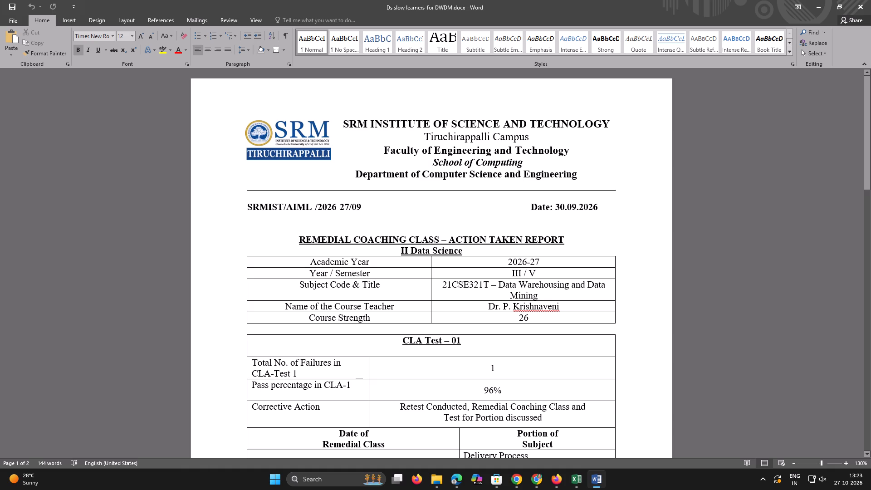
pyautogui.write('CSE-')
pyautogui.write('Ds')
pyautogui.press('Delete')
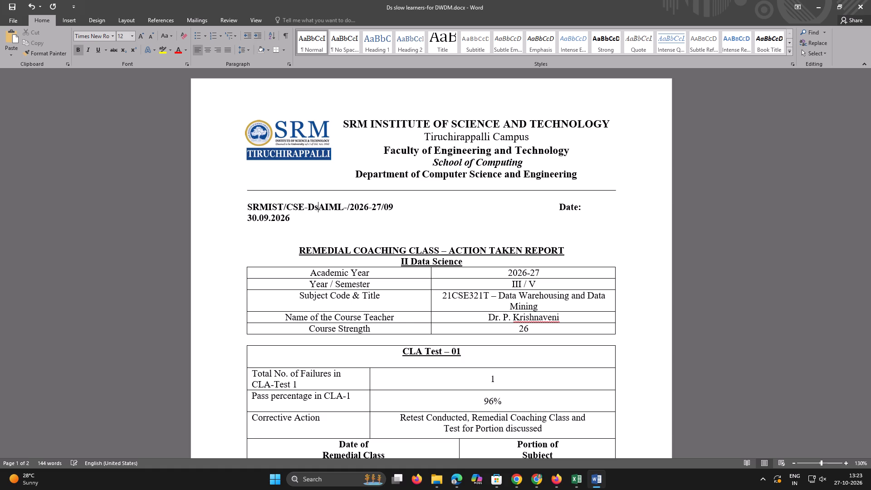
pyautogui.press('Delete')
pyautogui.press('Delete')
pyautogui.press('Delete')
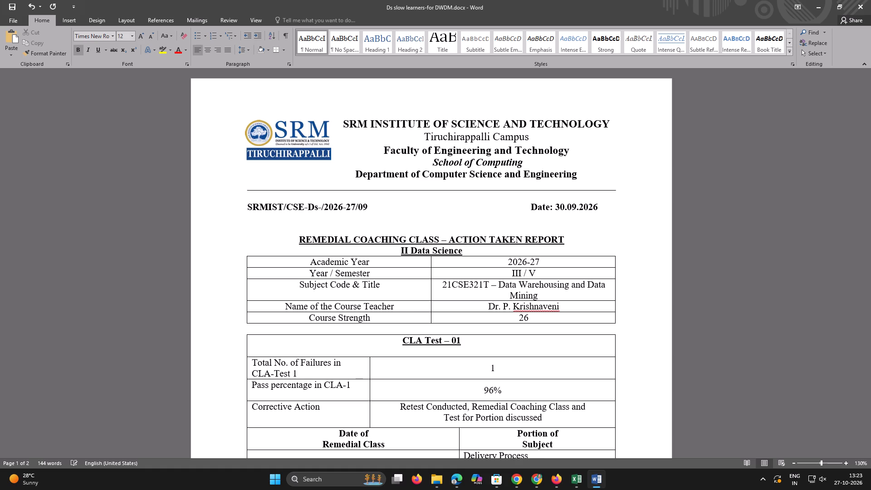
pyautogui.press('BackSpace')
pyautogui.hotkey('shift', 's')
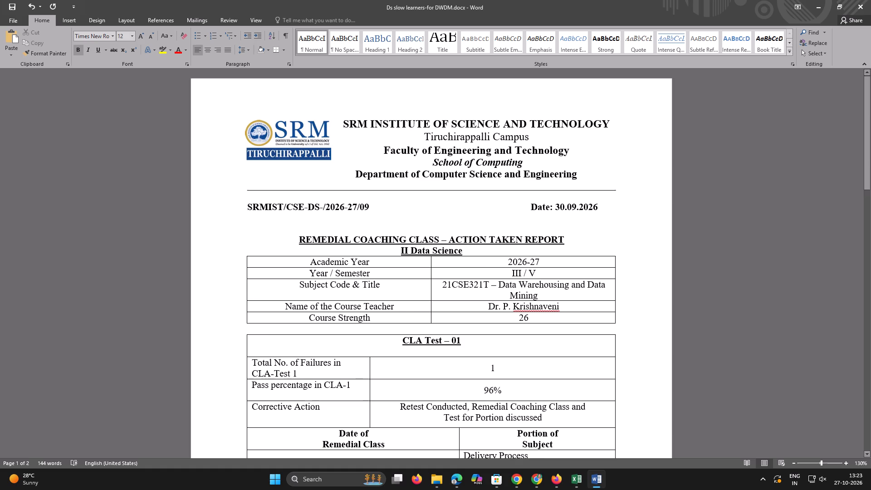
pyautogui.click(14, 8)
# Review the DWDM report from the letterhead to the attendance page, then save and close it.
pyautogui.moveTo(867, 176); pyautogui.dragTo(866, 195)
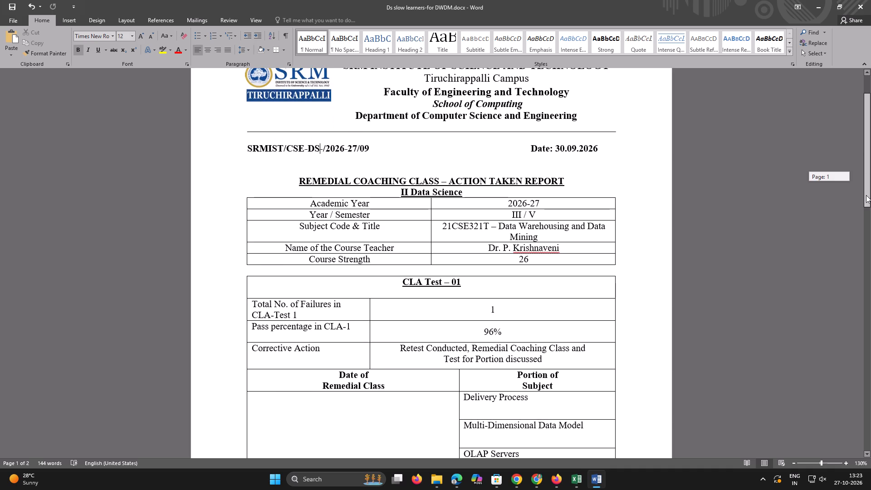
pyautogui.moveTo(866, 195); pyautogui.dragTo(863, 238)
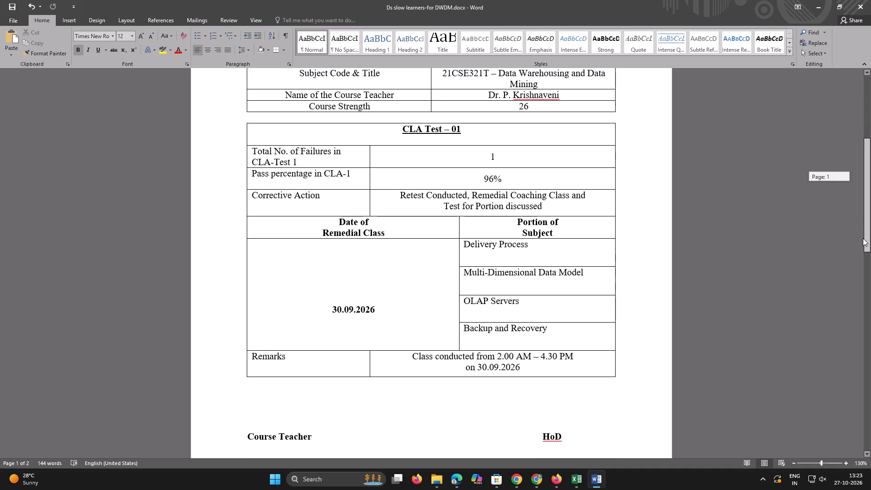
pyautogui.moveTo(863, 238); pyautogui.dragTo(865, 319)
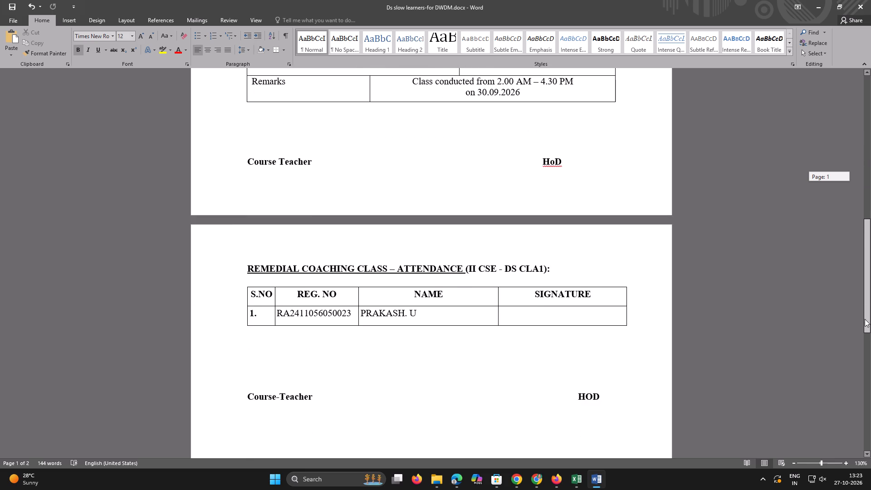
pyautogui.moveTo(865, 319); pyautogui.dragTo(866, 145)
pyautogui.click(10, 3)
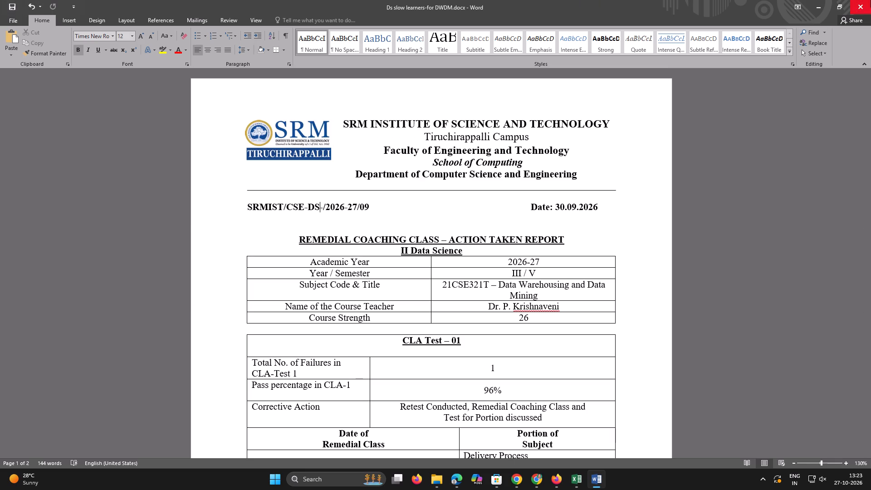
pyautogui.click(861, 8)
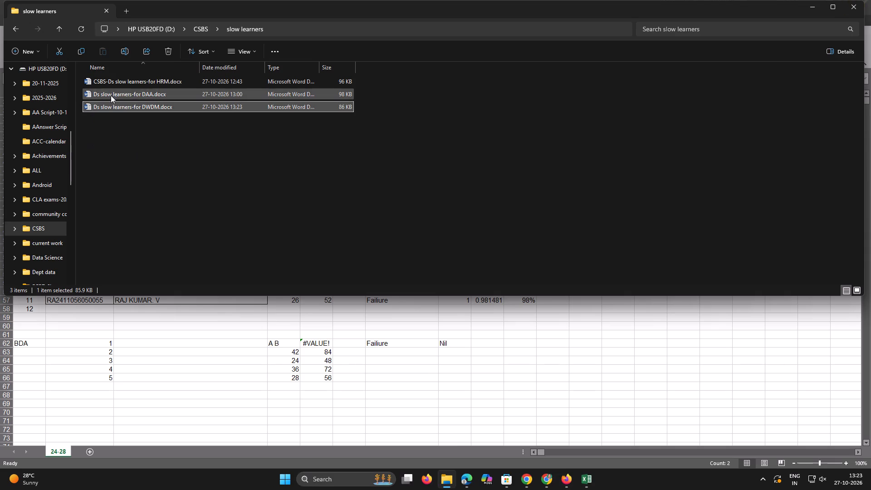
# Open the DAA slow learners report, change its first-page reference number to SRMIST/CDE-DS/2025-26/03, and save.
pyautogui.doubleClick(111, 95)
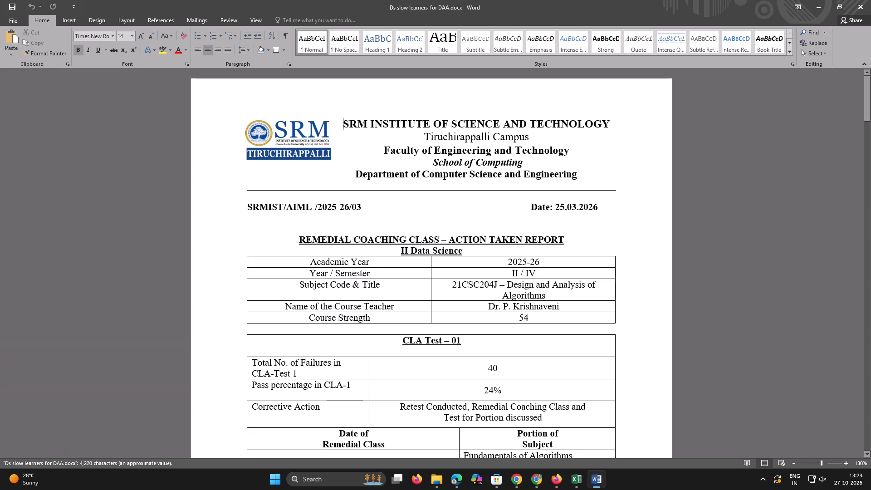
pyautogui.click(288, 206)
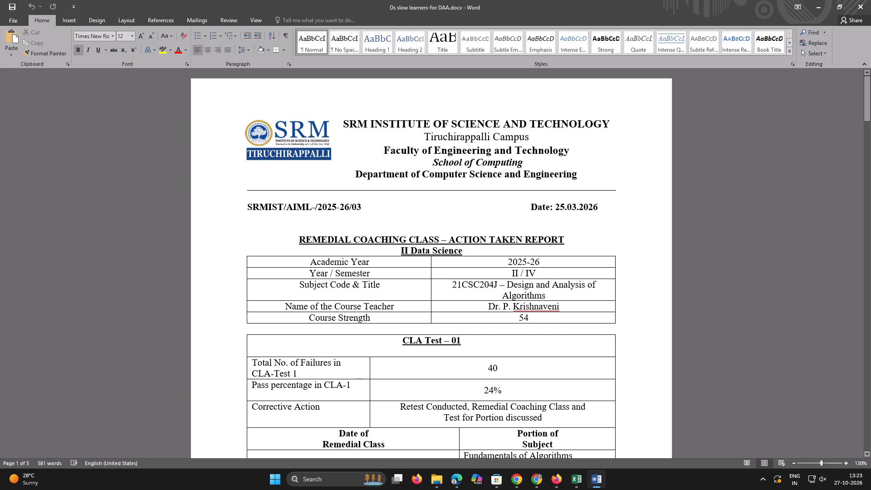
pyautogui.write('CDE-')
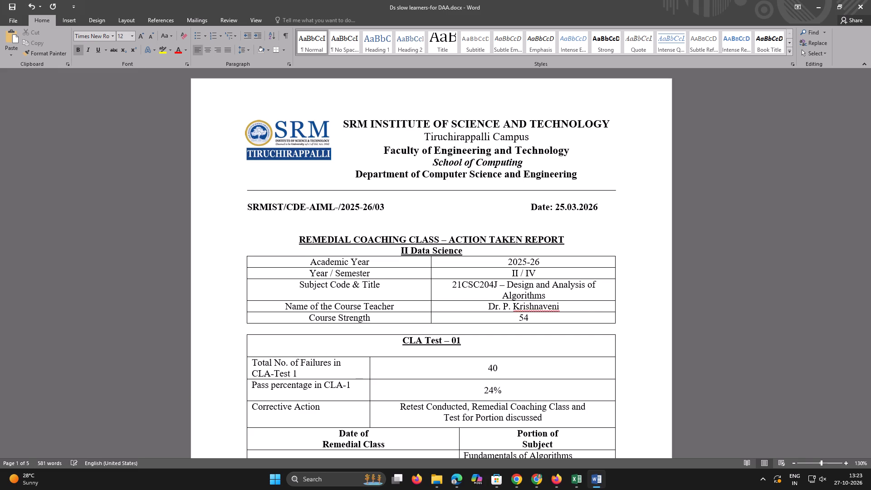
pyautogui.write('DS')
pyautogui.press('Delete')
pyautogui.press('Delete')
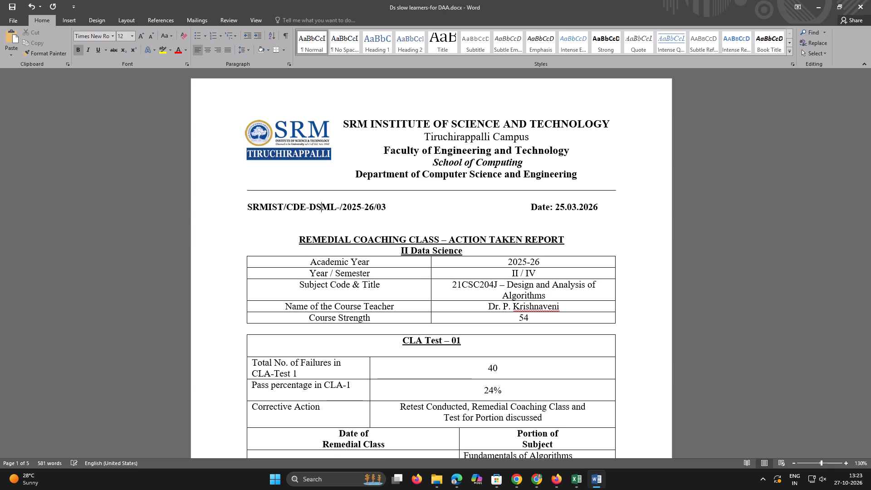
pyautogui.press('Delete')
pyautogui.press('Delete')
pyautogui.press('Delete')
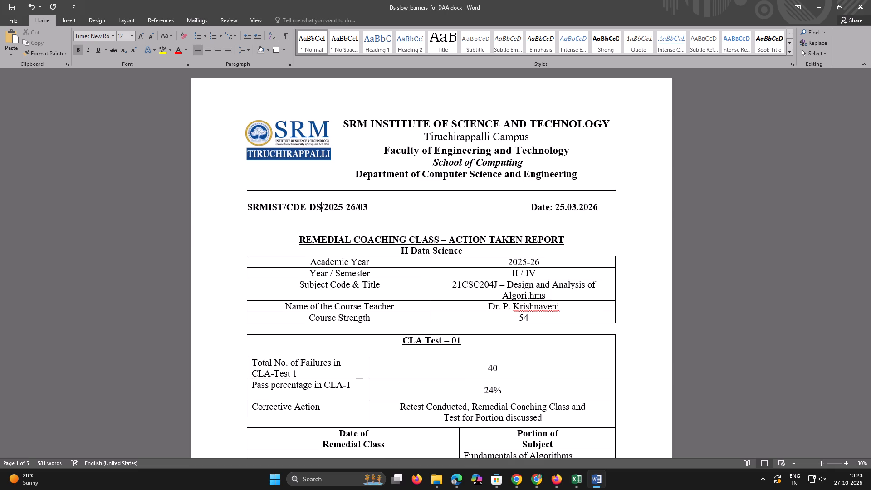
pyautogui.click(10, 7)
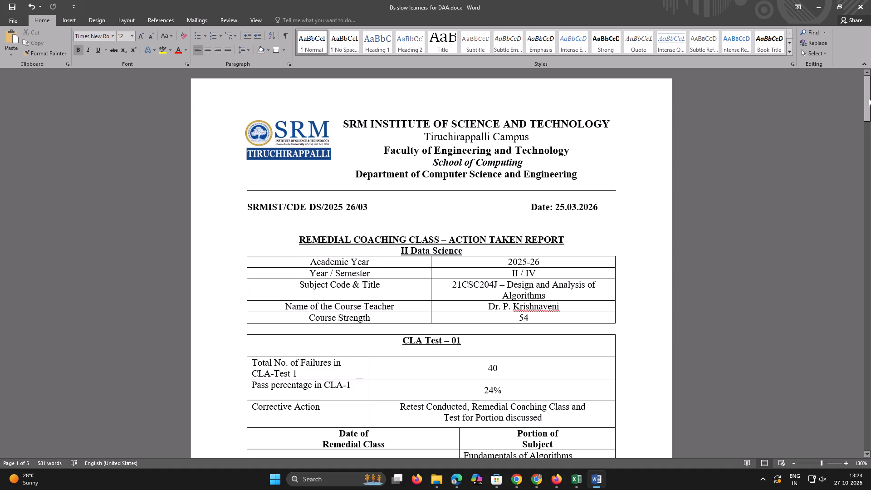
# Look through the DAA report's attendance and CLA-1 pages, save and close it, and close the slow learners folder window.
pyautogui.moveTo(865, 105); pyautogui.dragTo(851, 274)
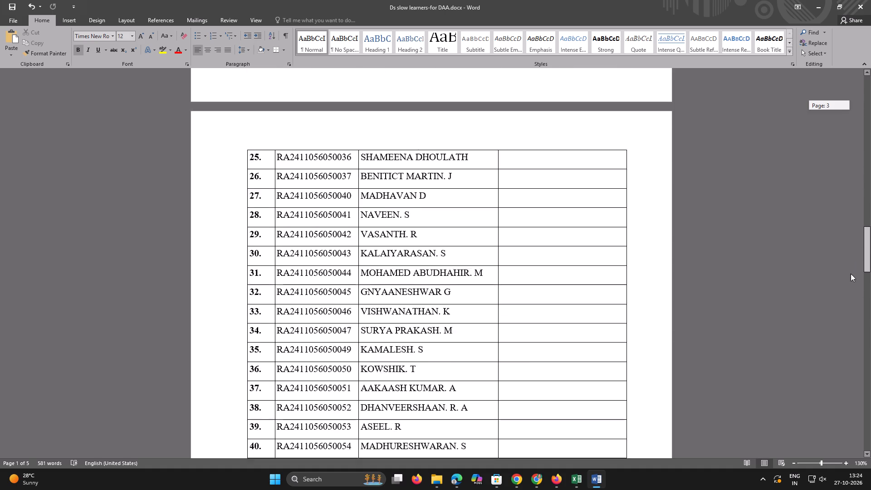
pyautogui.moveTo(851, 274); pyautogui.dragTo(870, 142)
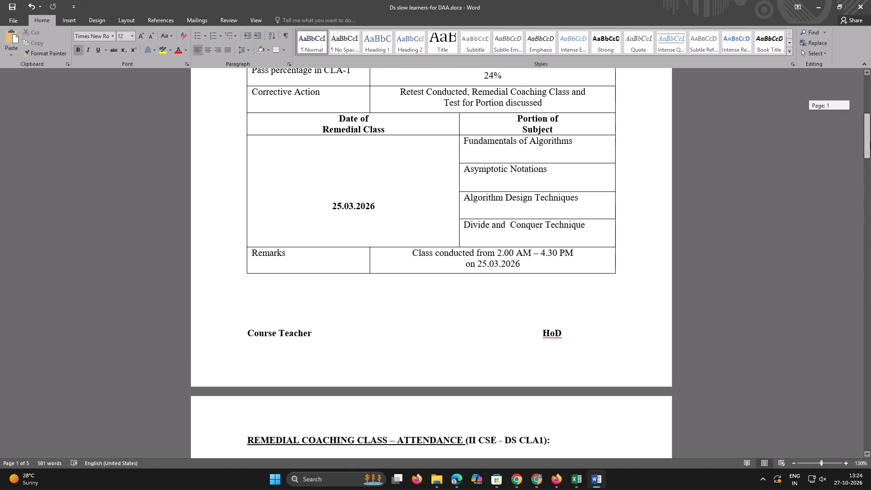
pyautogui.moveTo(870, 142); pyautogui.dragTo(870, 123)
pyautogui.moveTo(870, 123); pyautogui.dragTo(870, 97)
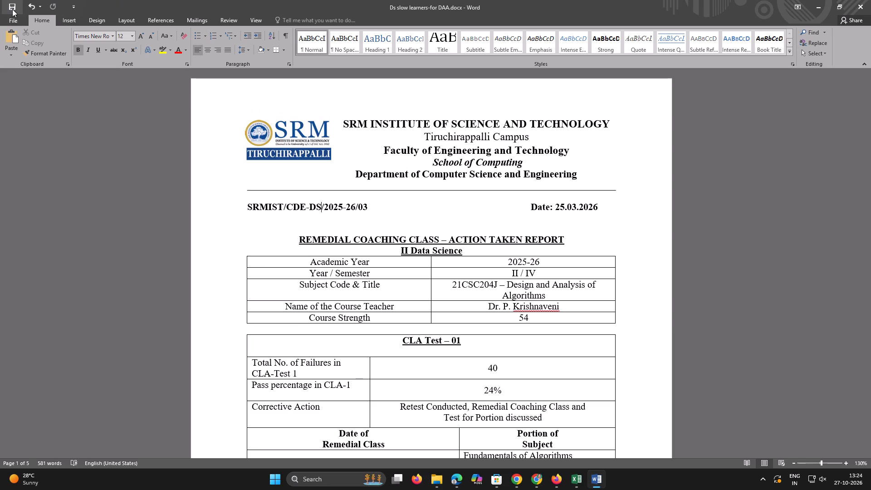
pyautogui.click(13, 5)
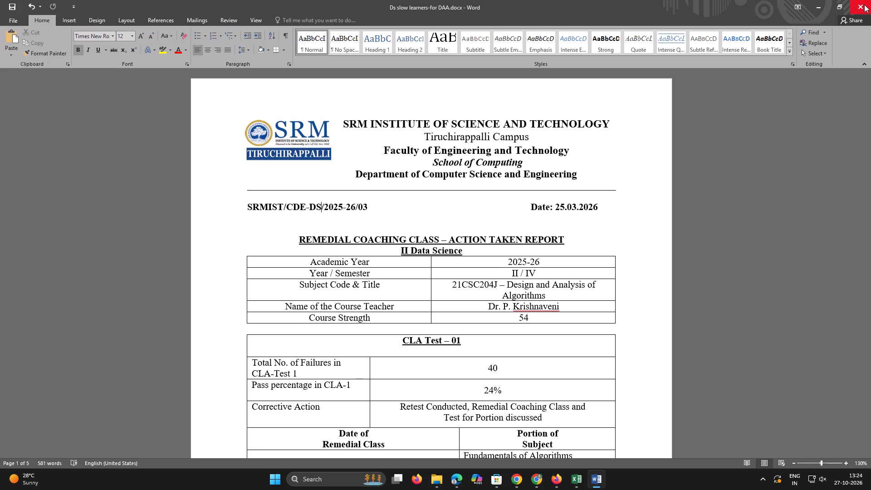
pyautogui.click(864, 7)
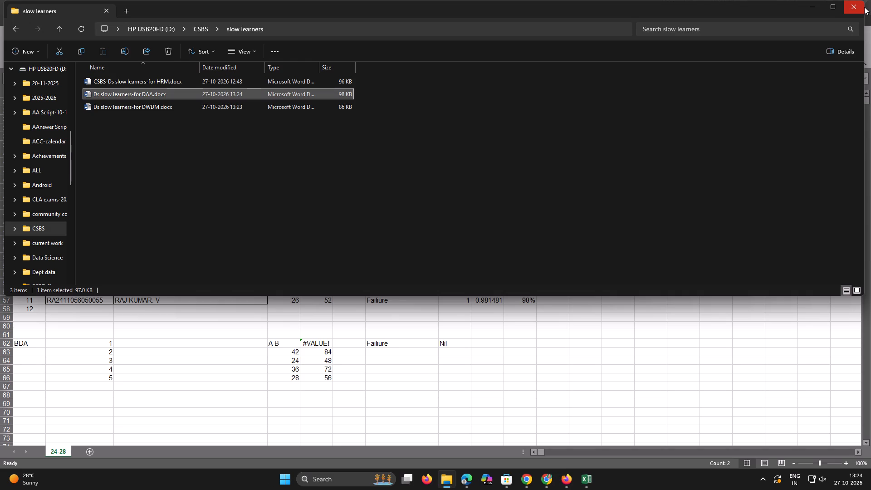
pyautogui.click(856, 8)
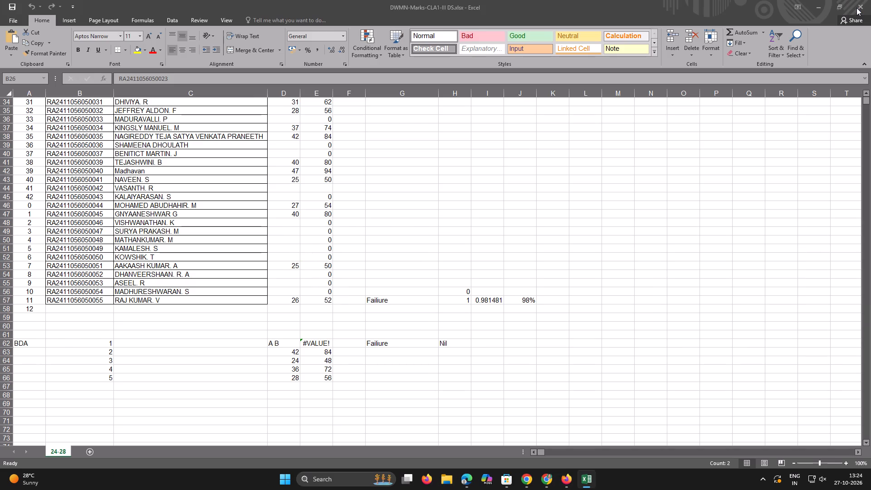